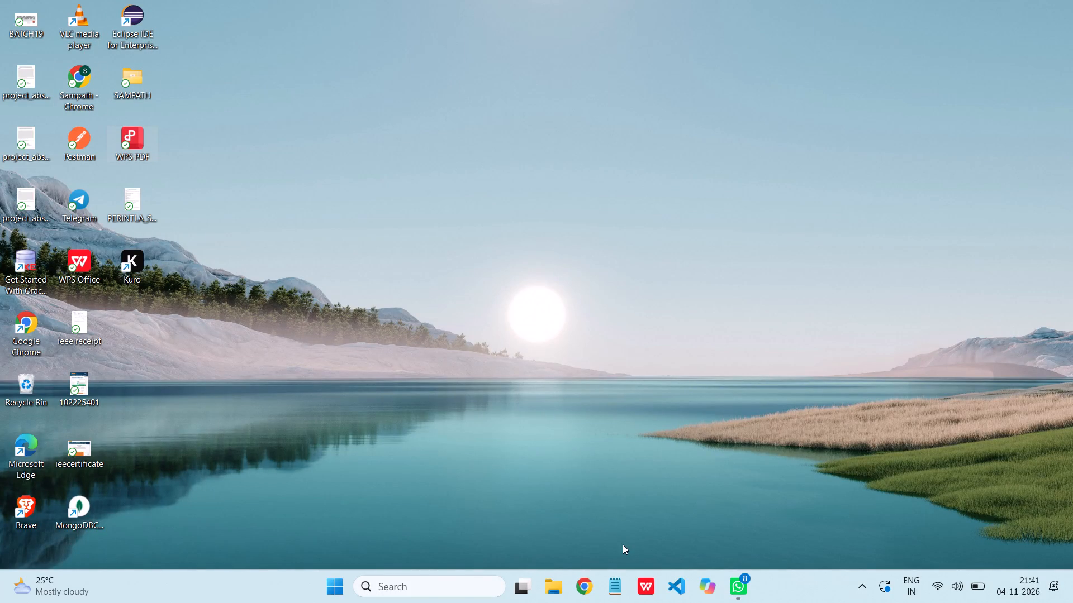
Open the Chrome browser, search for google forms, and open the Google Forms site from the results.
double_click(84, 74)
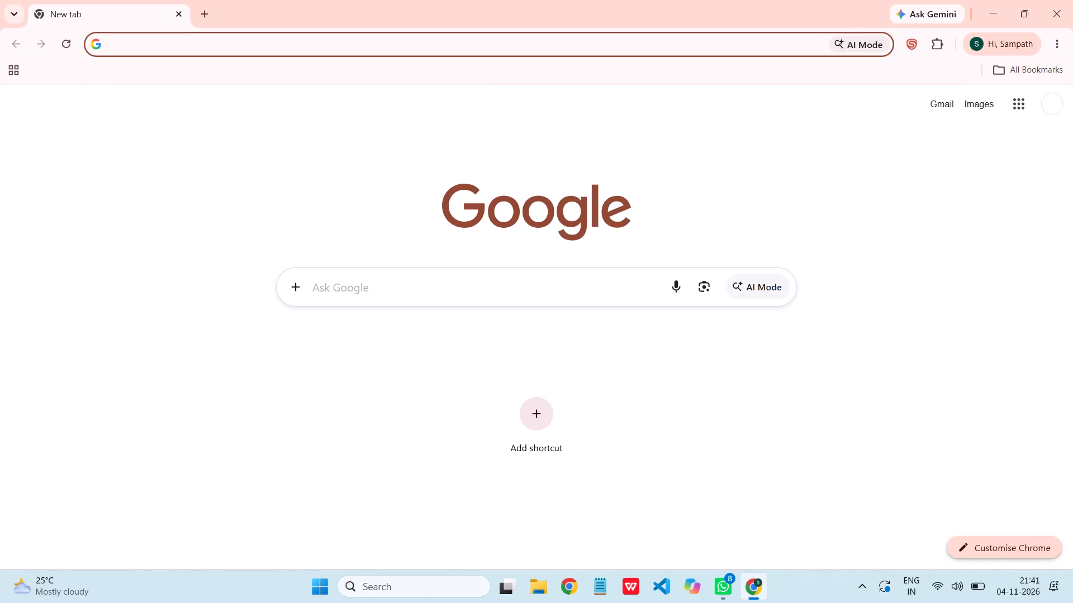
left_click(609, 39)
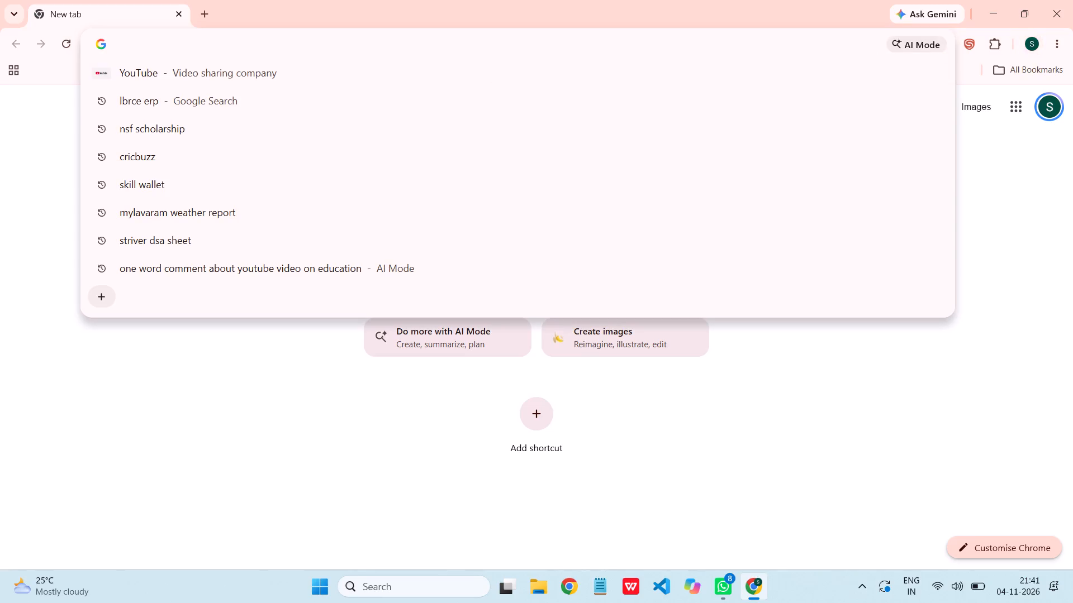
type("goog")
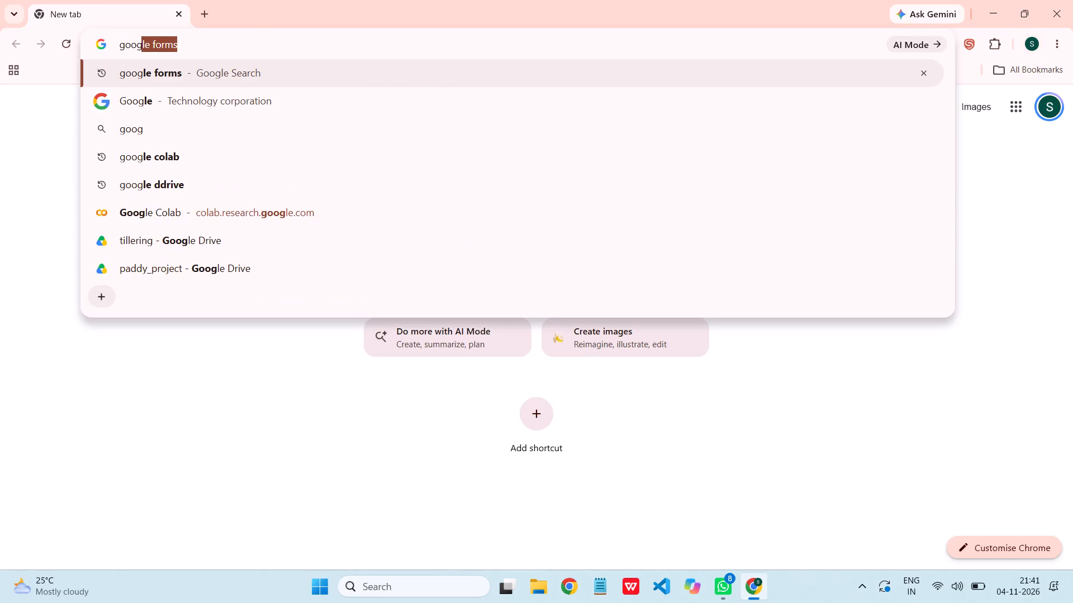
key("Return")
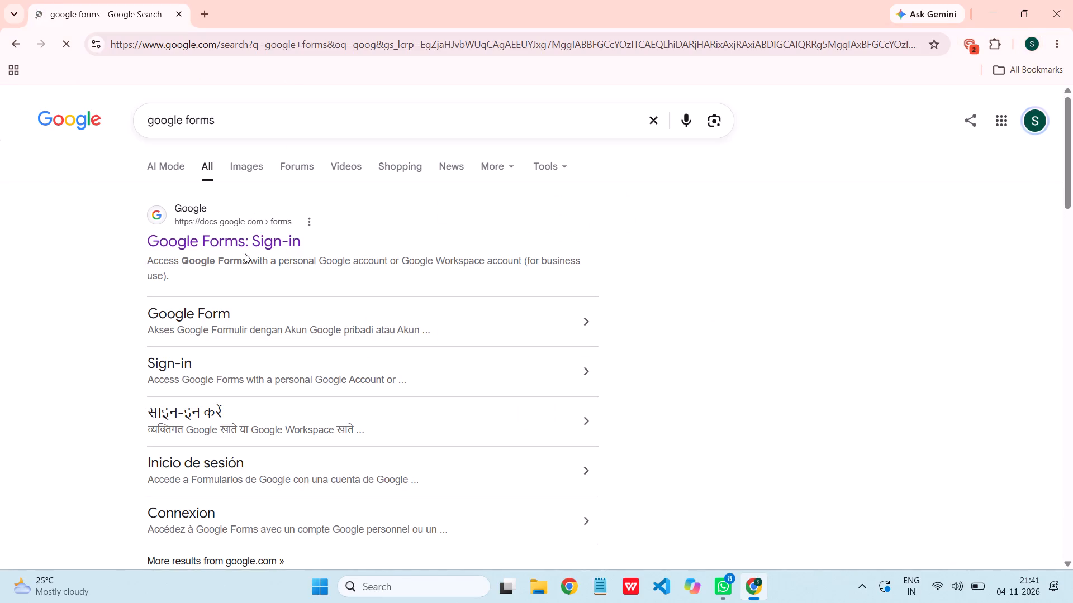
left_click_drag(245, 253, 257, 241)
left_click(257, 241)
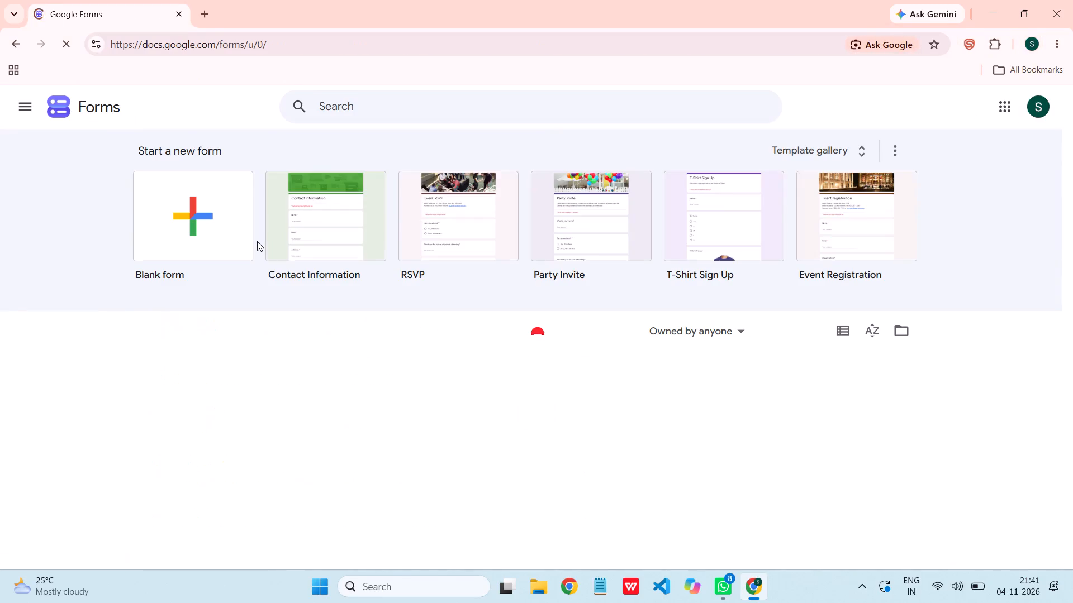
Open the Jersey & T-shirt Registration form and view its responses in Google Sheets.
left_click(243, 412)
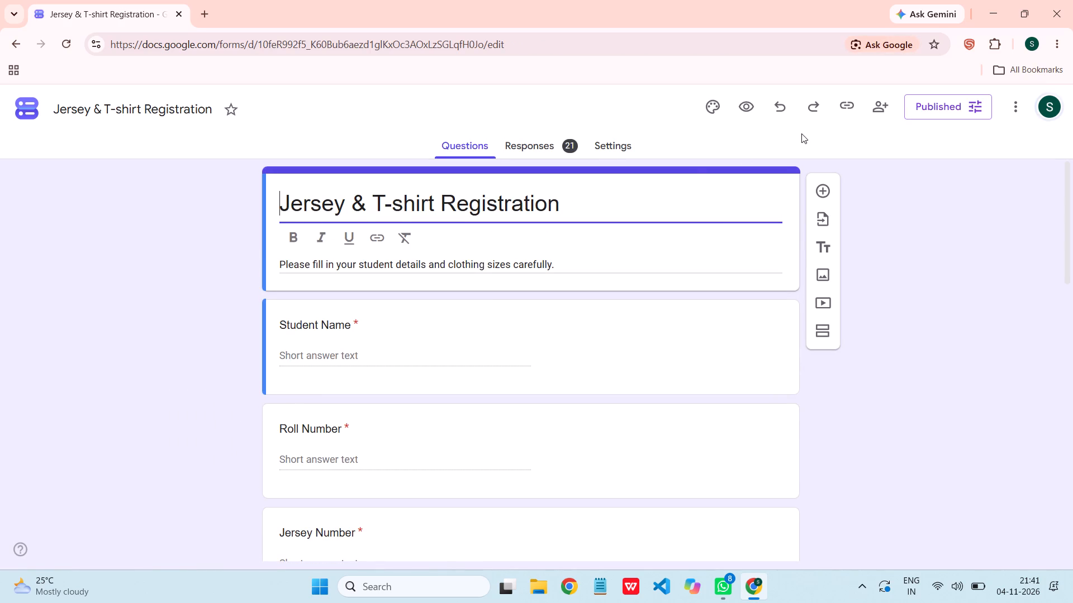
left_click(548, 147)
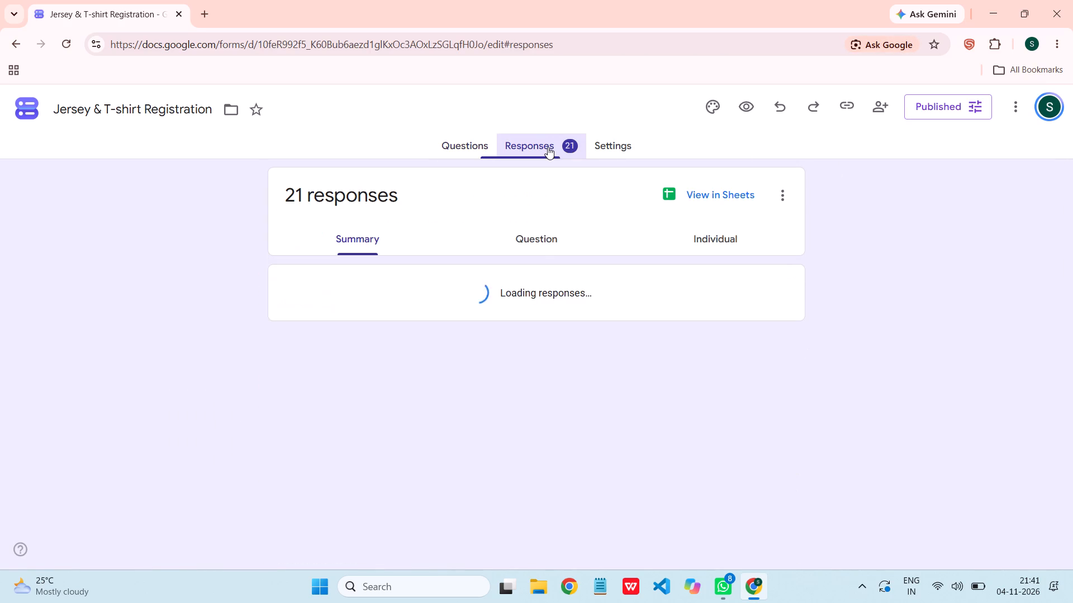
left_click(700, 193)
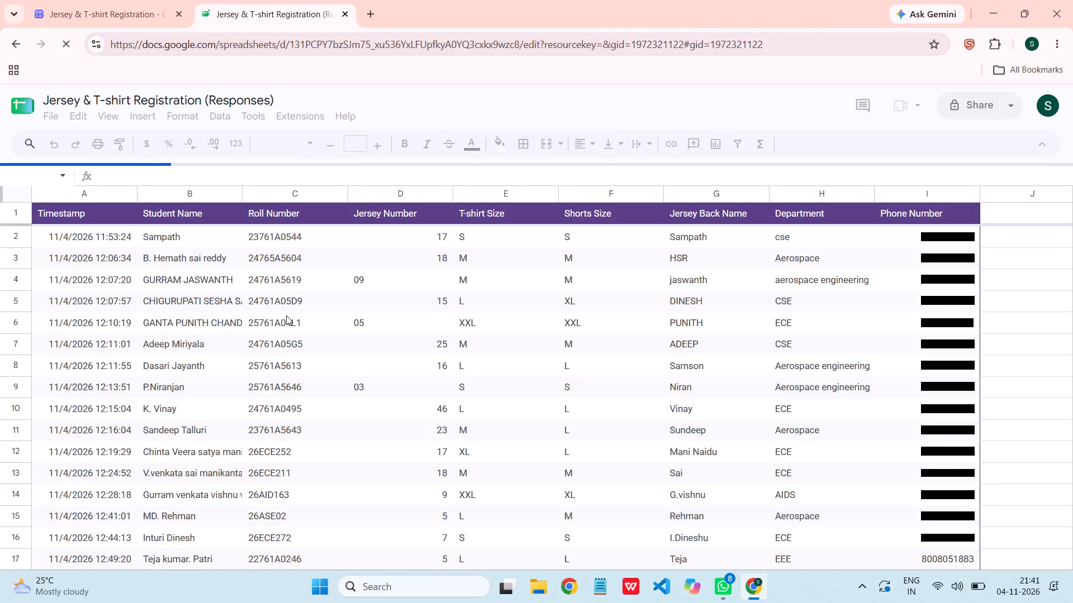
Examine the registration responses one by one down the Student Name column to the end of the table.
scroll(258, 355, "down", 4)
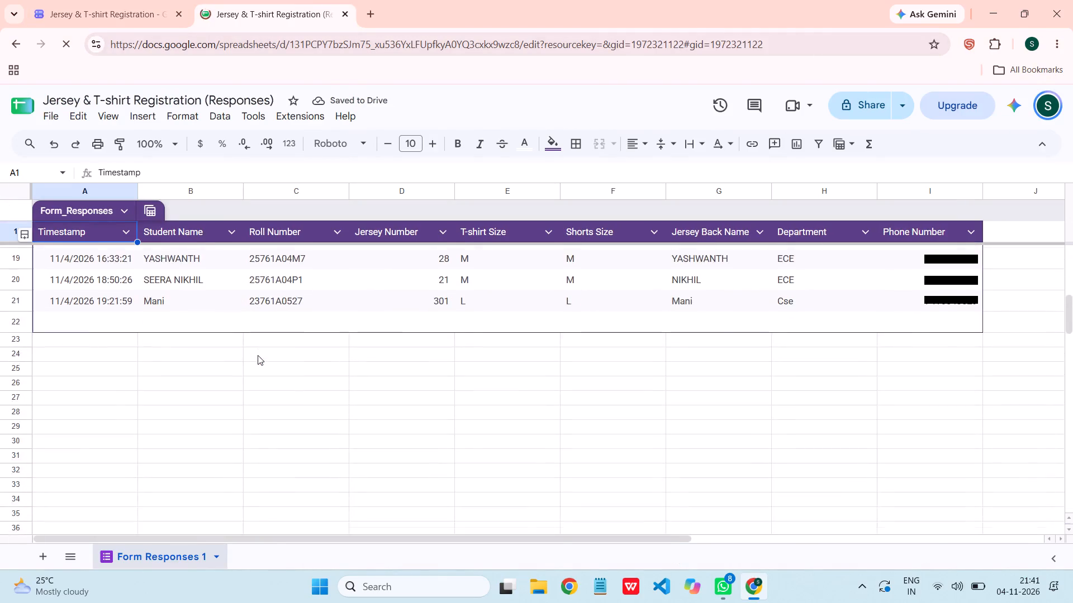
scroll(258, 355, "up", 2)
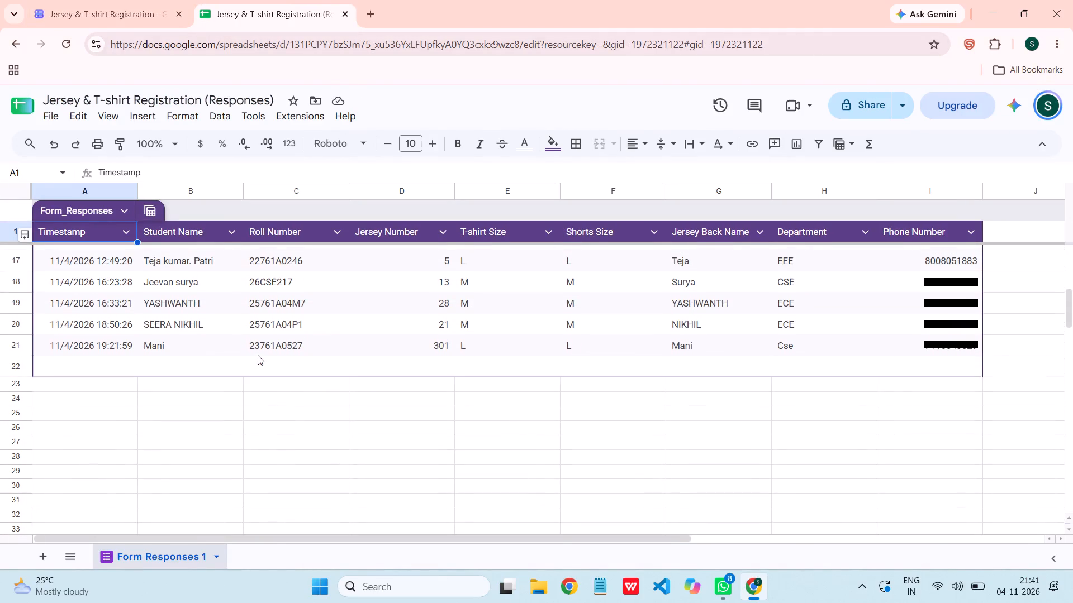
scroll(258, 355, "up", 3)
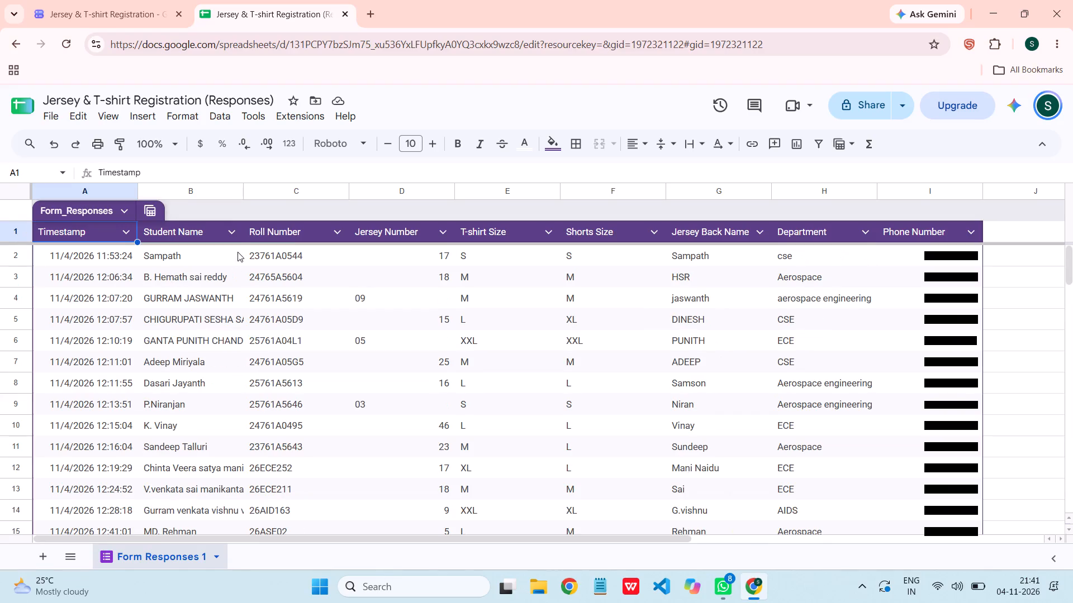
left_click(239, 252)
left_click(222, 270)
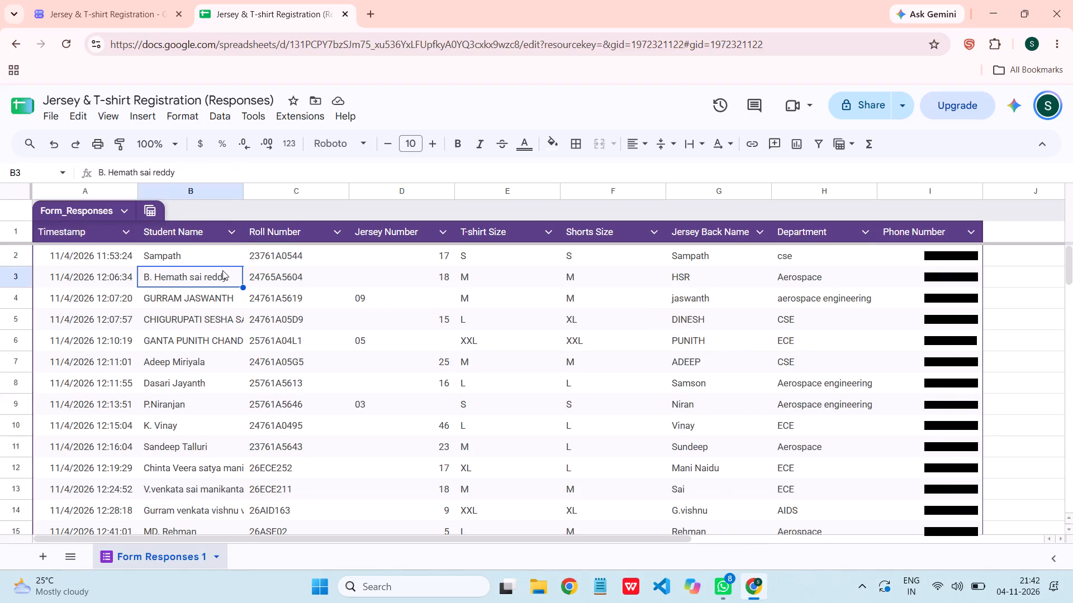
left_click(221, 288)
key("Down")
key("Down")
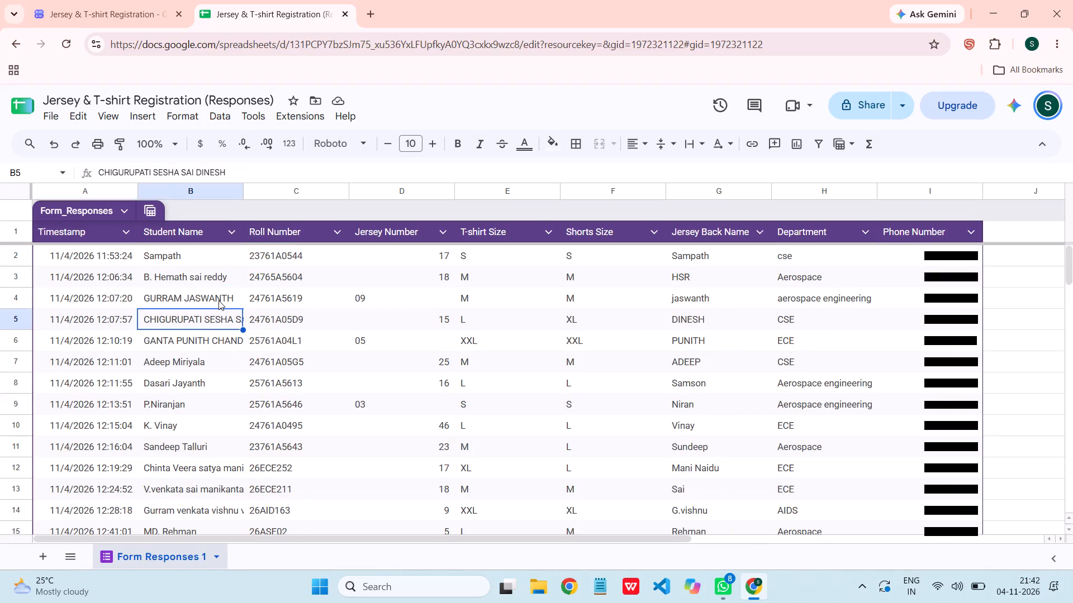
key("Down")
key("Down")
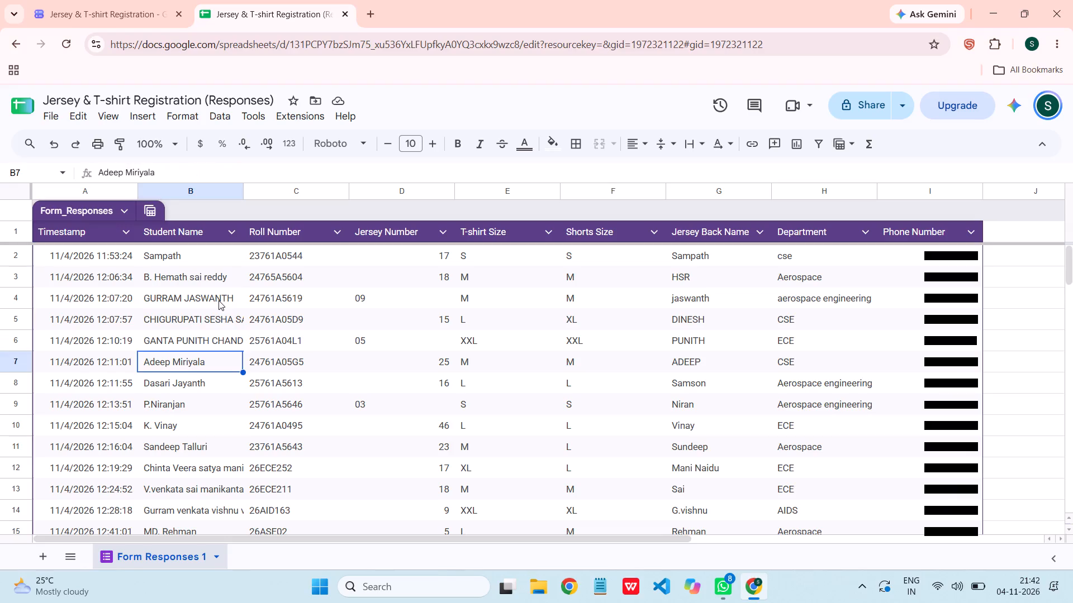
key("Down")
key("Down")
key("Down")
key("Down")
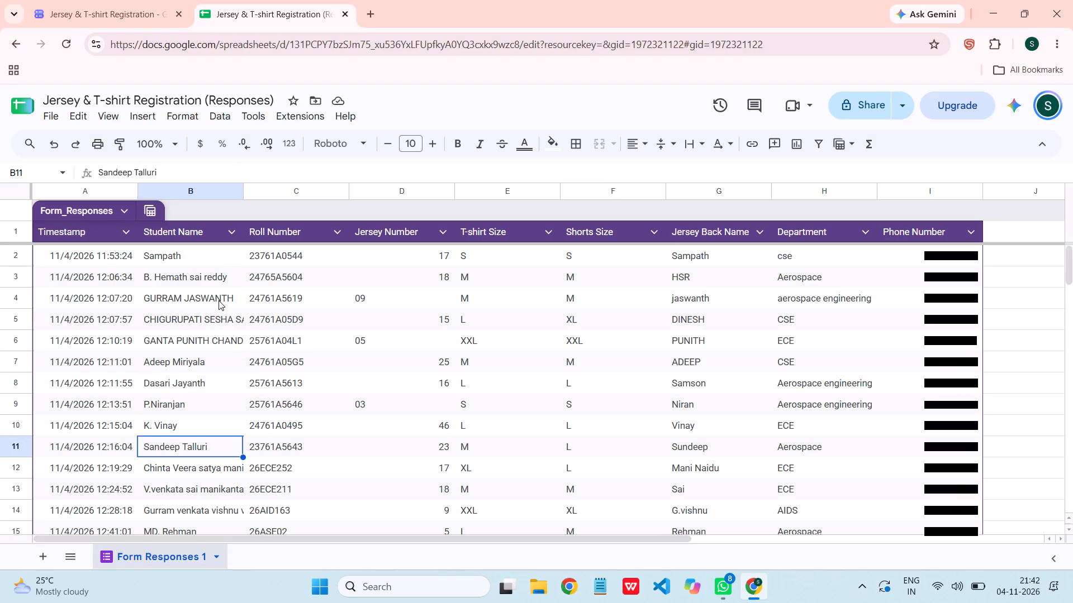
key("Down")
key("Down")
key("Down")
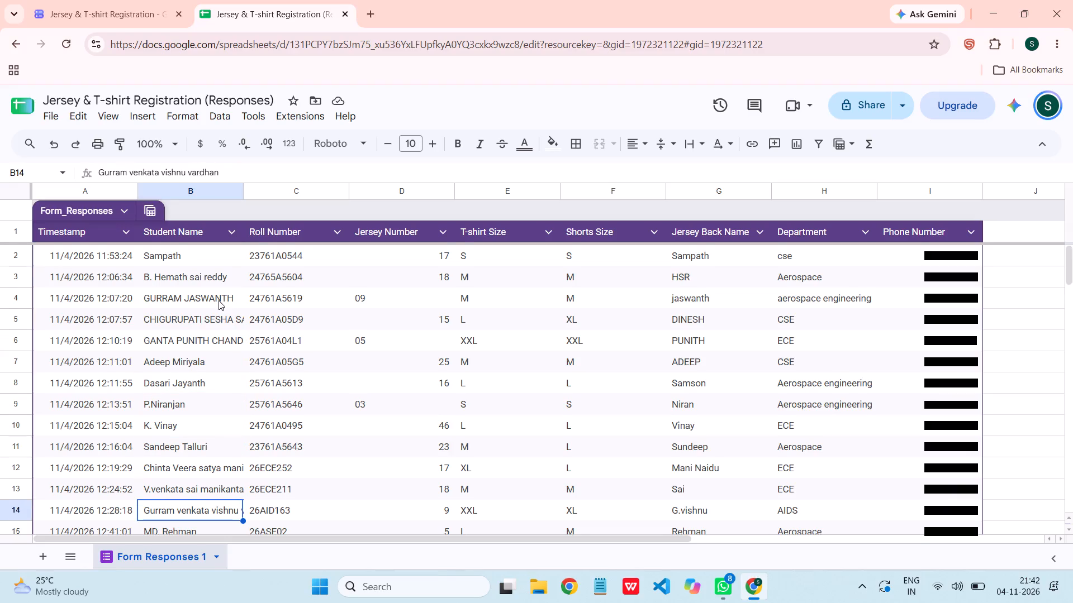
key("Down")
key("Down")
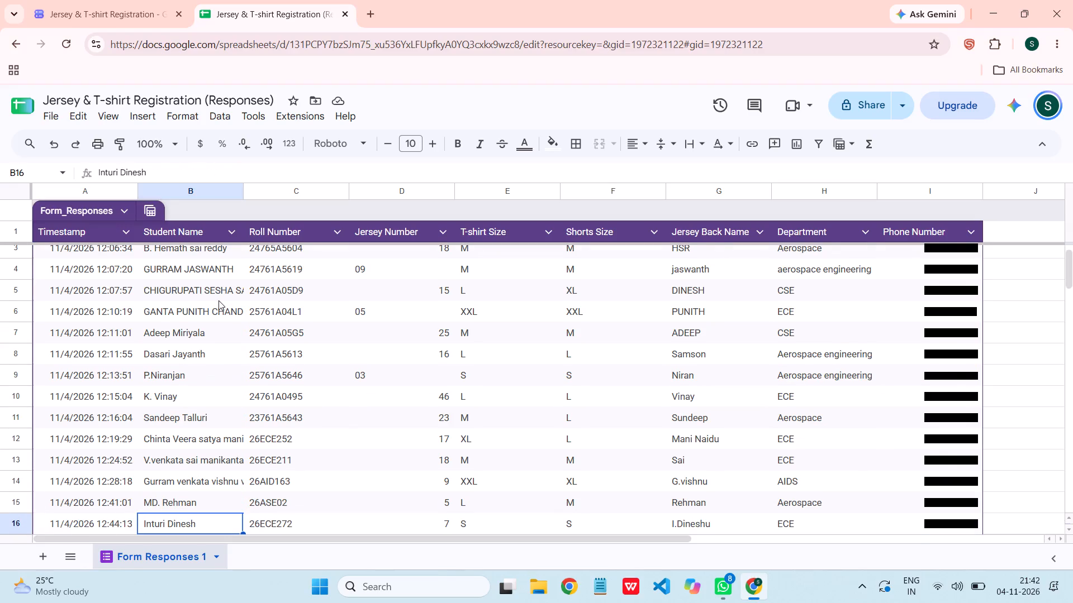
key("Down")
key("Down")
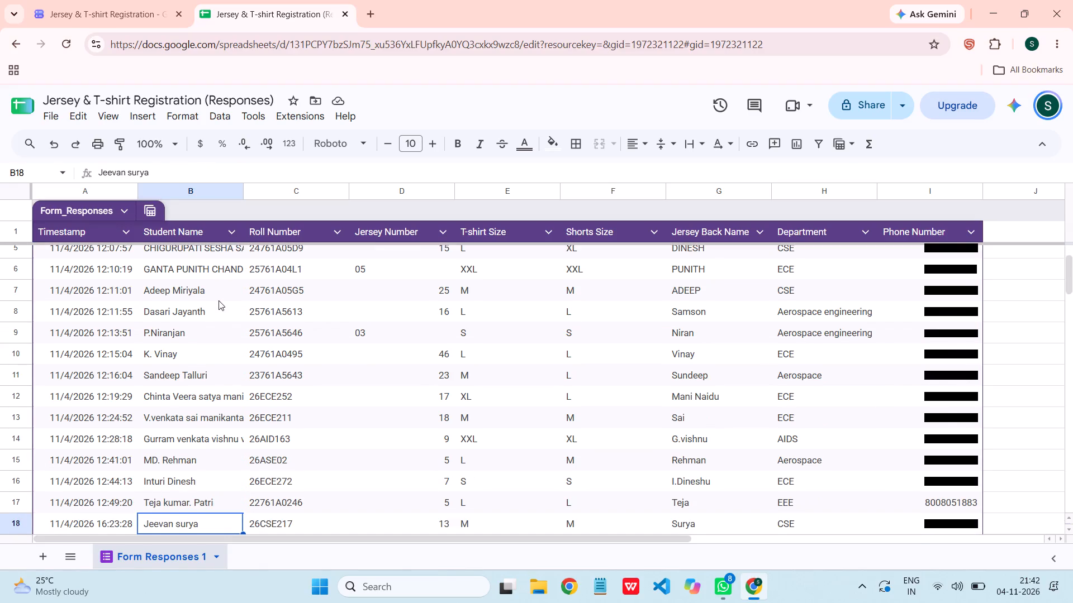
key("Down")
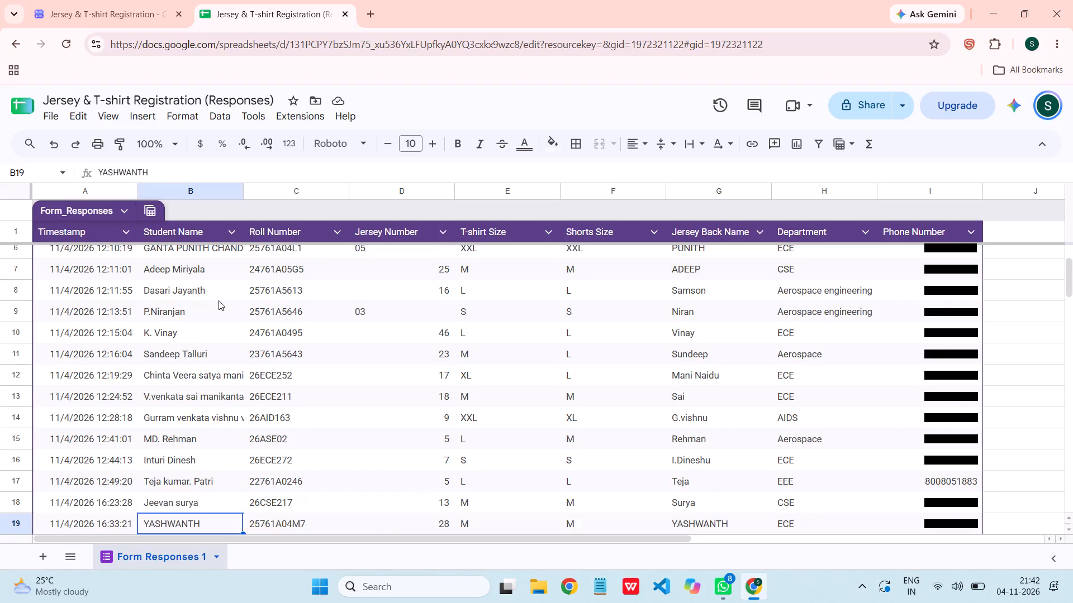
key("Down")
key("Down")
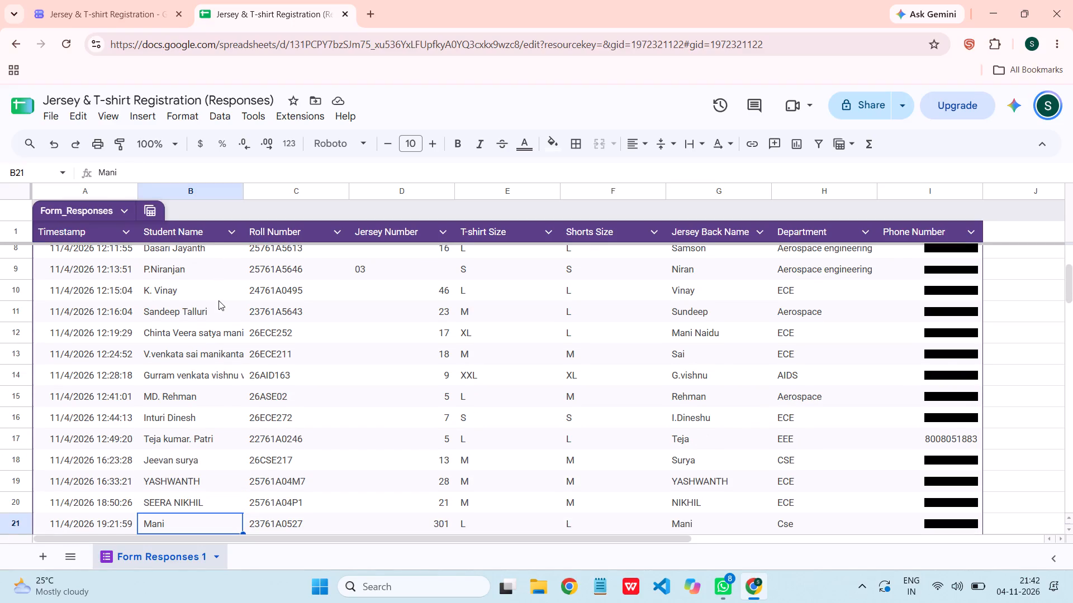
key("Down")
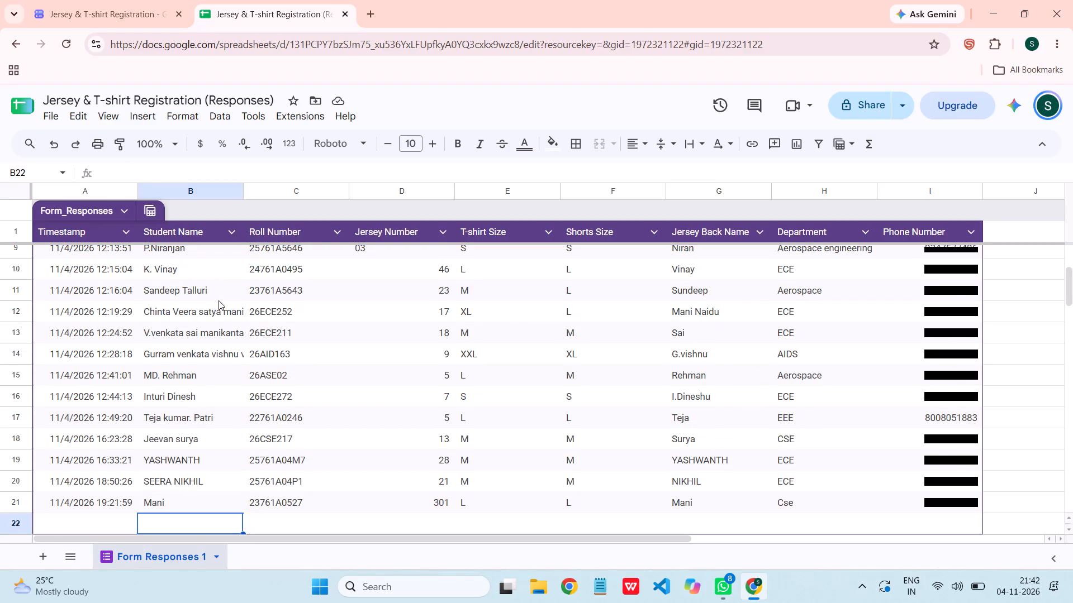
Delete row 17, the EEE department response submitted on 11/4/2026 at 12:49:20.
key("Up")
key("Up")
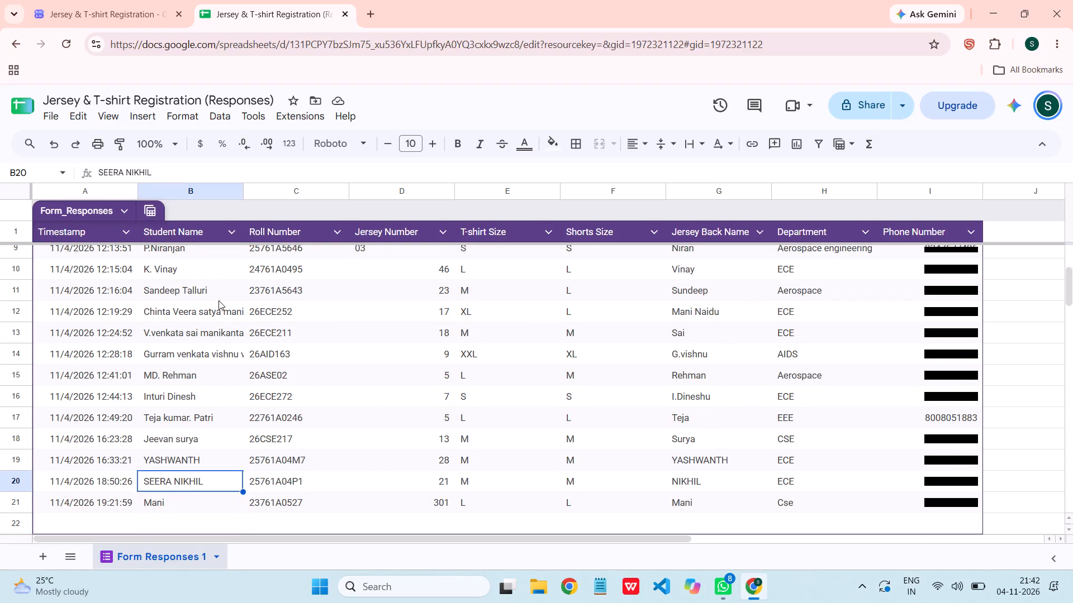
key("Up")
key("Up")
key("Up")
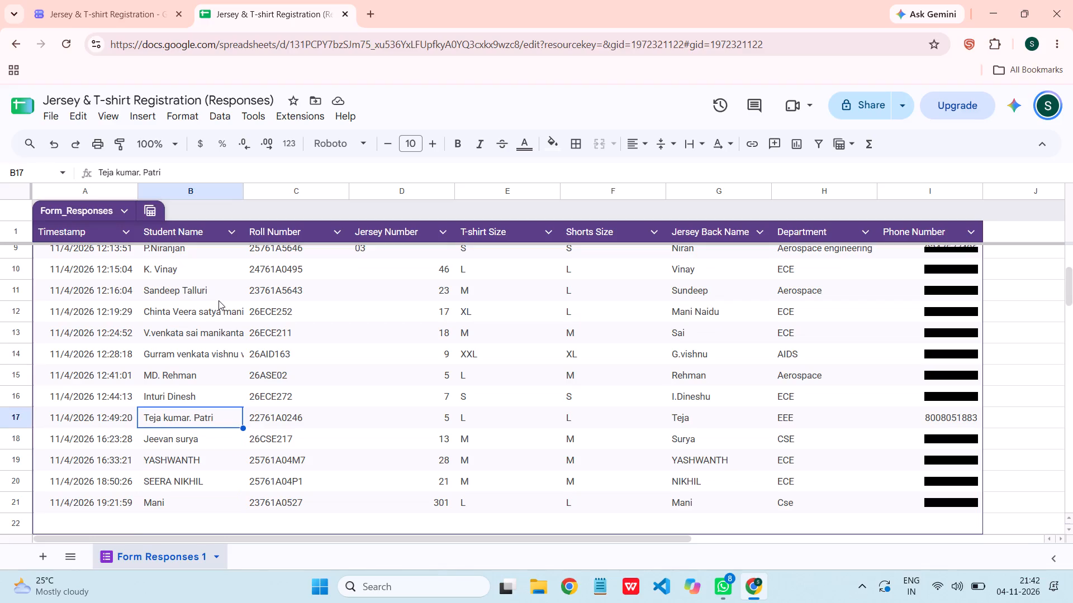
key("Left")
key("Left")
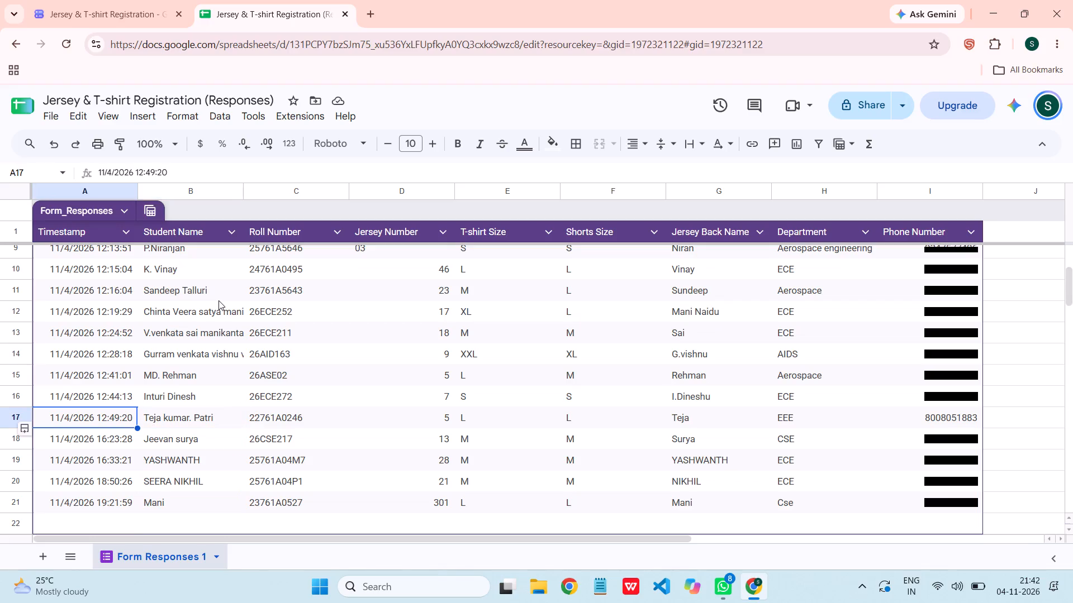
left_click(221, 309)
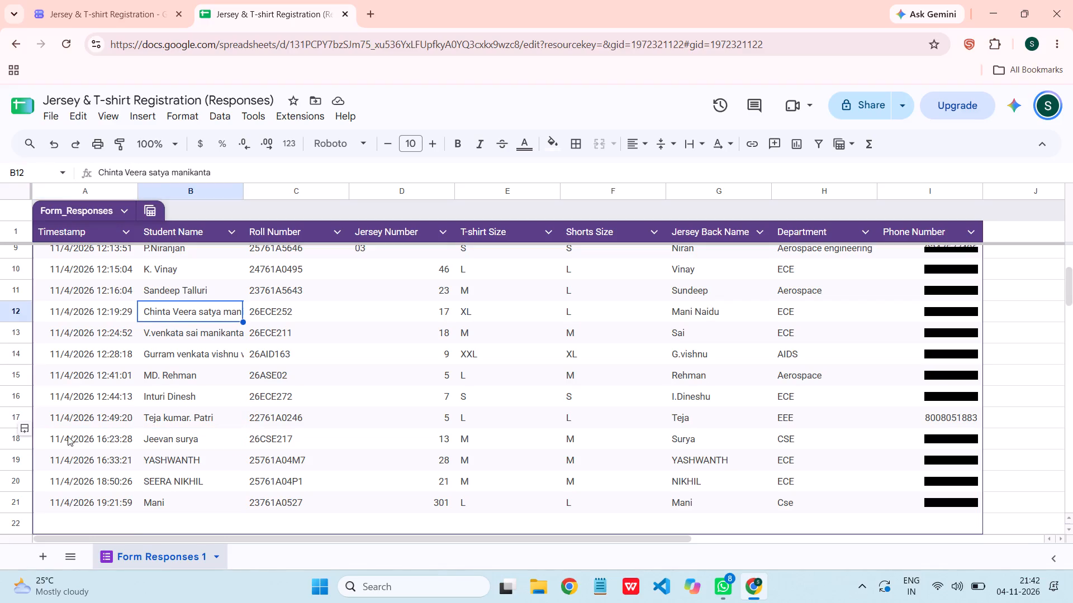
left_click(24, 413)
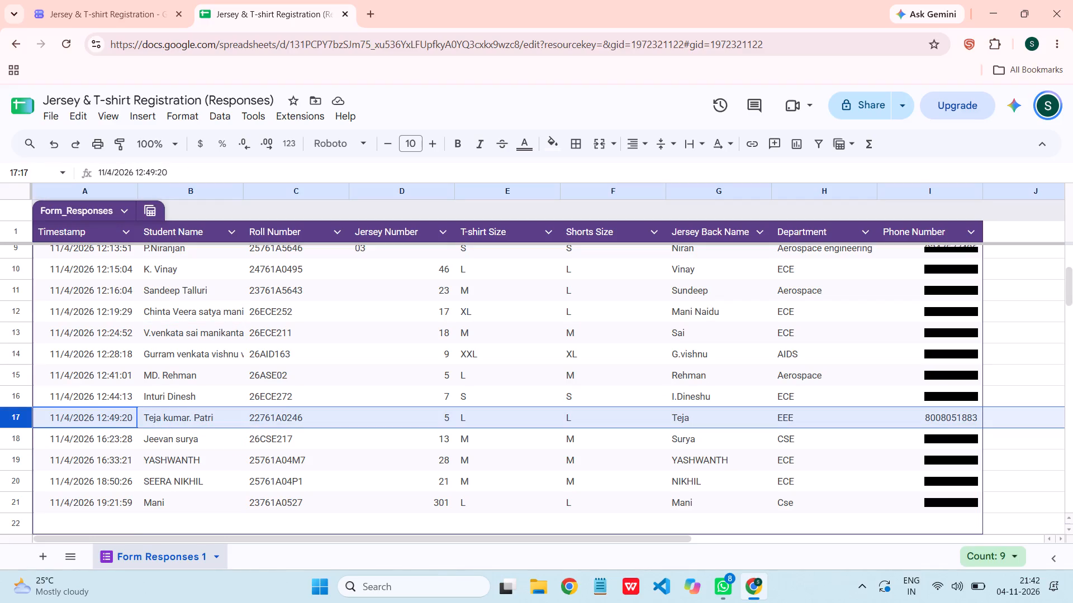
left_click(15, 413)
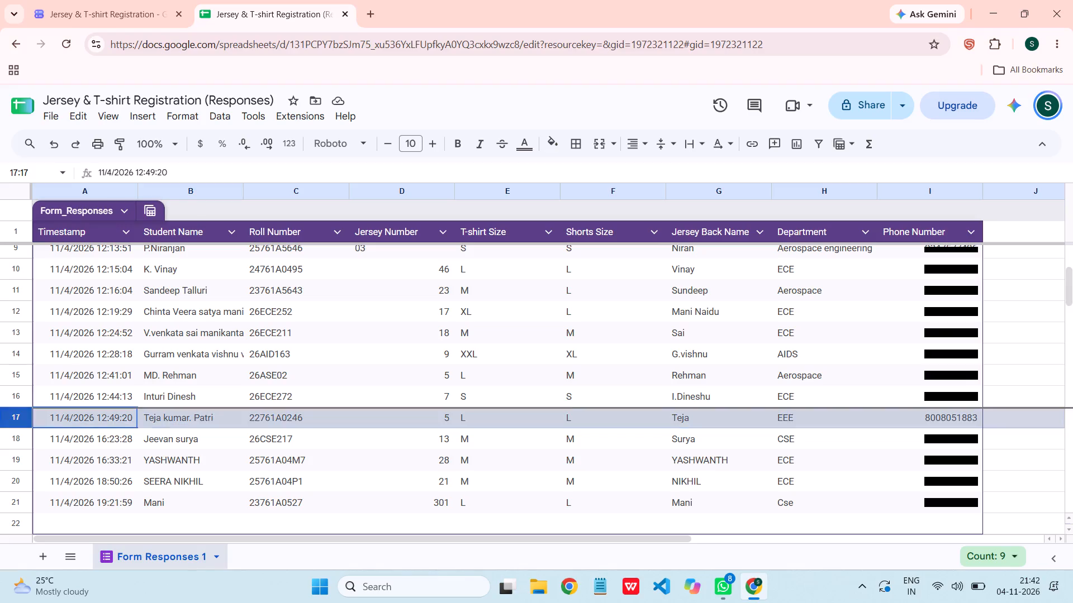
right_click(18, 420)
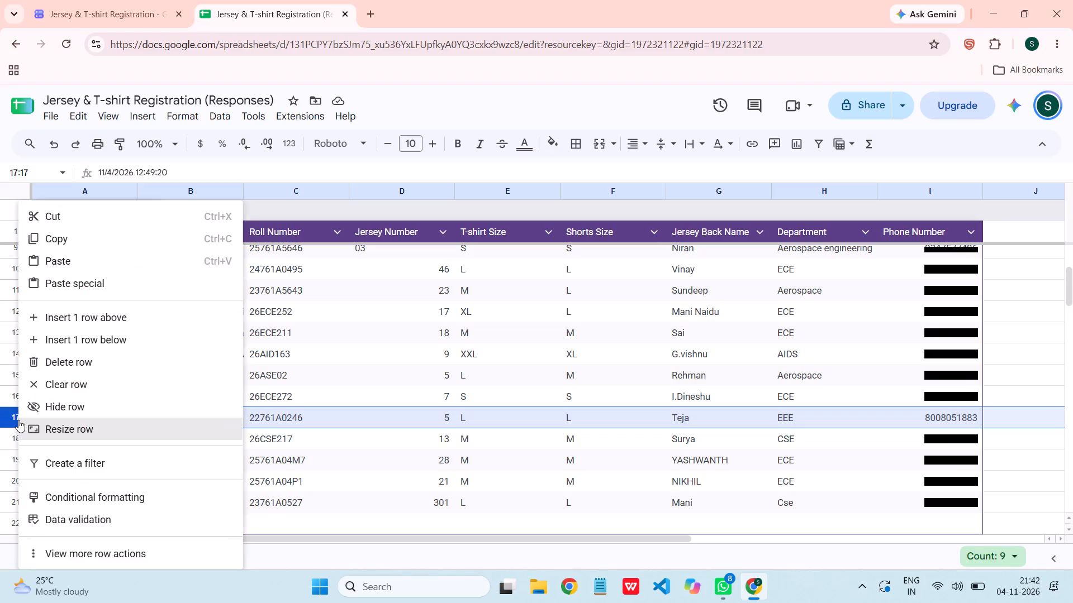
left_click(93, 367)
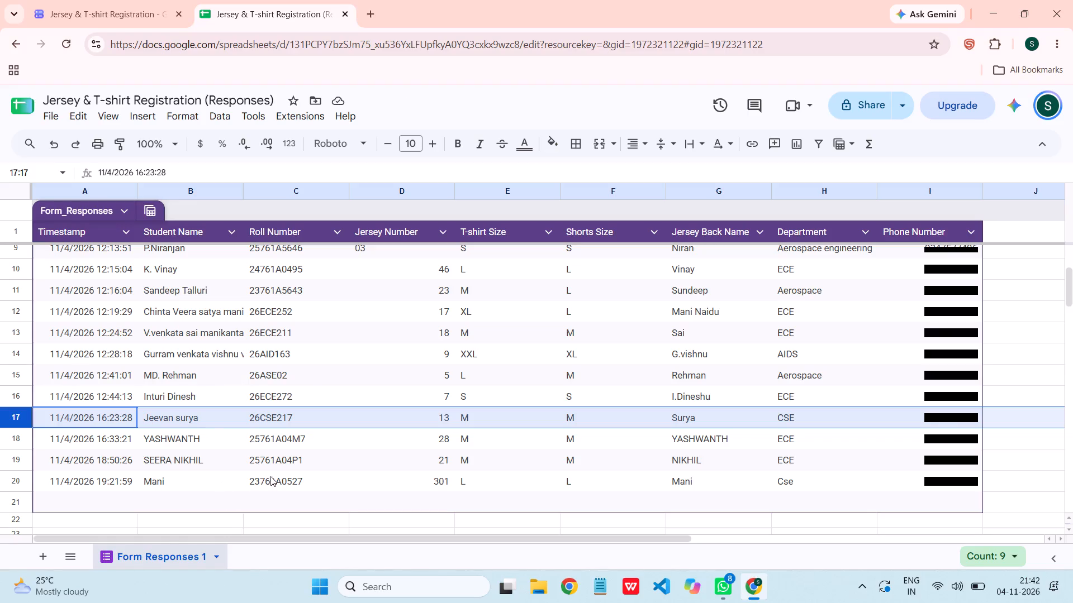
Look over the remaining registration responses from the first entry to the last.
scroll(307, 377, "up", 2)
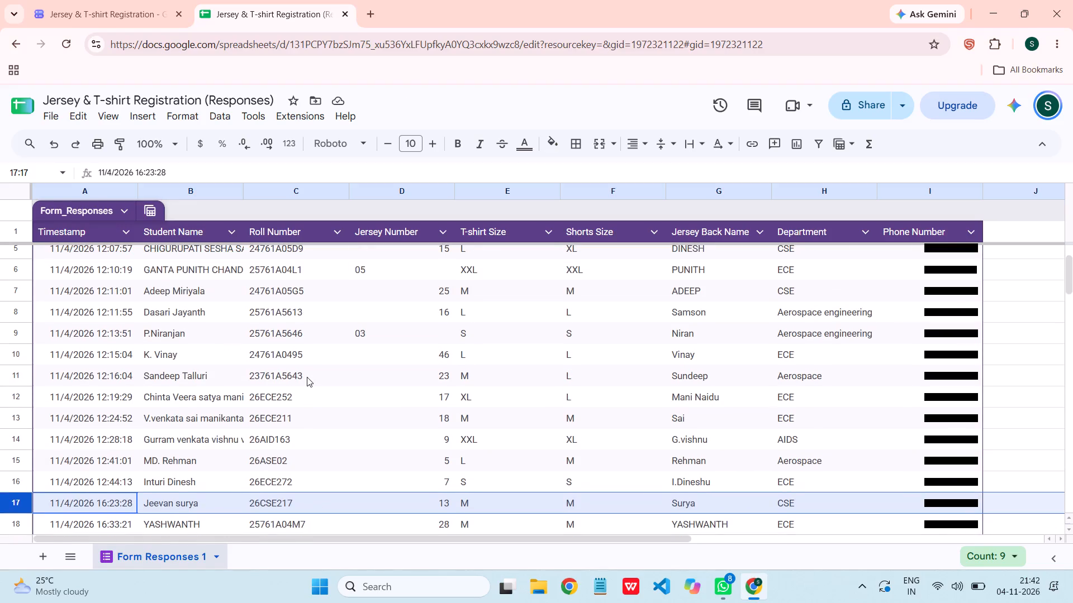
scroll(307, 377, "up", 4)
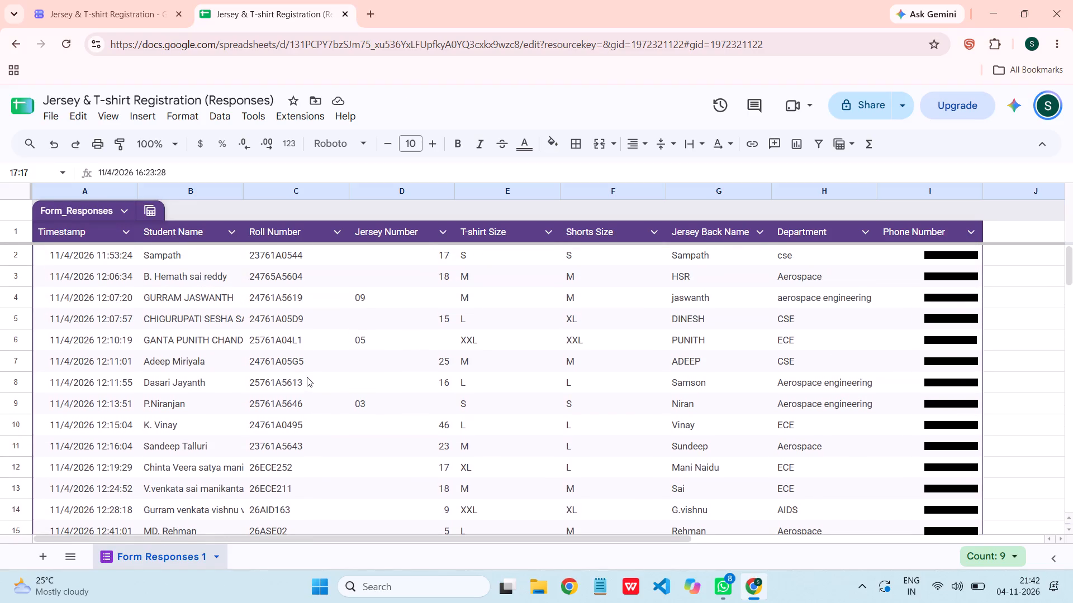
scroll(358, 462, "down", 2)
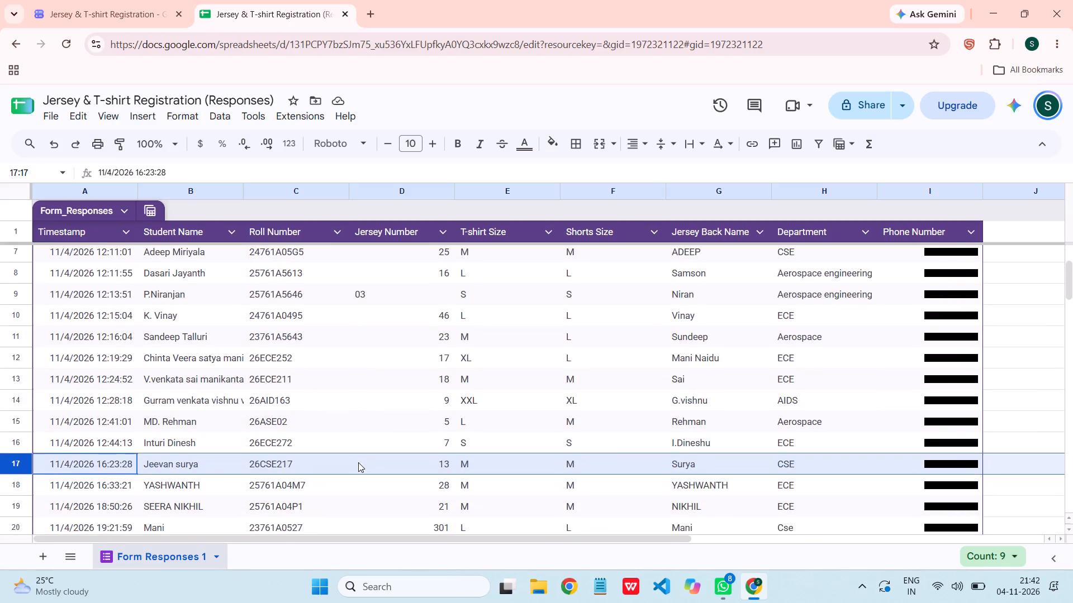
scroll(358, 462, "down", 1)
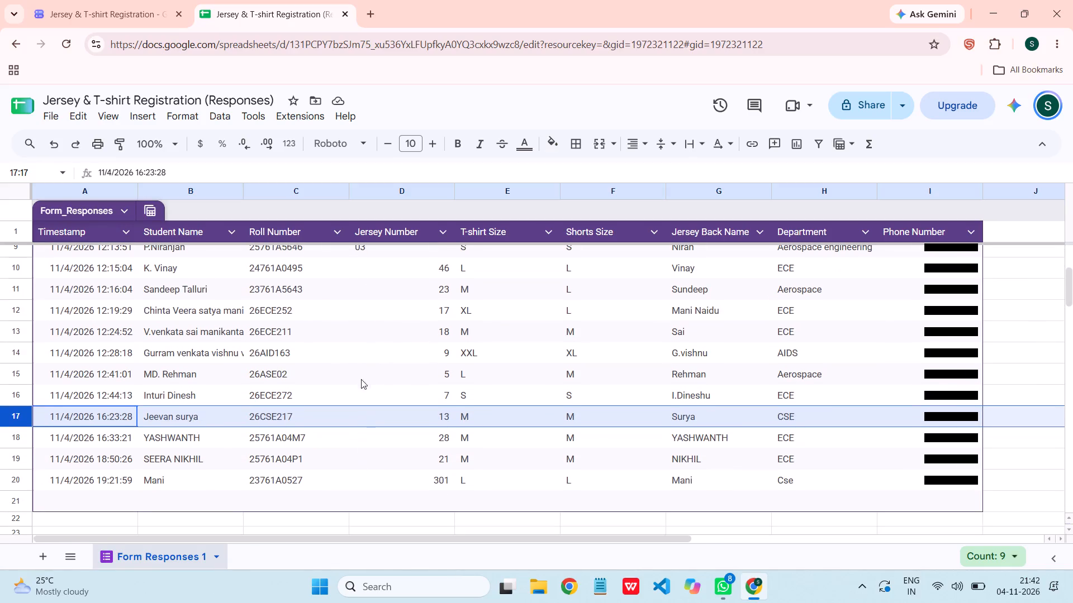
scroll(361, 370, "up", 1)
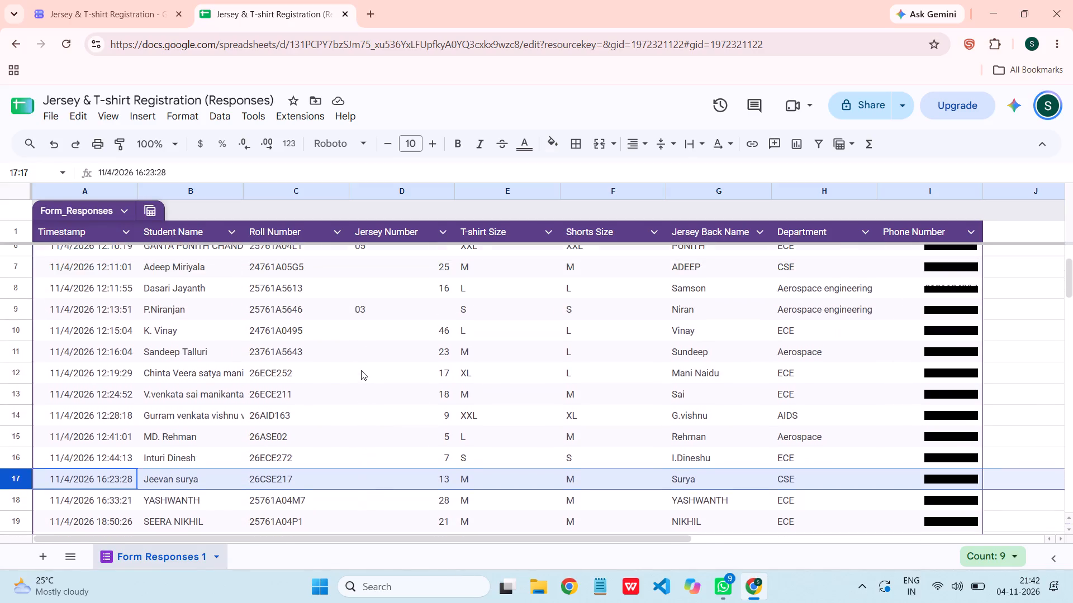
scroll(361, 370, "up", 1)
scroll(250, 362, "up", 1)
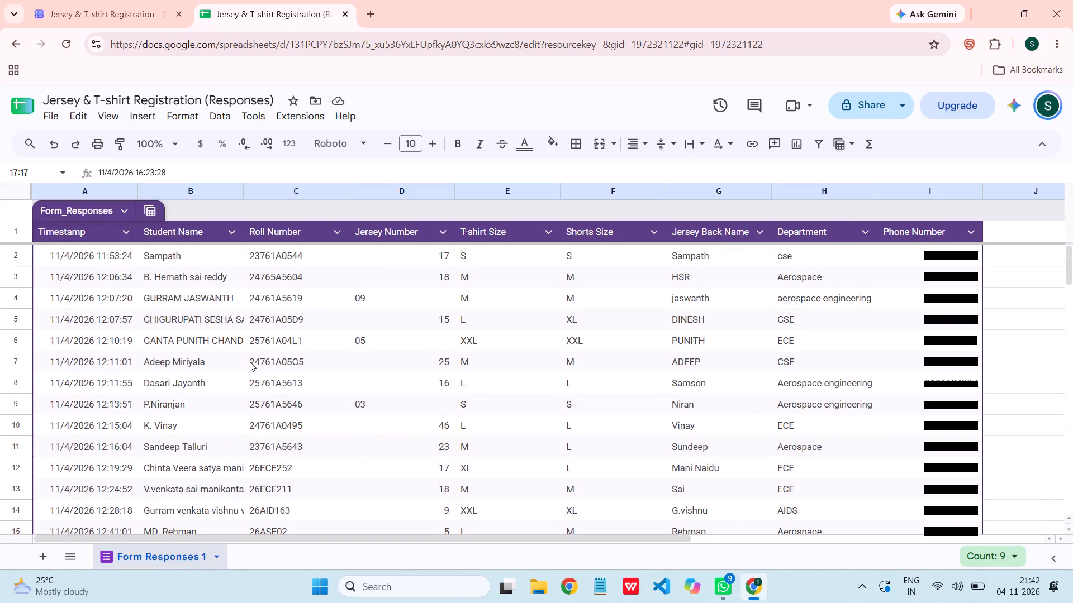
Examine the remaining entries one by one down the Student Name column, from row 2 to the empty row ending the table.
left_click(177, 254)
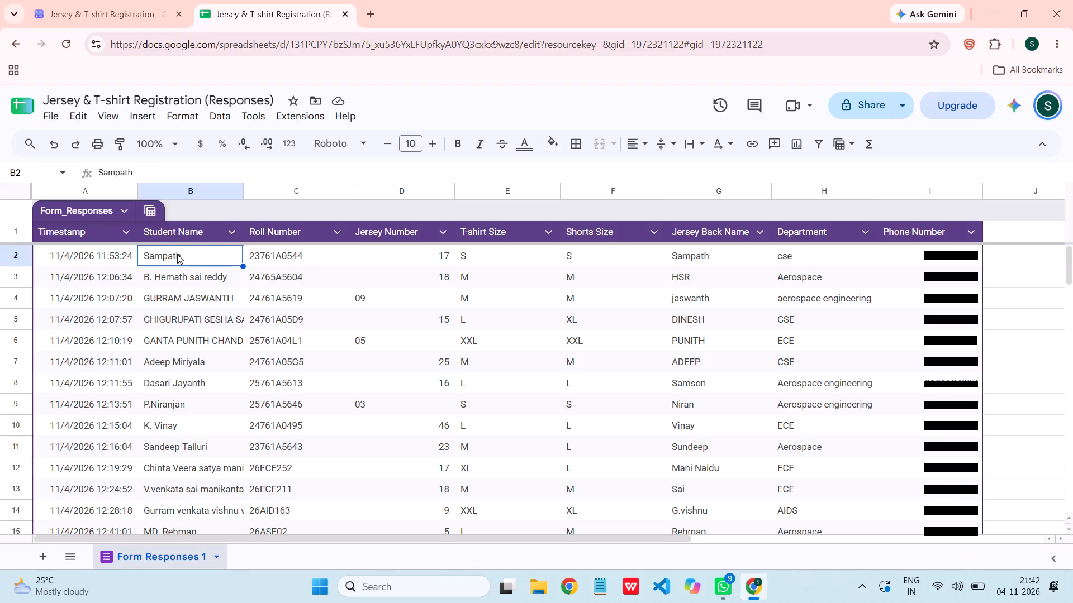
key("Down")
key("Down")
key("Down")
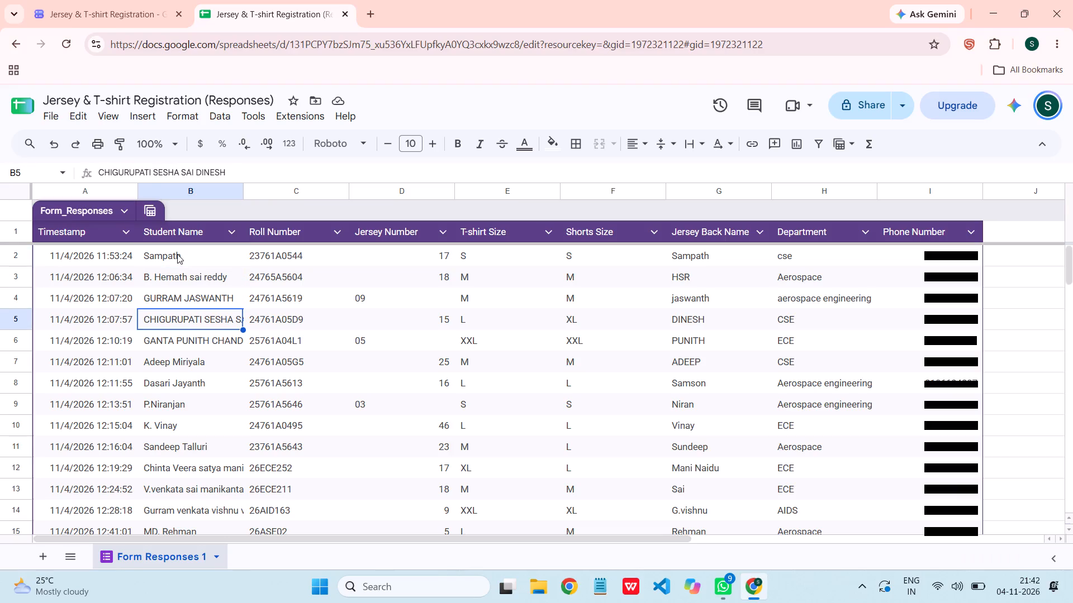
key("Down")
key("Down")
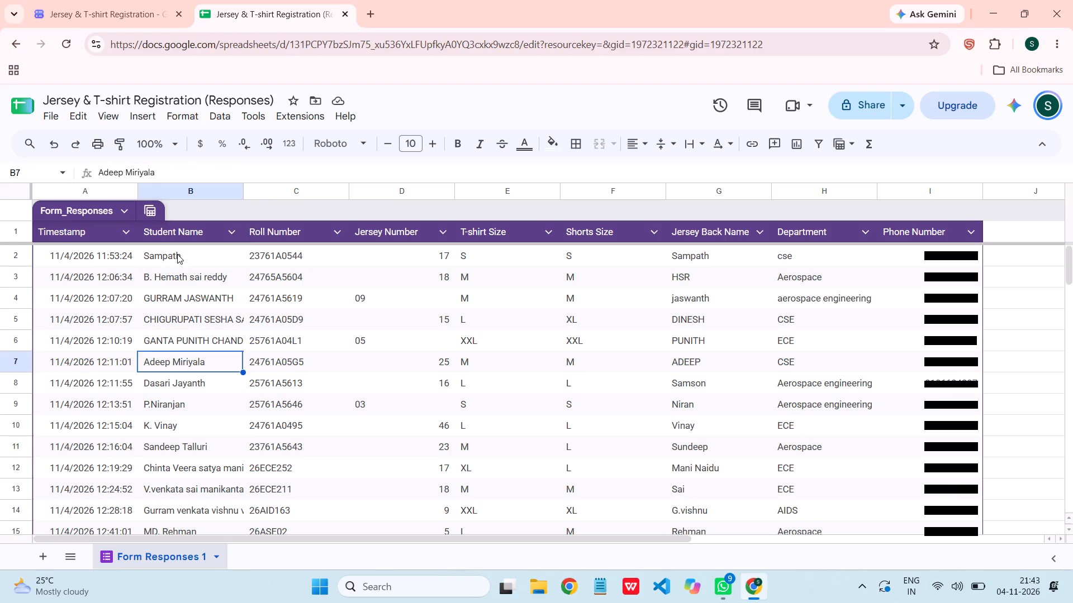
key("Down")
key("Down")
key("Down")
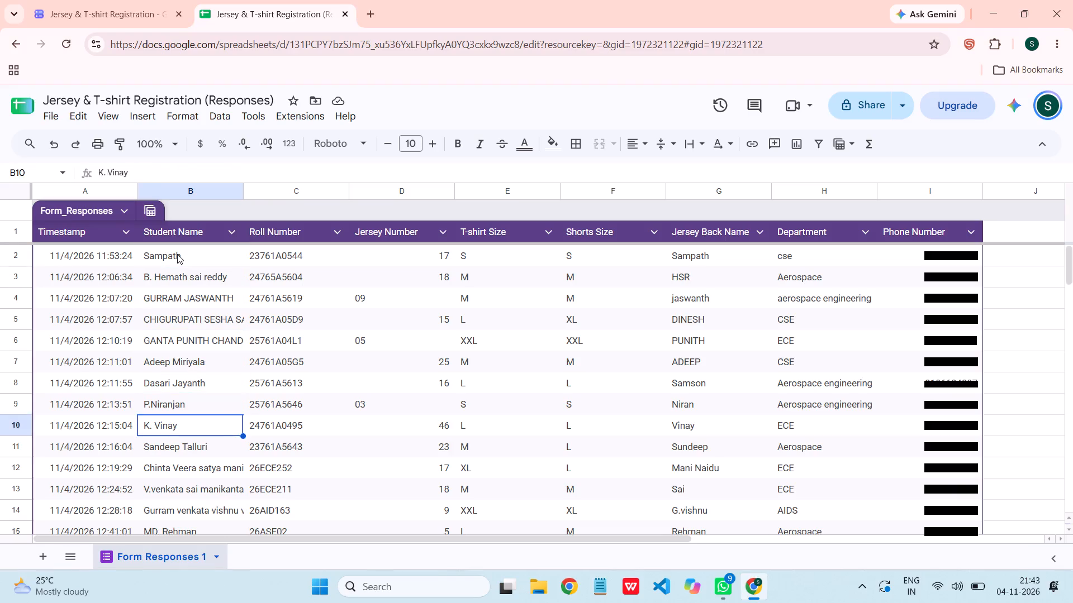
key("Down")
key("Down")
key("Down")
key("Down")
key("Down")
key("Down")
key("Down")
key("Down")
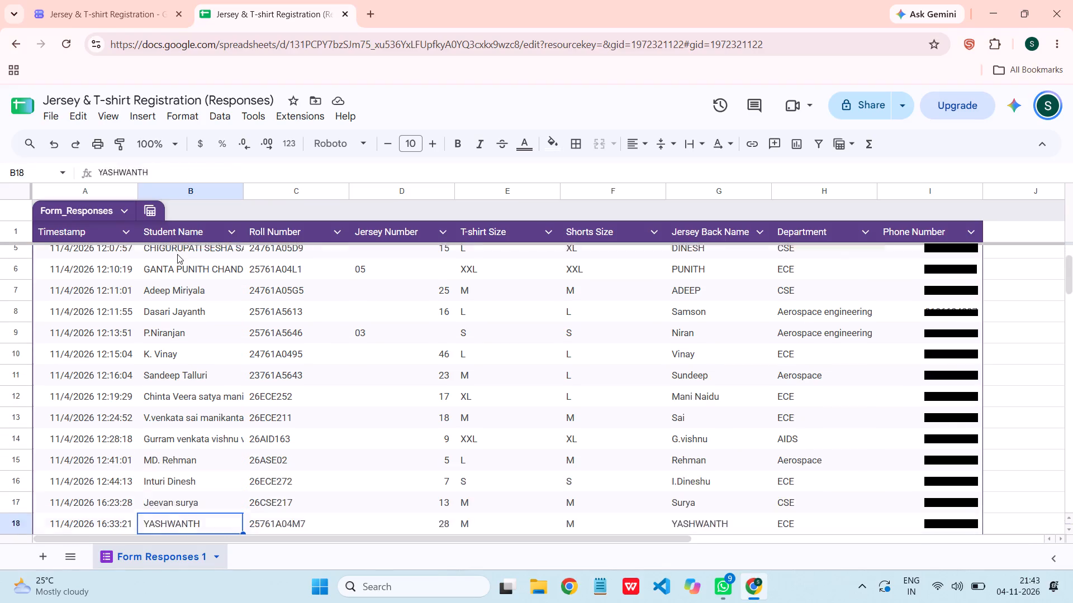
key("Down")
key("Down")
key("Down")
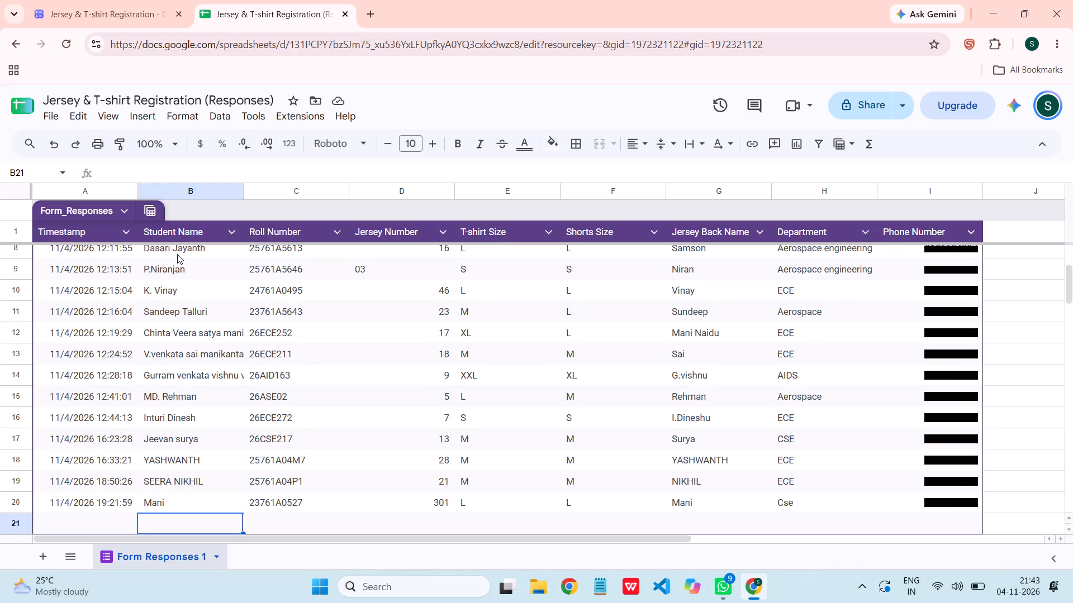
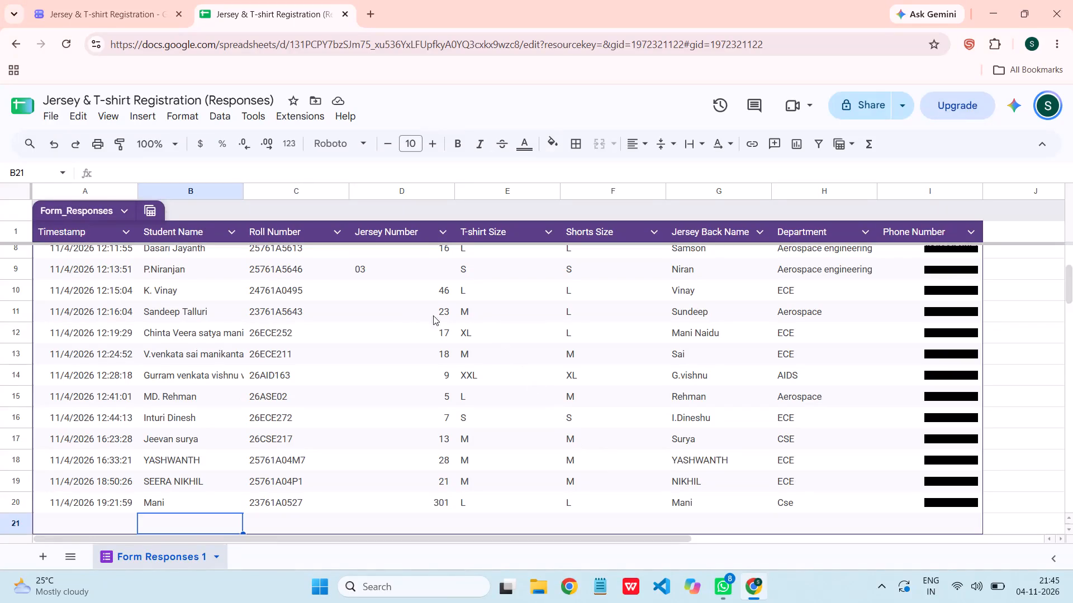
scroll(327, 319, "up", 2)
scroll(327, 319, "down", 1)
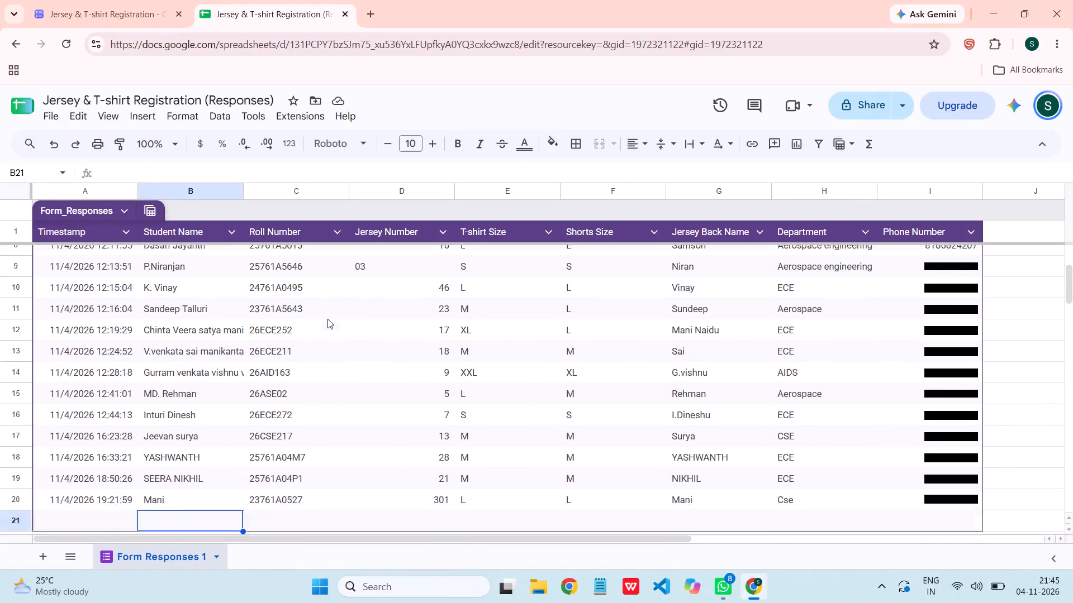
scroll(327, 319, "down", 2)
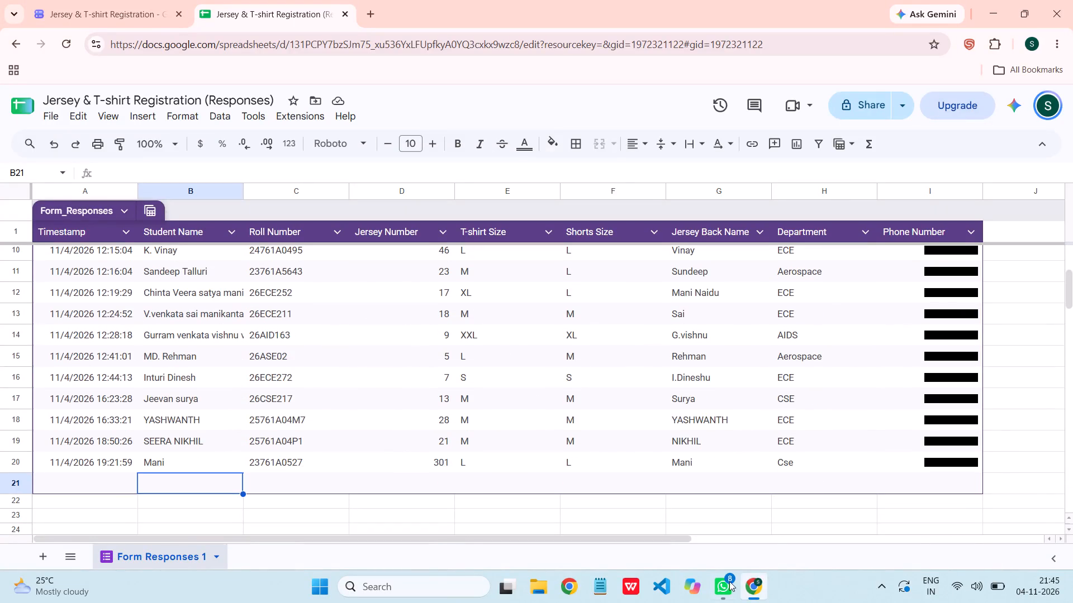
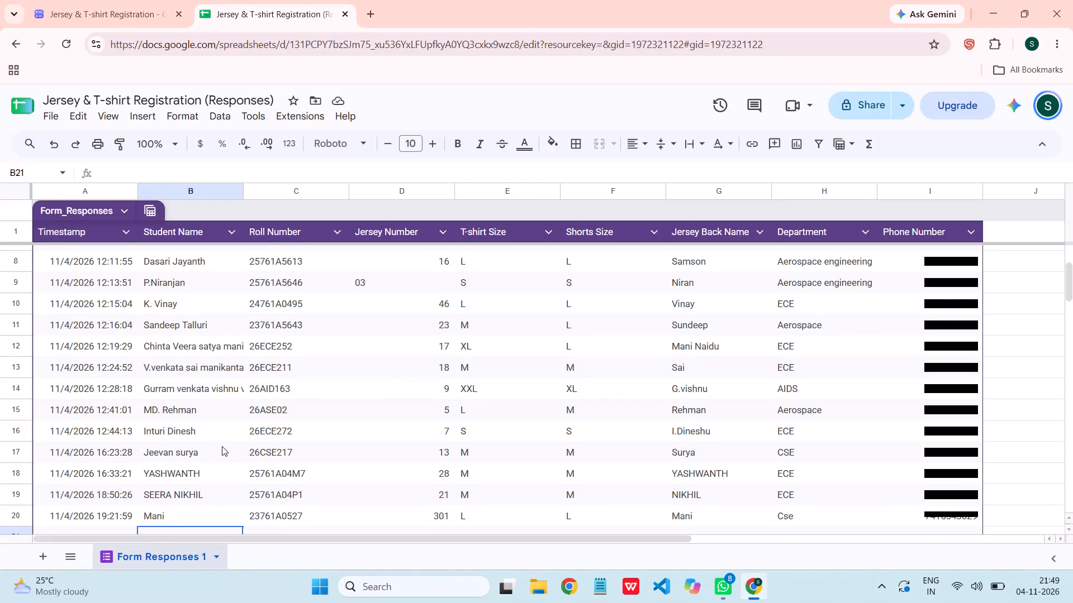
Return to the start of the registration responses and select the first entry's Student Name cell in row 2.
scroll(222, 446, "up", 2)
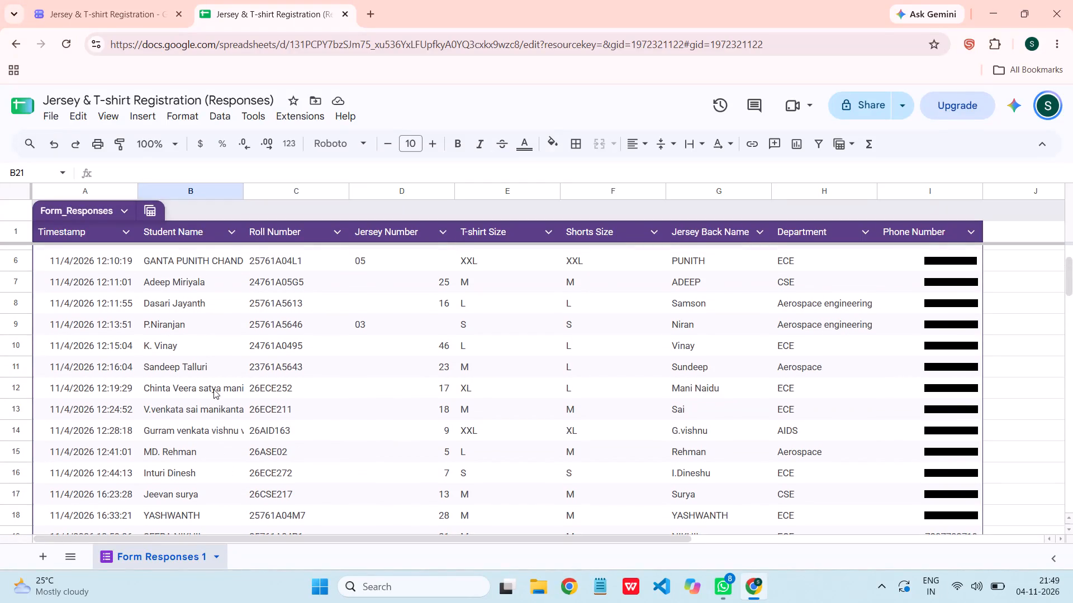
scroll(214, 383, "up", 3)
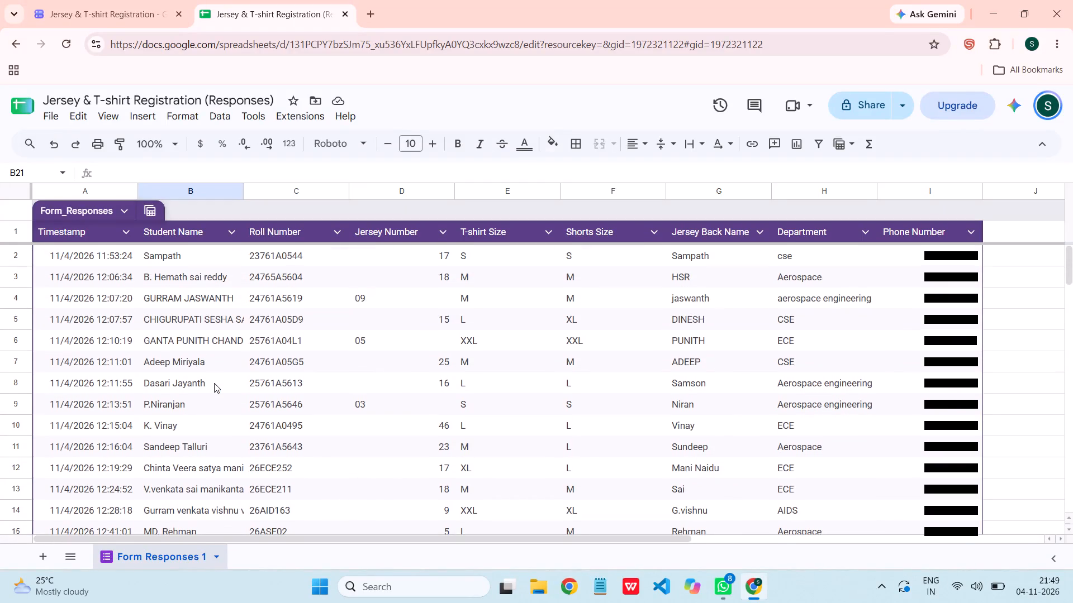
left_click(174, 259)
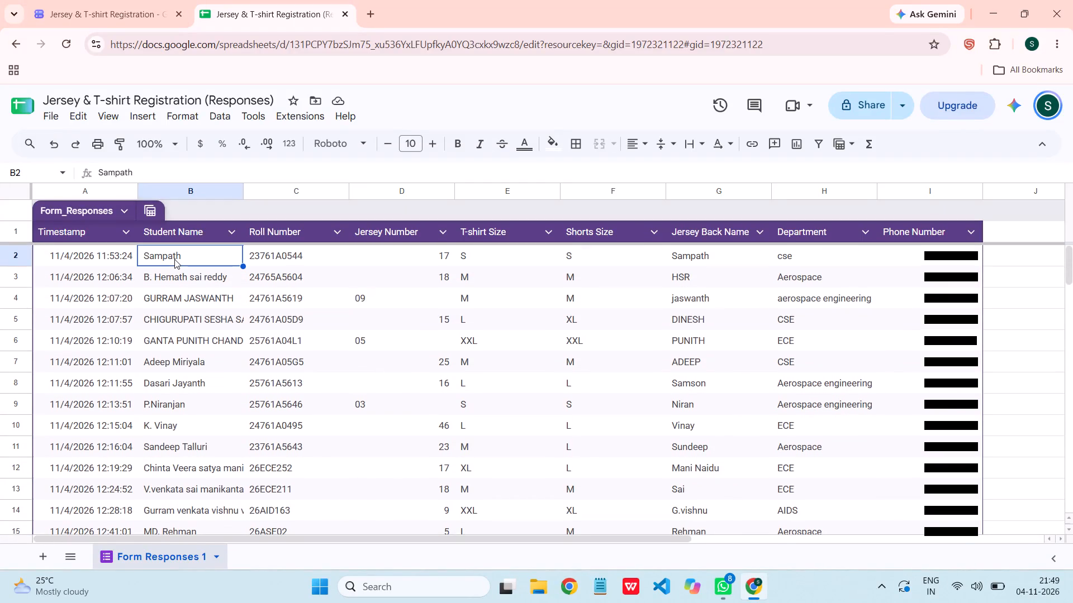
Recheck the registration entries one by one down the Student Name column, from row 3 to the last response in row 20.
key("Down")
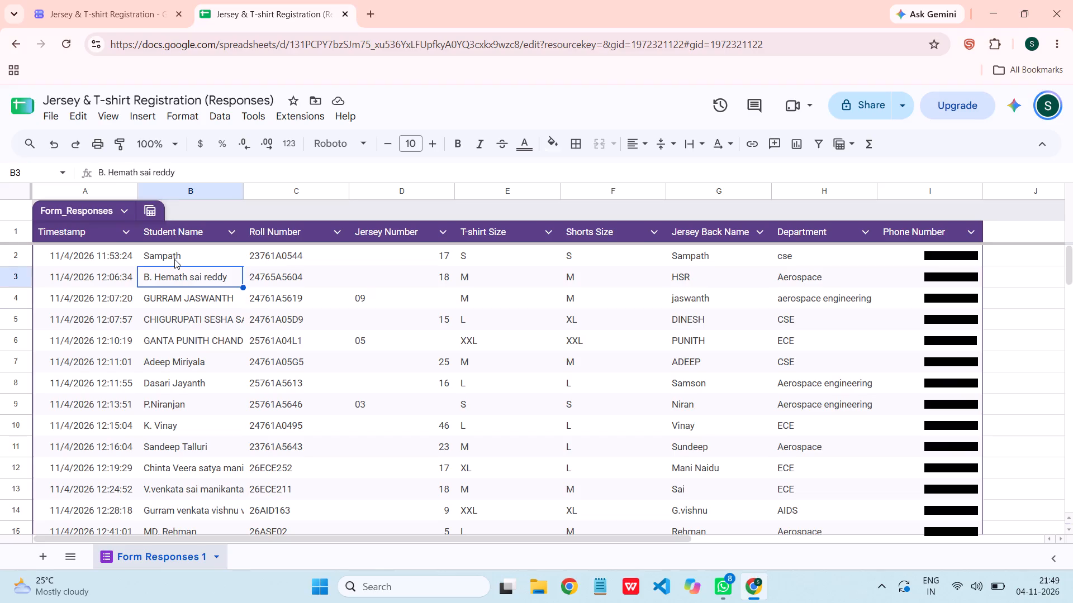
key("Down")
key("Down")
key("Down")
key("Down")
key("Down")
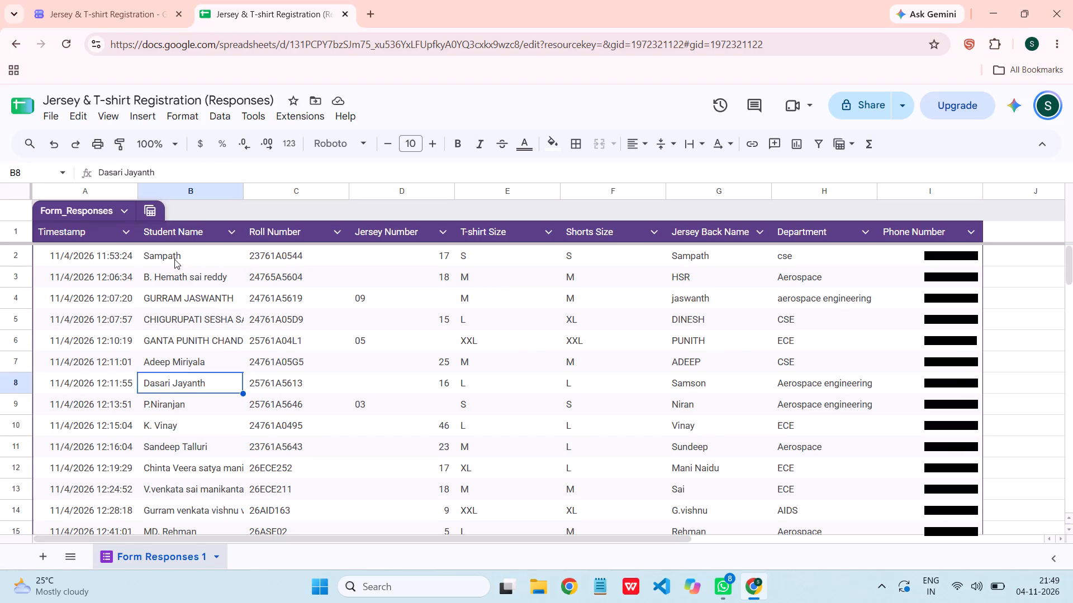
key("Down")
key("Down")
key("Down")
key("Down")
key("Down")
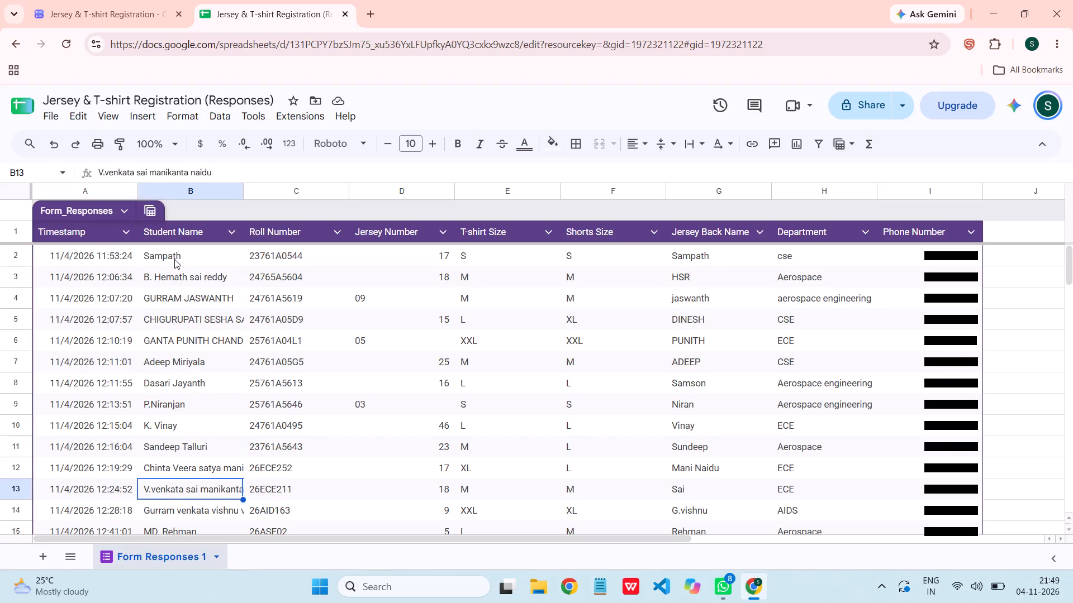
key("Down")
key("Down")
key("Down")
key("Down")
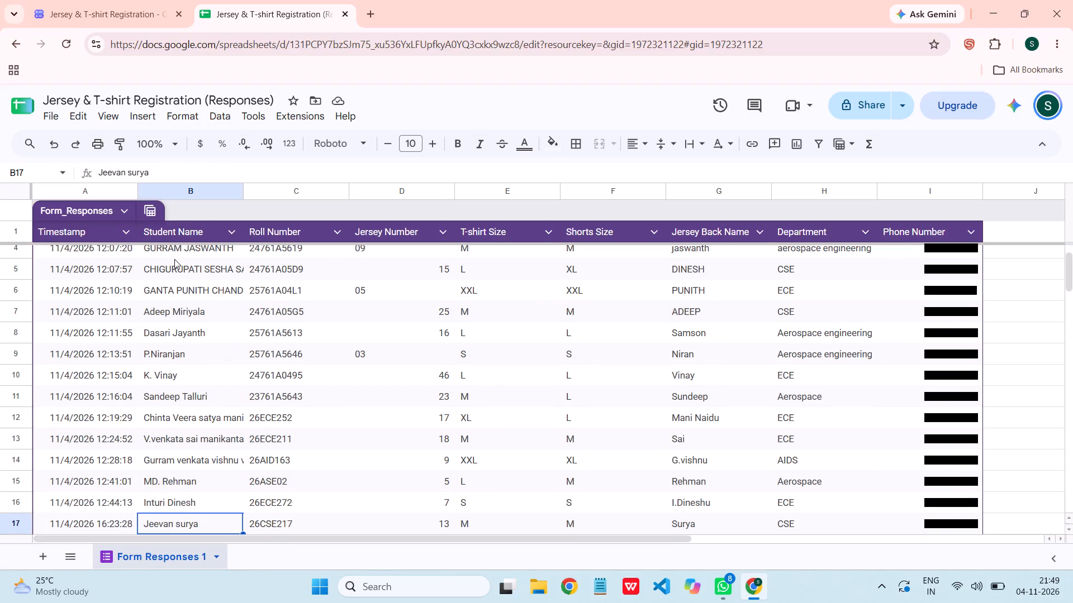
key("Down")
key("Down")
key("Down")
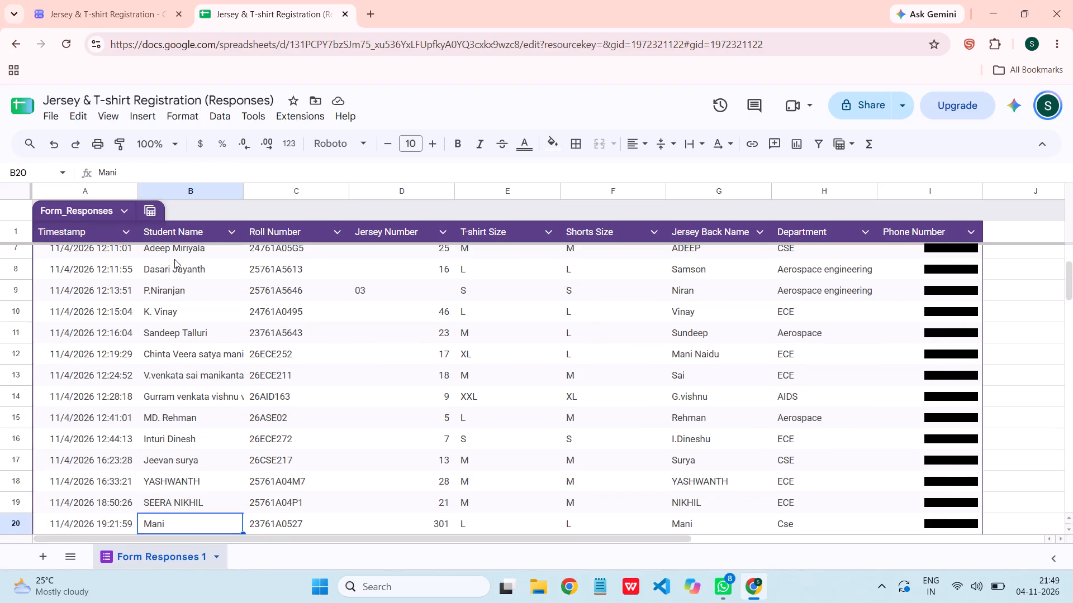
key("Down")
key("Up")
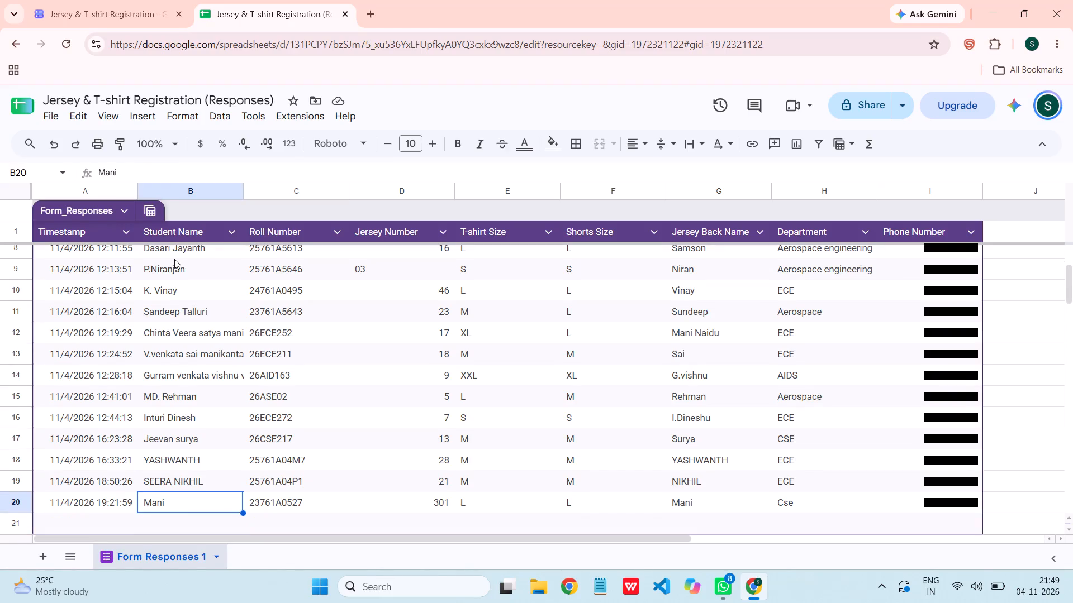
Return to the first response in row 2 and examine each Student Name entry again, more slowly, down to the last response in row 20.
key("Up")
key("Up")
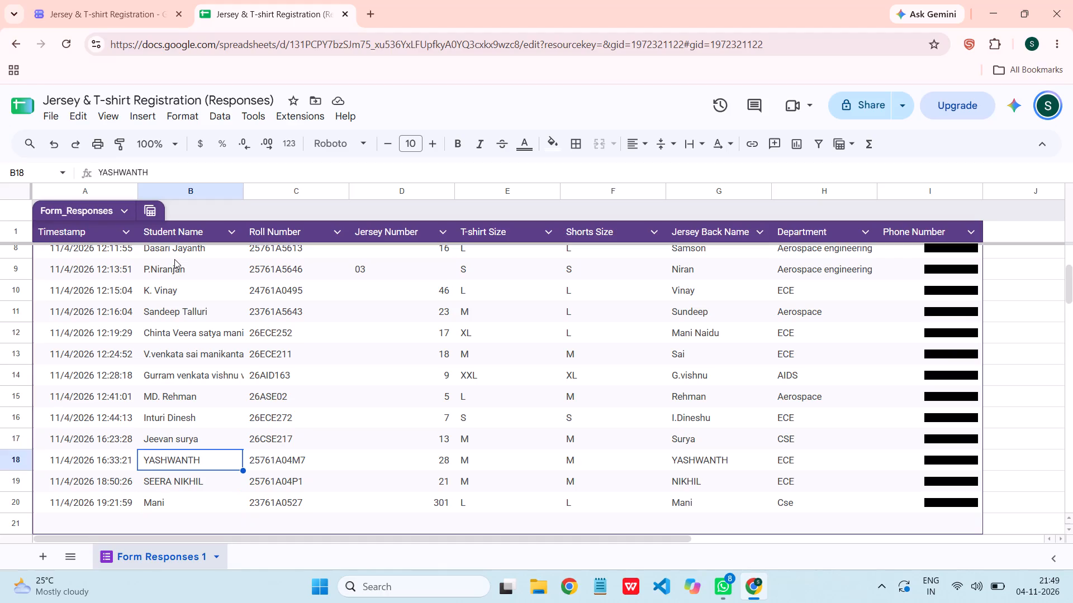
key("Up")
key("Up")
key("Up")
key("Up")
key("Up")
key("Up")
key("Up")
key("Up")
key("Up")
key("Up")
key("Up")
key("Up")
key("Up")
key("Up")
key("Up")
key("Up")
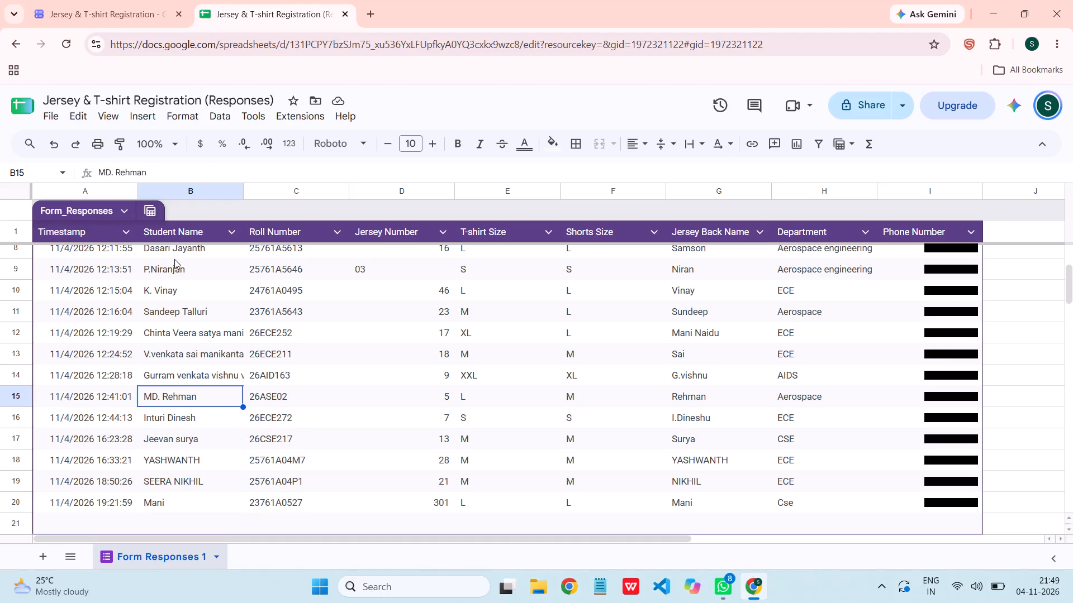
key("Up")
key("Down")
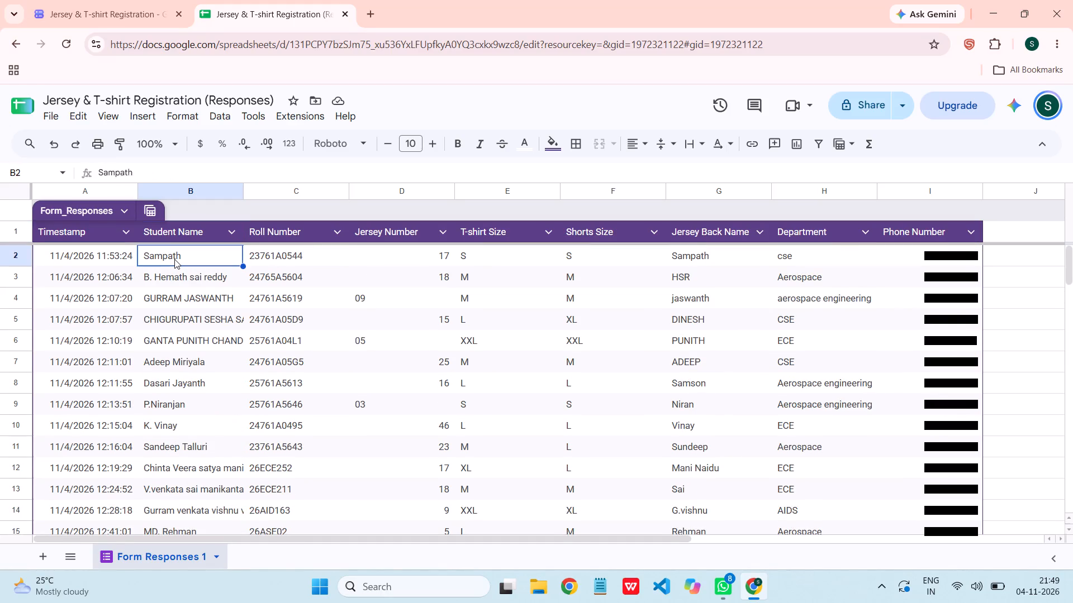
key("Down")
key("Down")
key("Down")
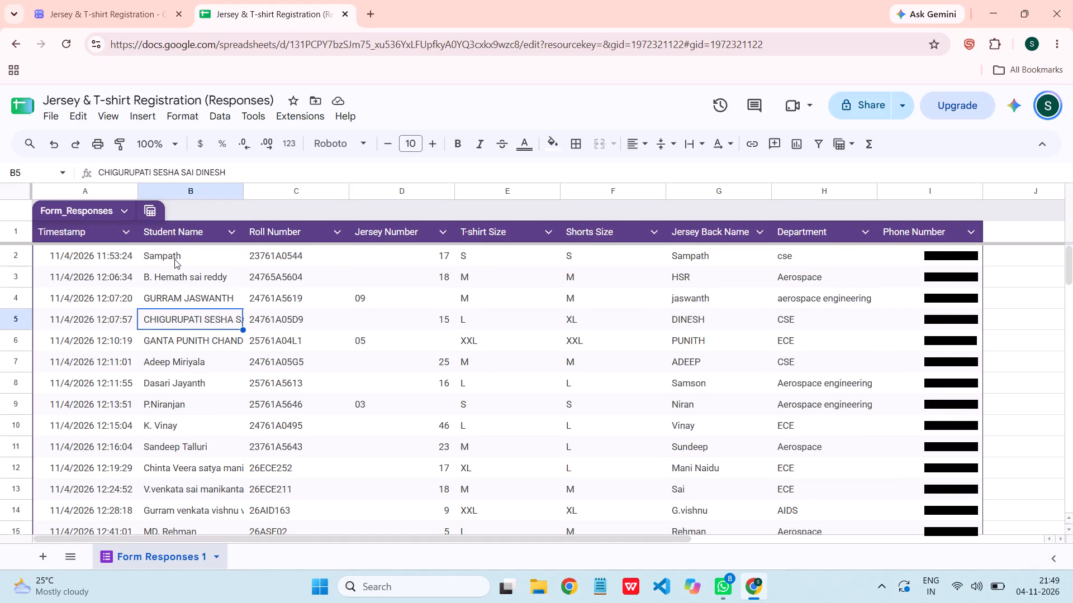
key("Down")
key("Down")
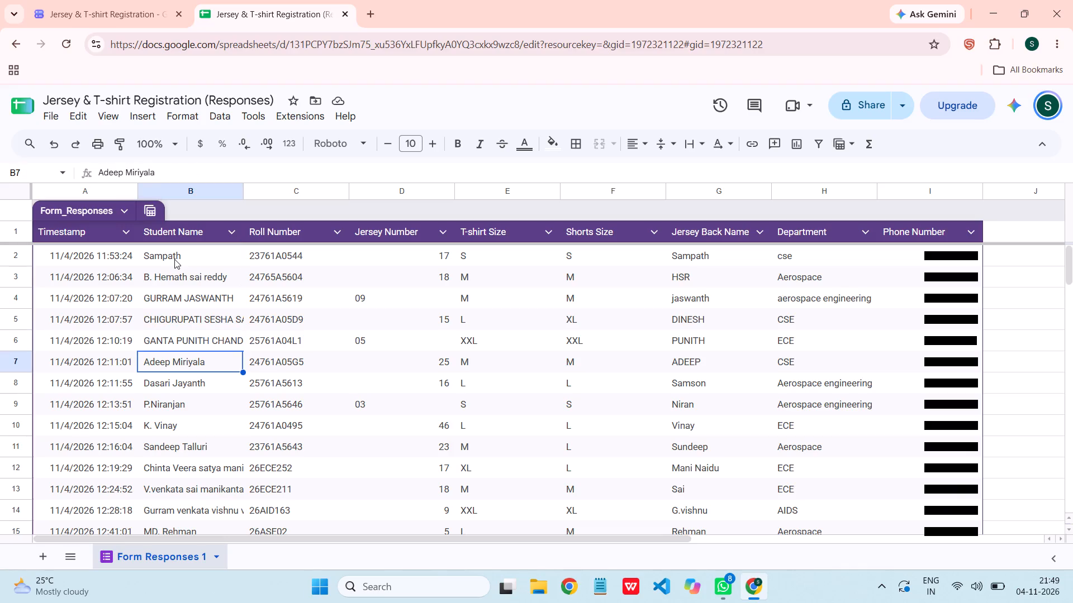
key("Down")
key("Down")
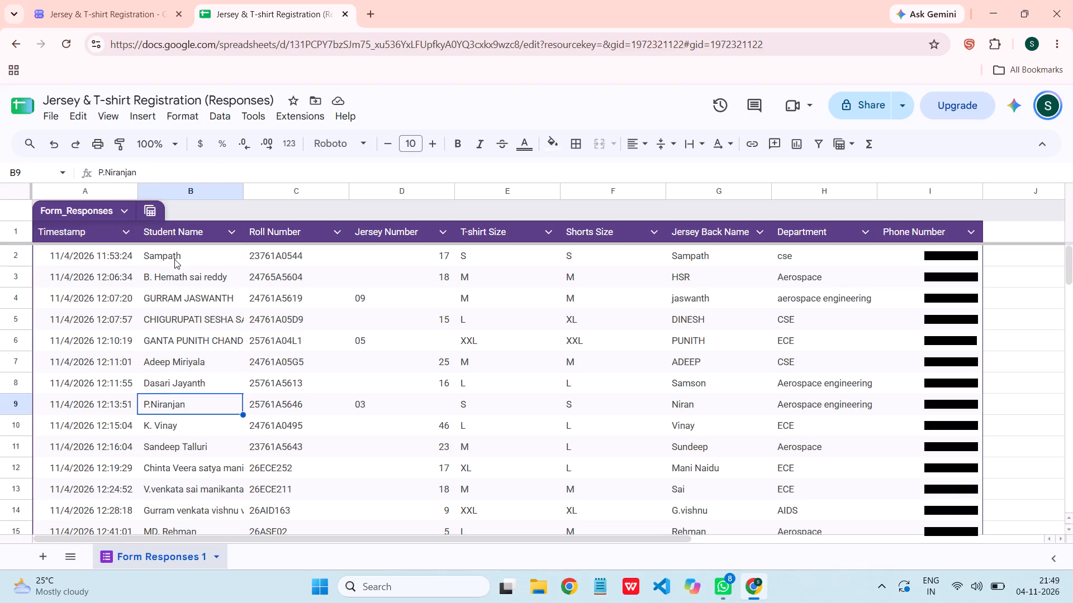
key("Down")
key("Down")
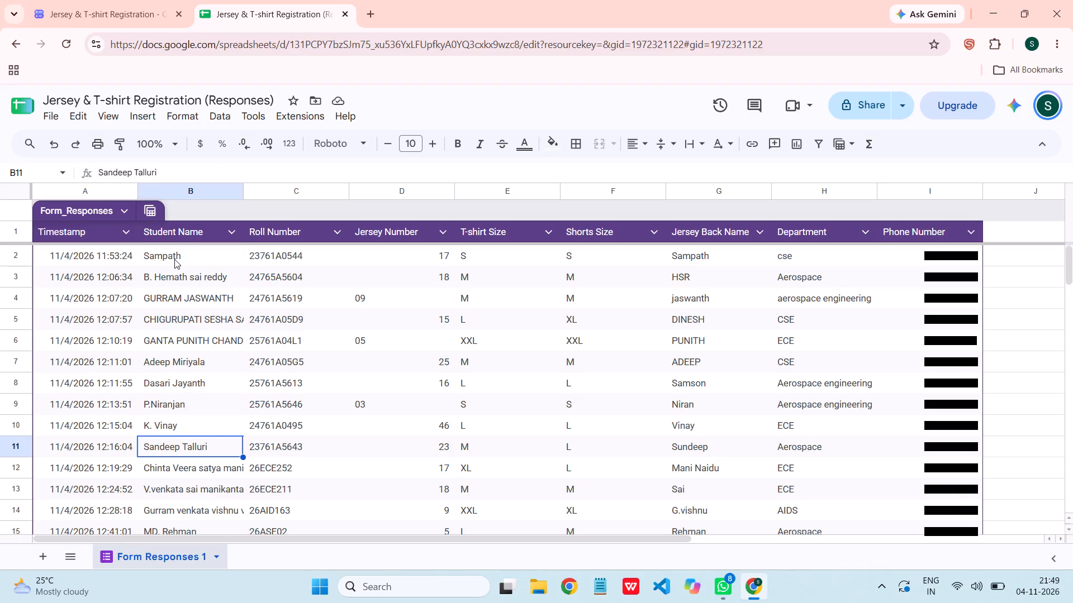
key("Down")
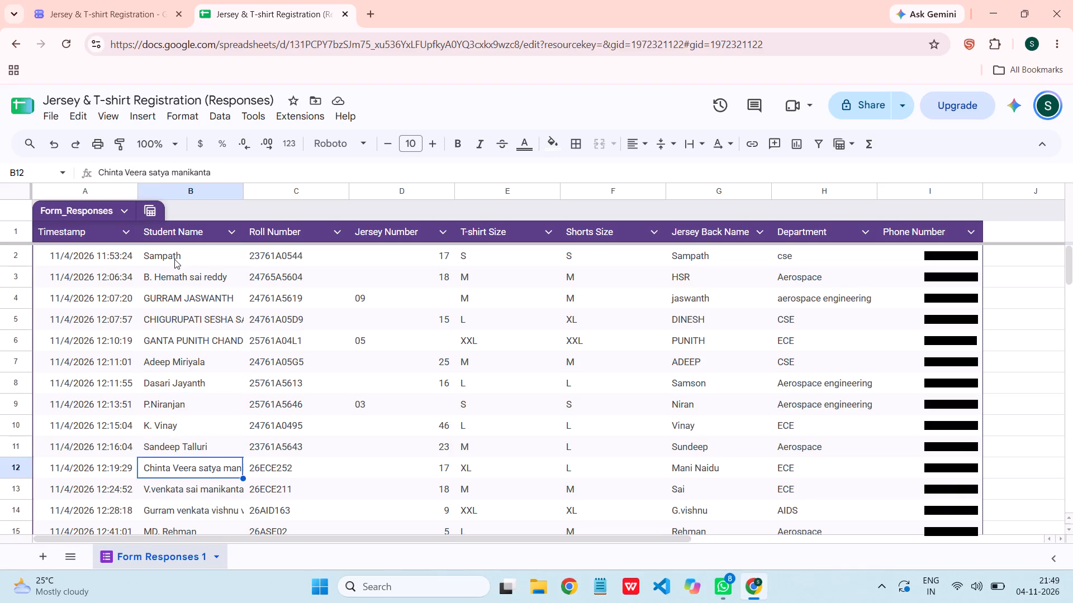
key("Down")
key("Down")
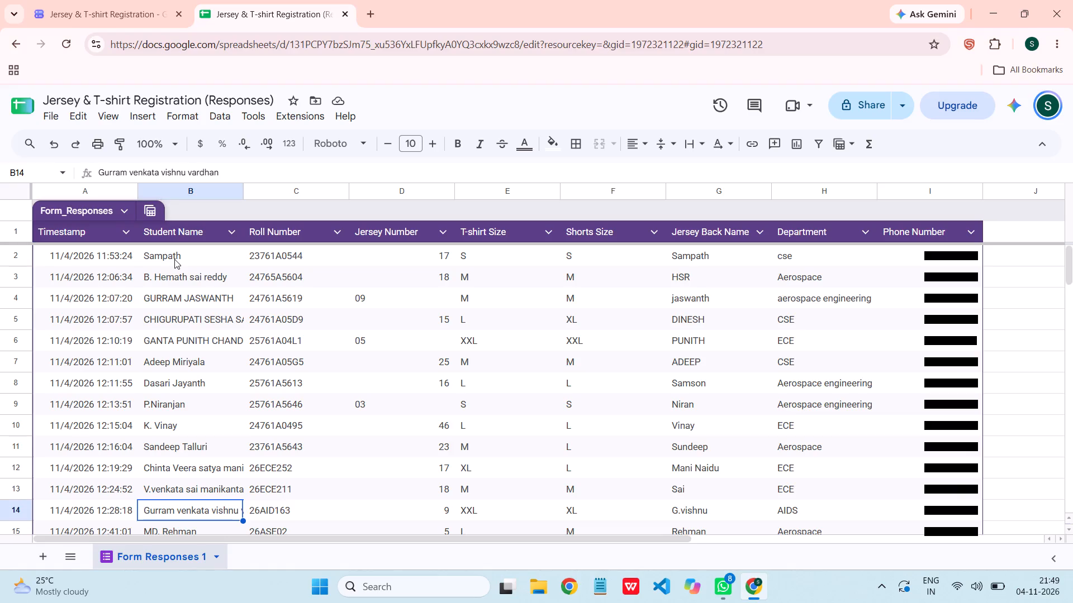
key("Down")
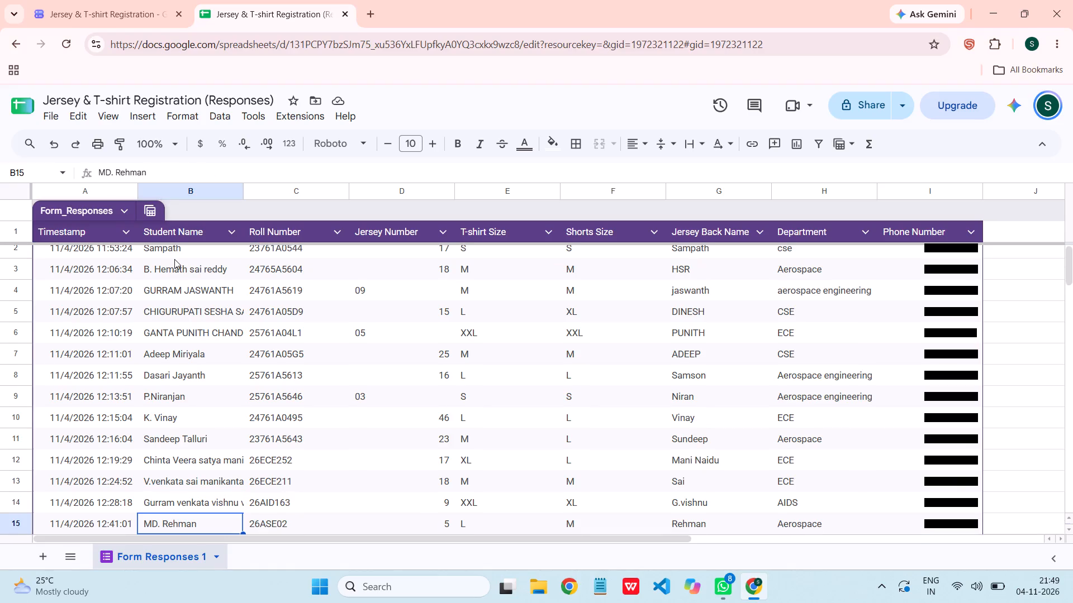
key("Down")
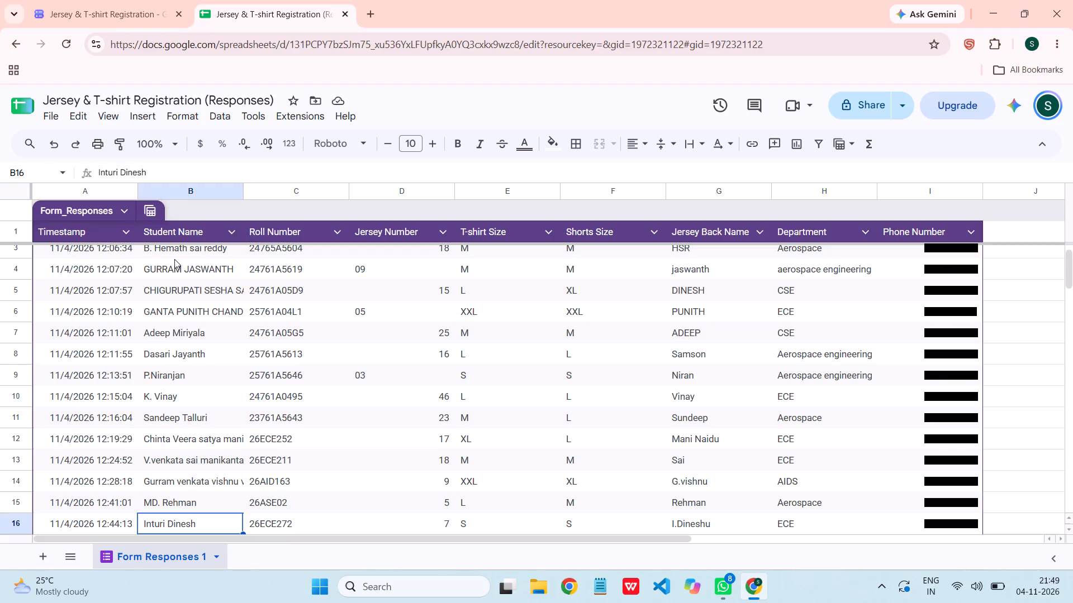
key("Down")
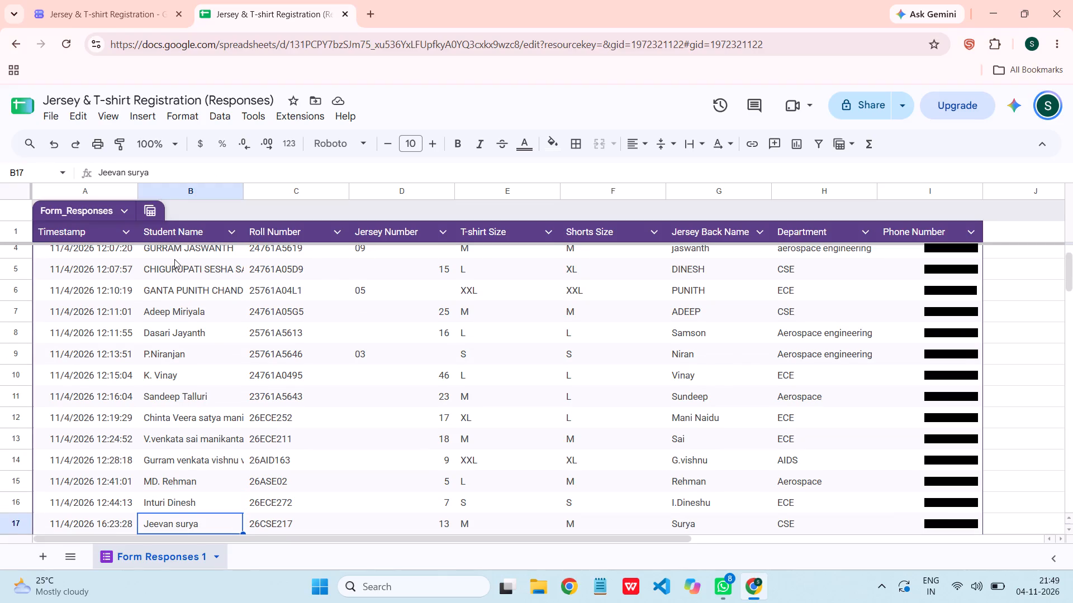
key("Down")
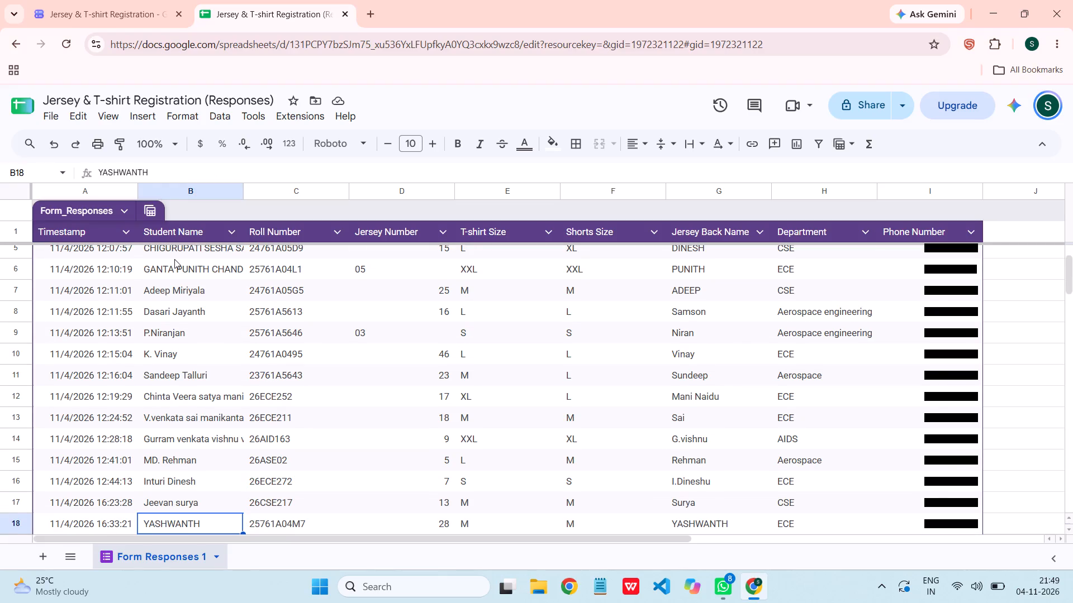
key("Down")
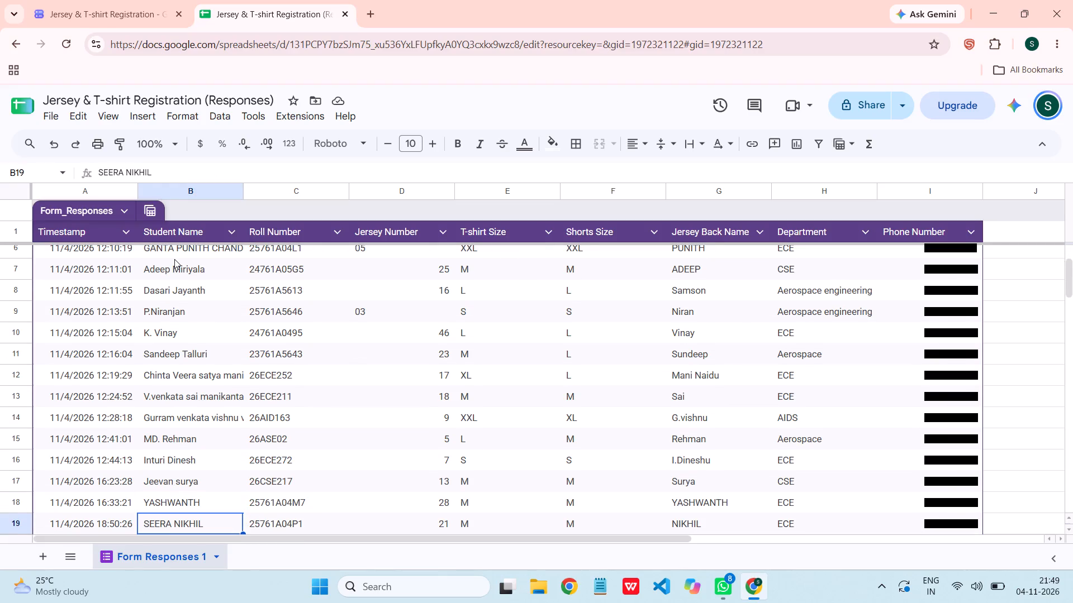
key("Down")
key("Down")
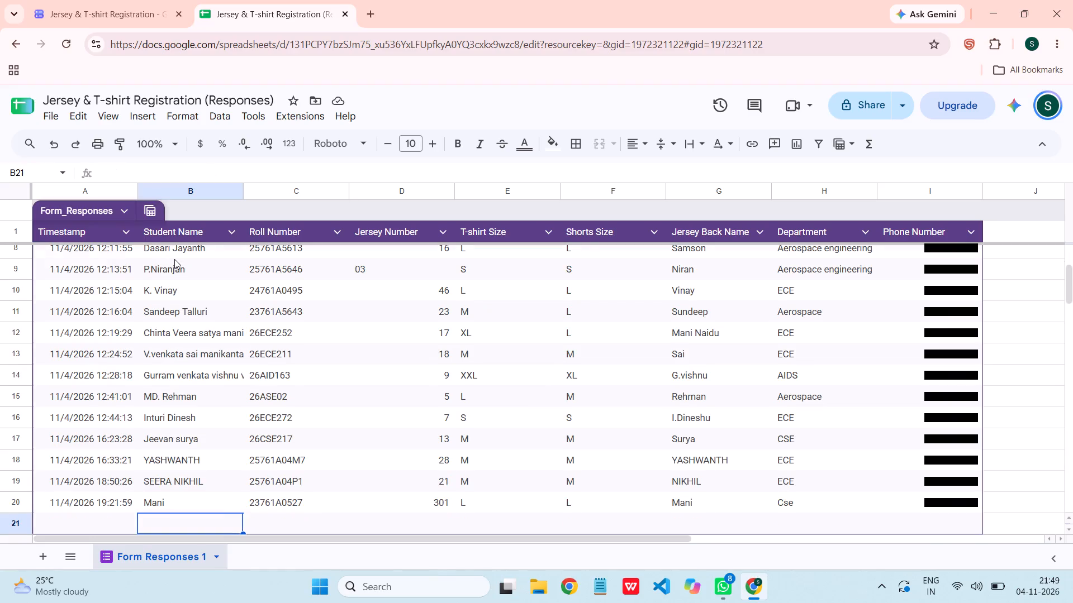
key("Up")
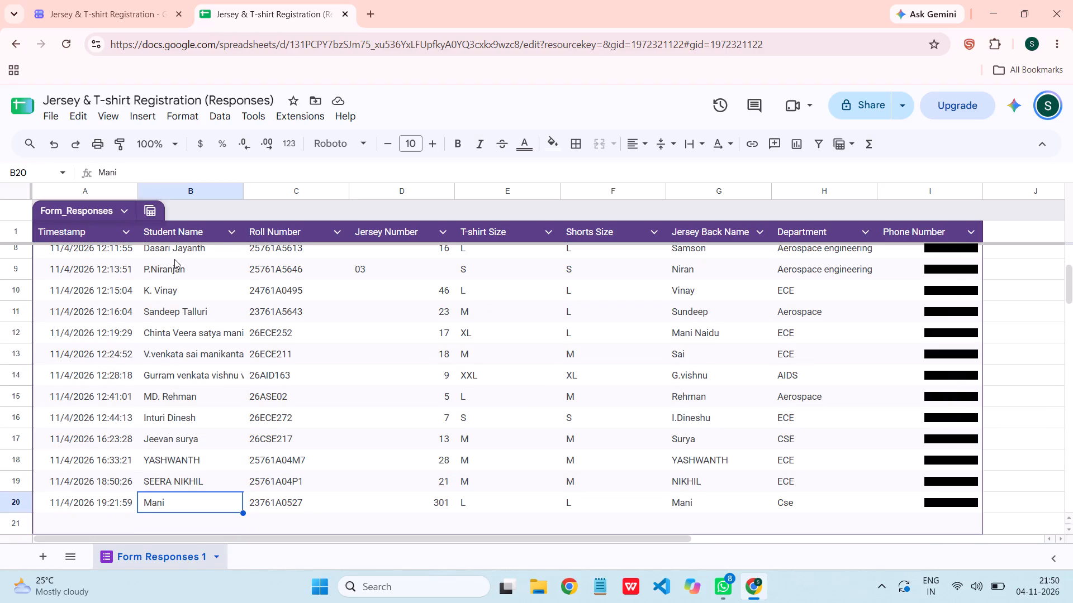
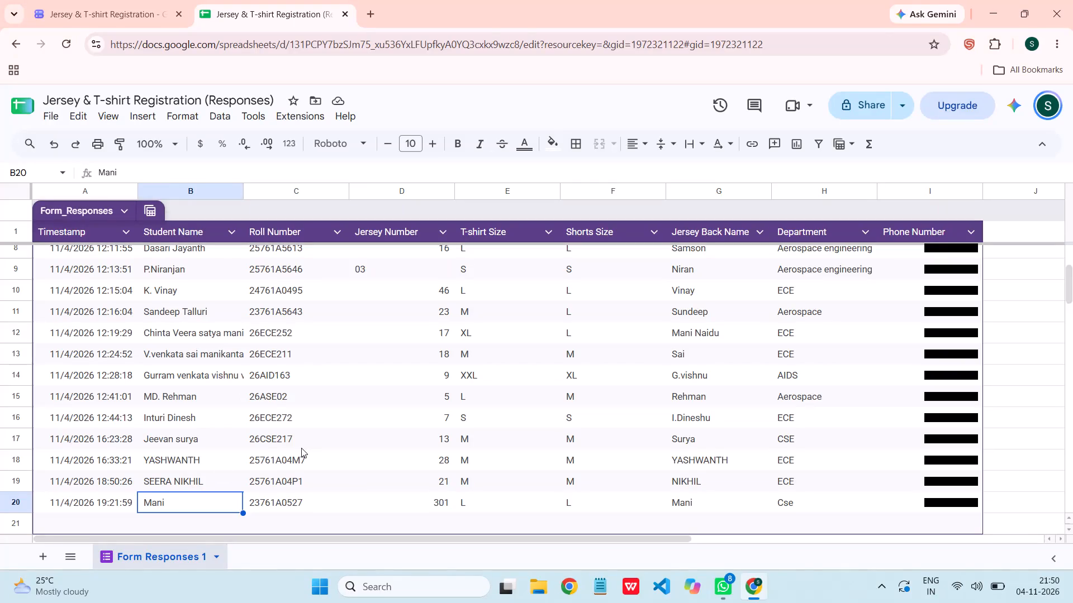
Review the Student Name entries in reverse order, from the last response in row 20 up to the column header.
key("Up")
key("Up")
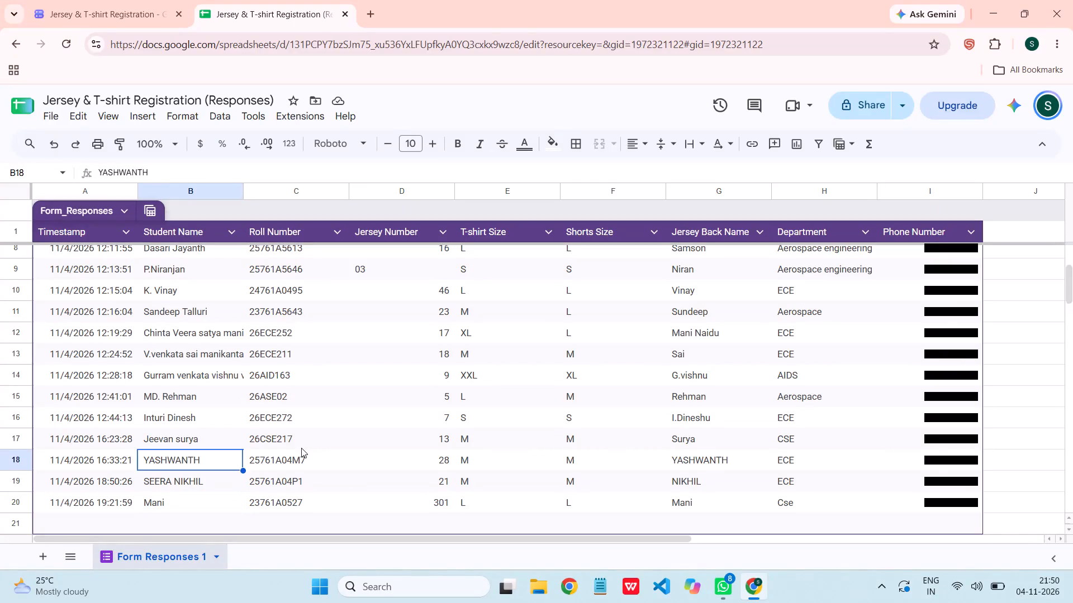
key("Up")
key("Up")
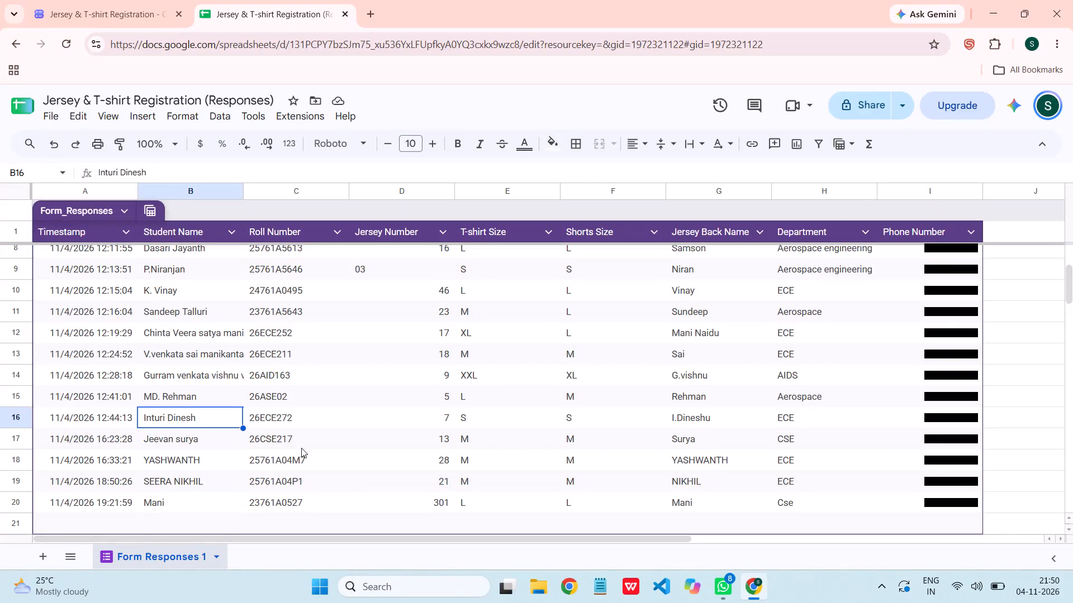
key("Up")
key("Up")
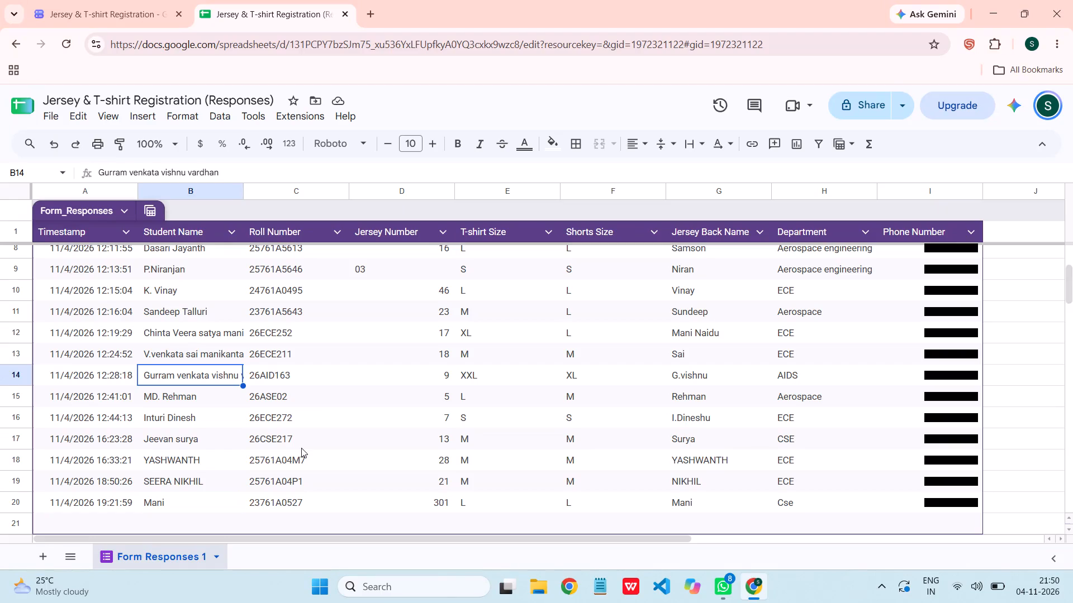
key("Up")
key("Up")
key("Up")
key("Up")
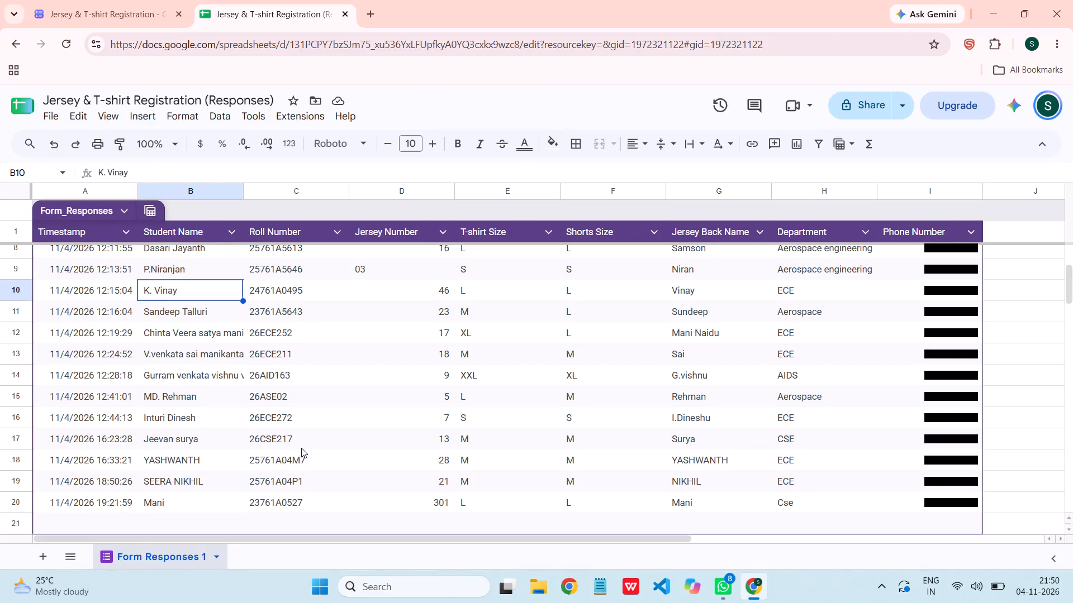
key("Up")
key("Up")
key("Up")
key("Up")
key("Up")
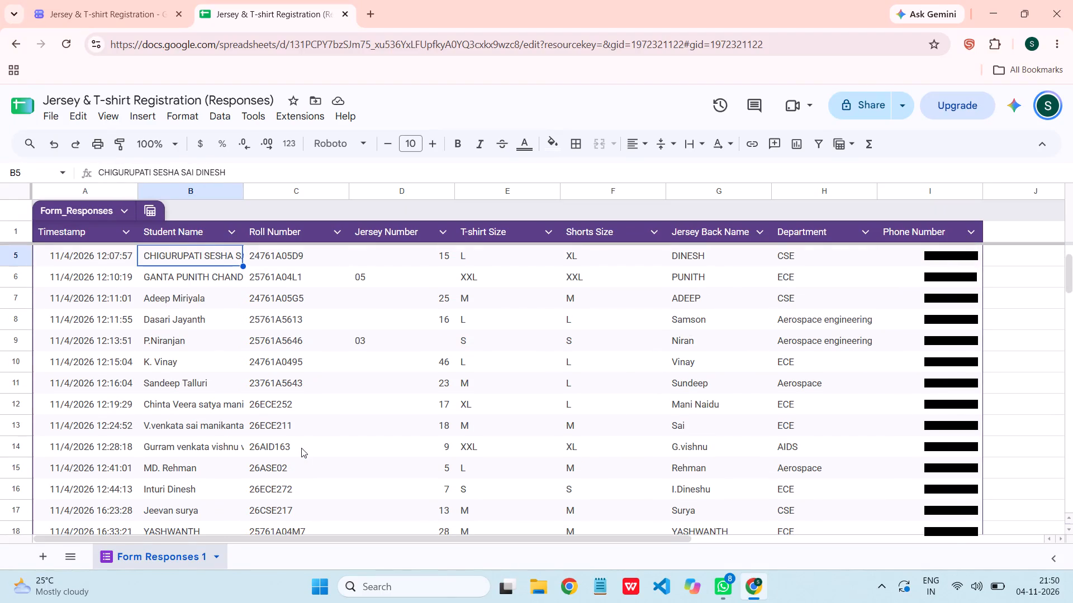
key("Up")
key("Up")
key("Up")
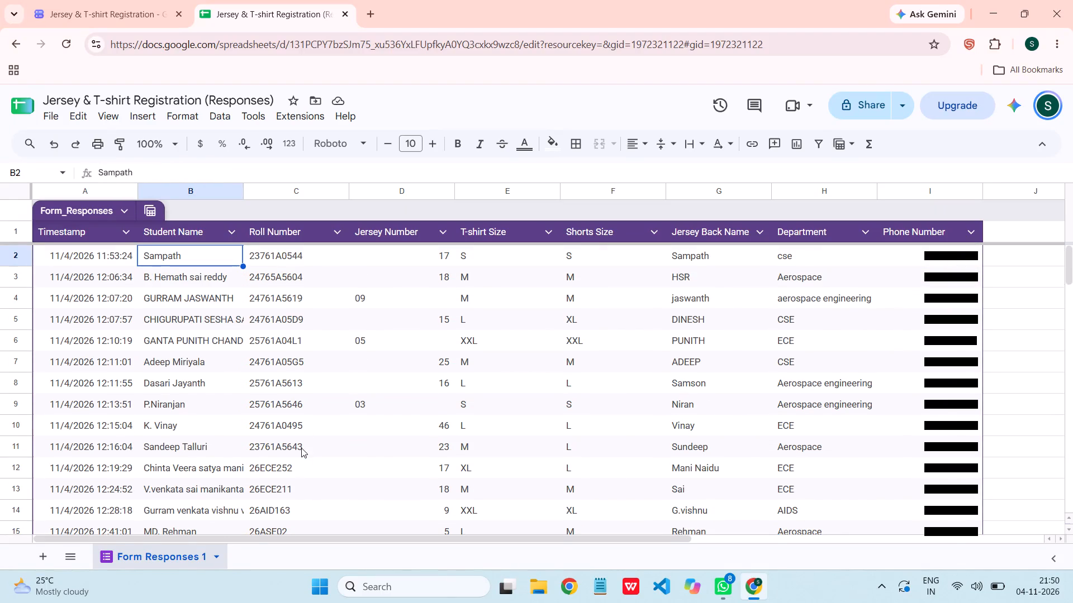
key("Up")
Recheck the Student Name entries from row 2 down past the last response, ending back on the row 18 entry.
key("Down")
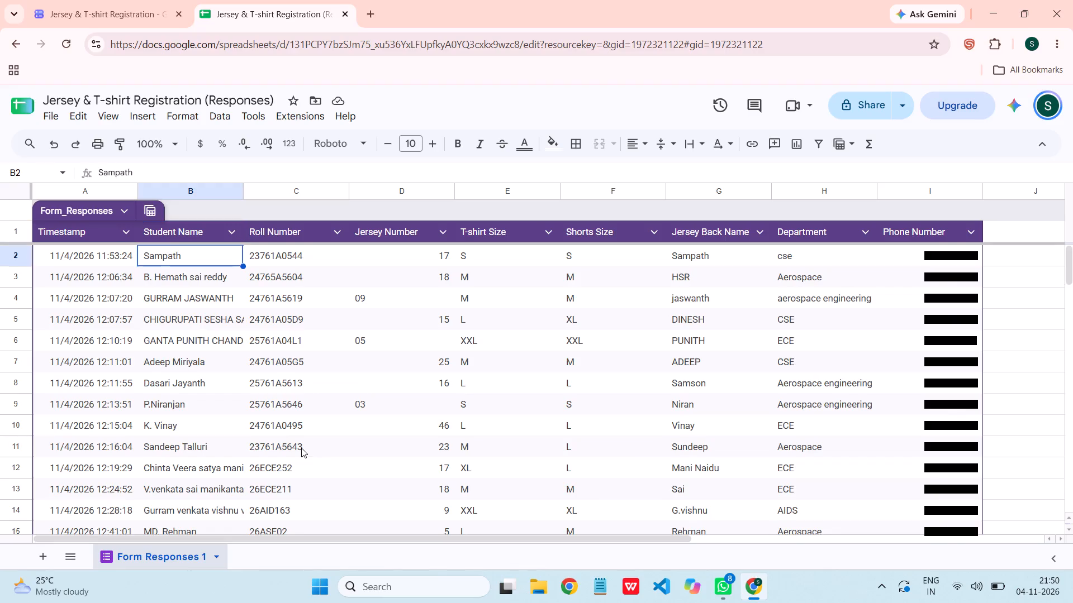
key("Down")
key("Down")
key("Down")
key("Down")
key("Down")
key("Down")
key("Down")
key("Down")
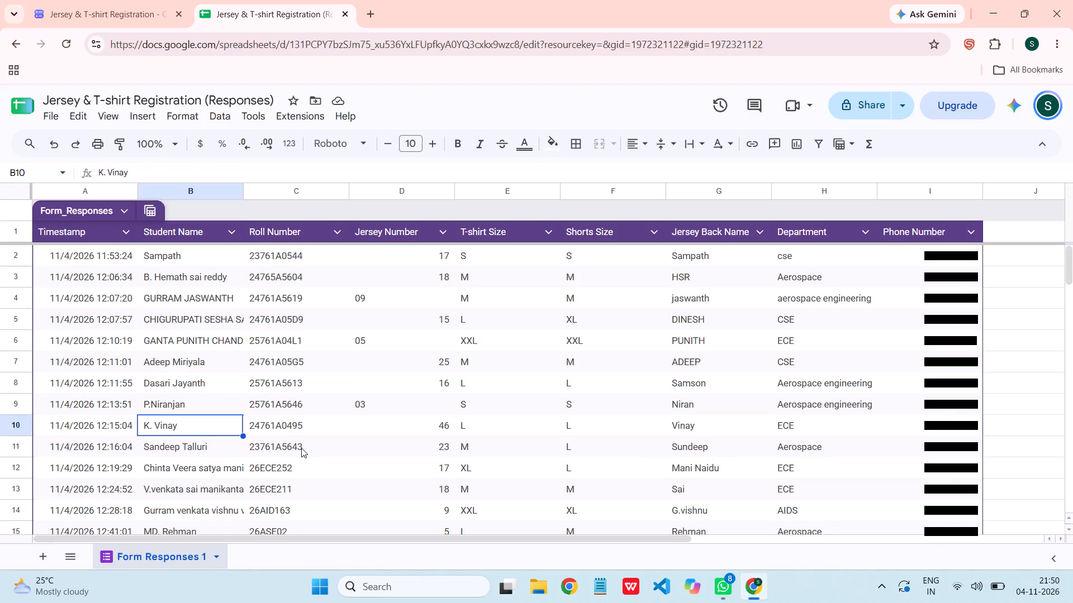
key("Down")
key("Down")
key("Down")
key("Down")
key("Down")
key("Down")
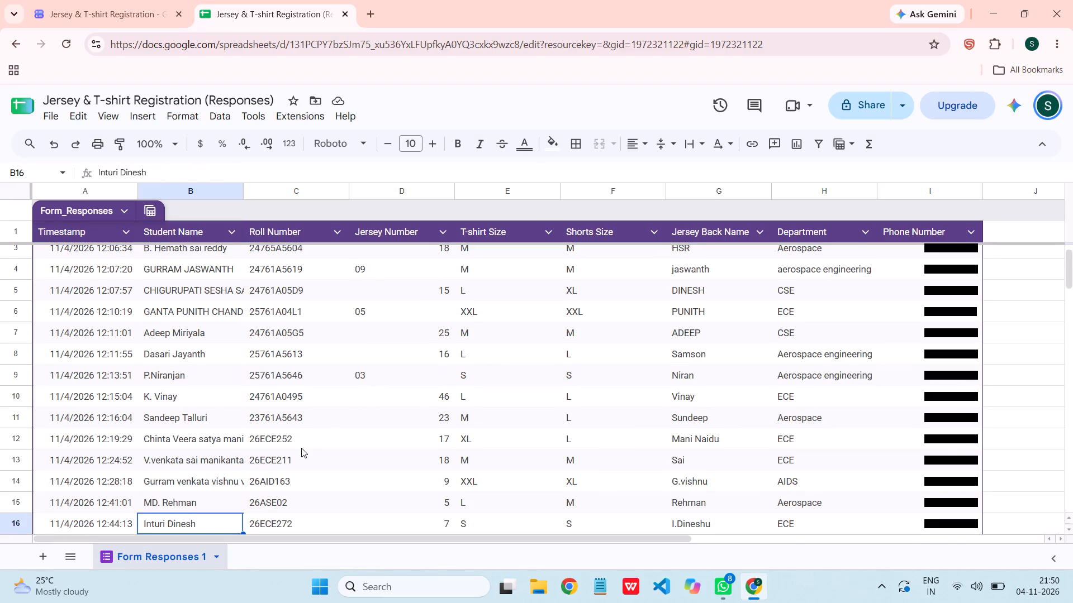
key("Down")
key("Down")
key("Down")
key("Down")
key("Down")
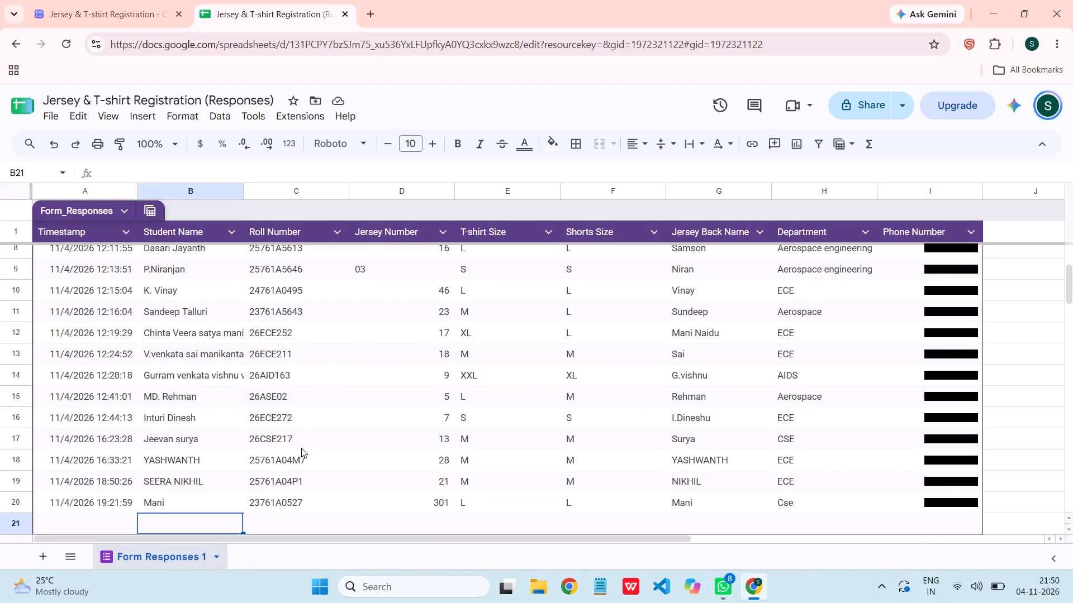
key("Up")
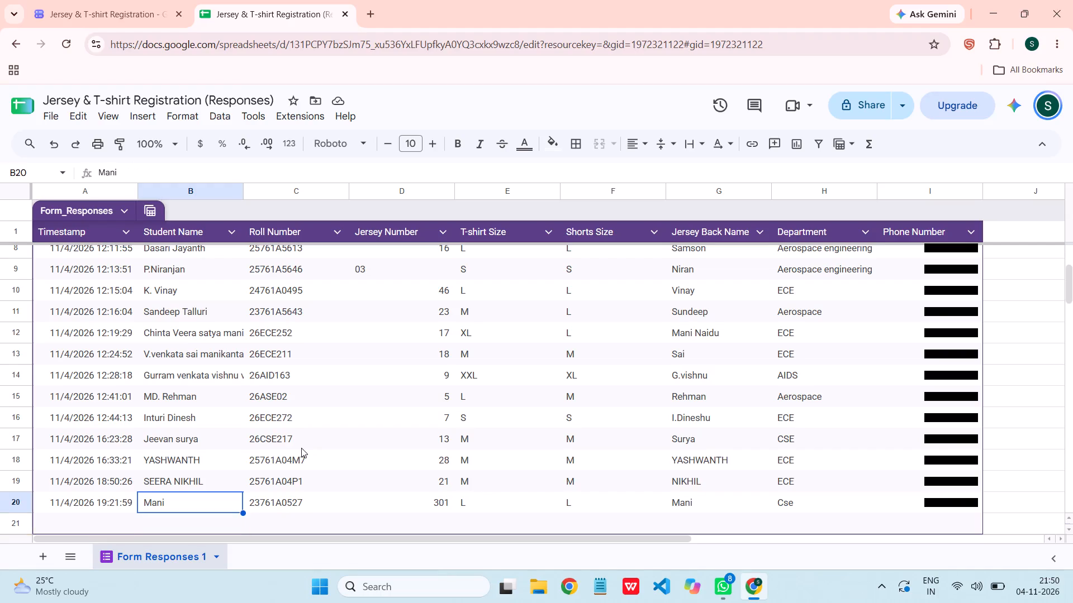
key("Up")
key("Up")
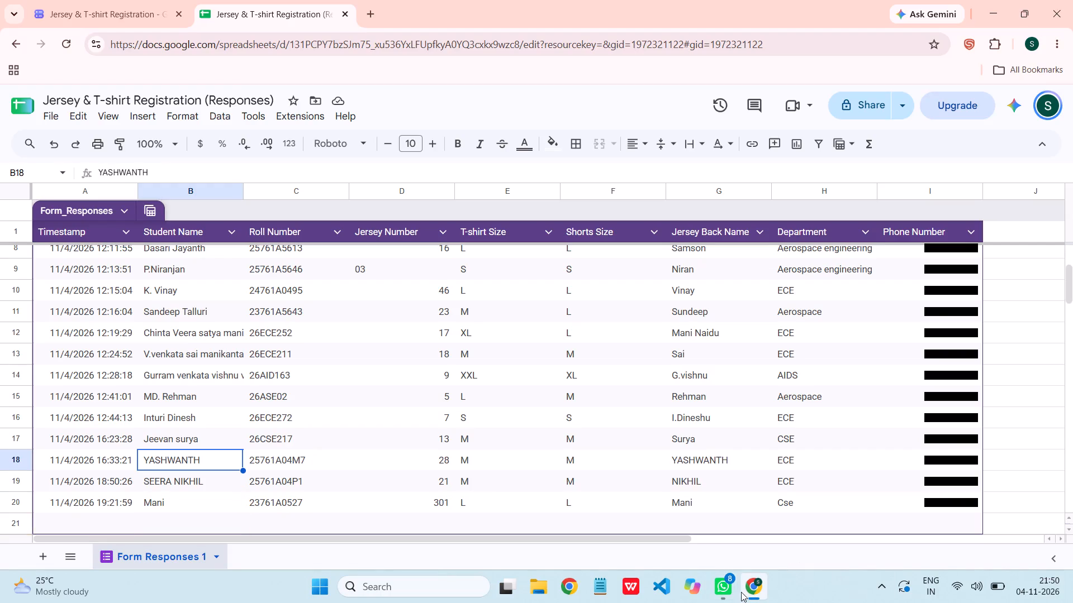
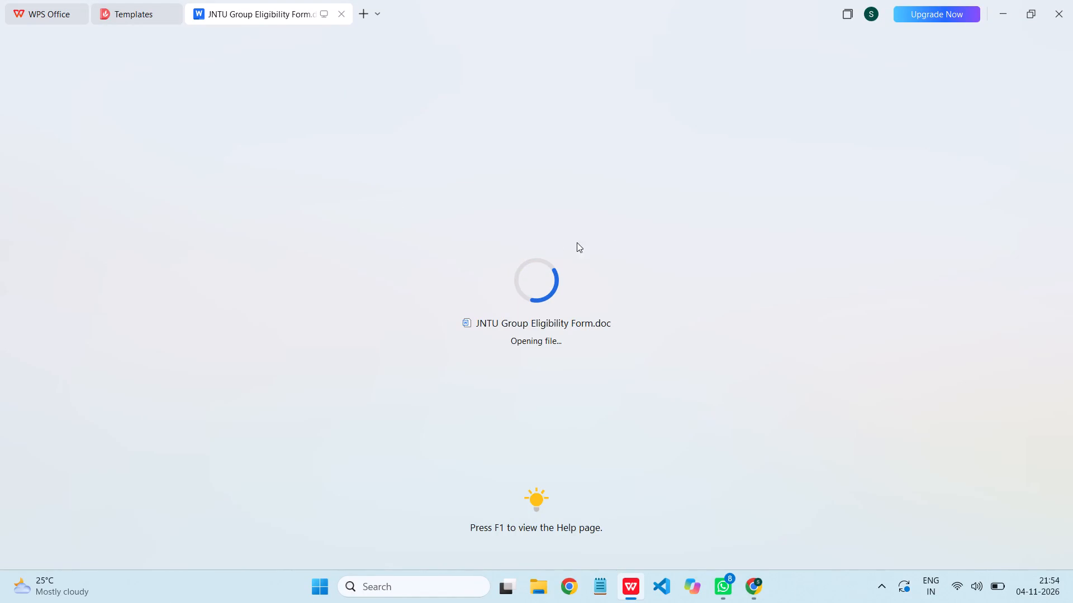
Examine the JNTU Group Eligibility Form in WPS Office, covering the tournament header lines, the player table's columns and its first numbered rows.
scroll(527, 367, "down", 1)
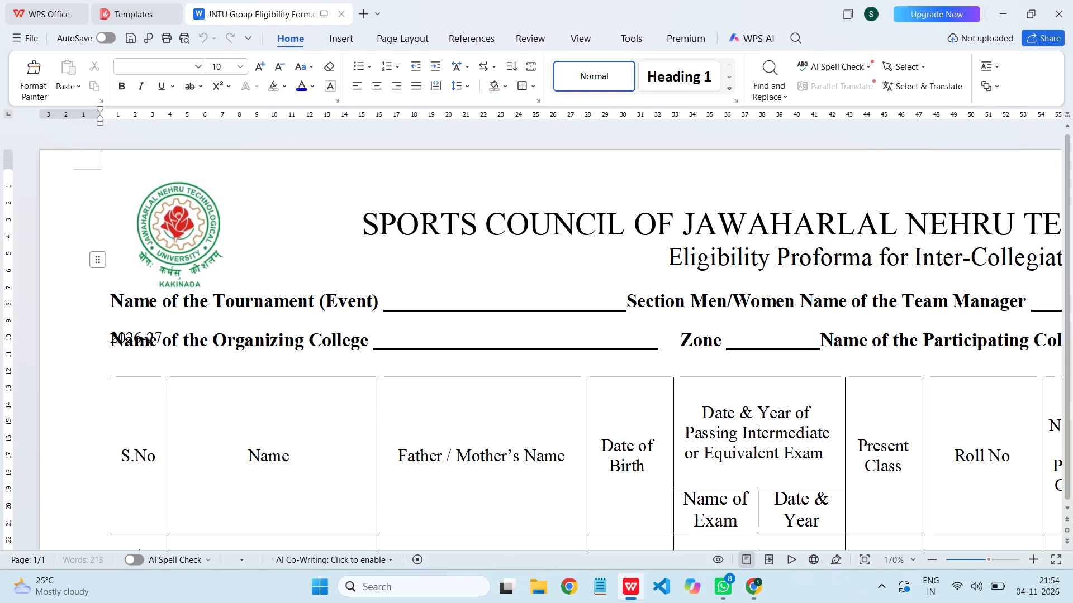
scroll(527, 367, "down", 3)
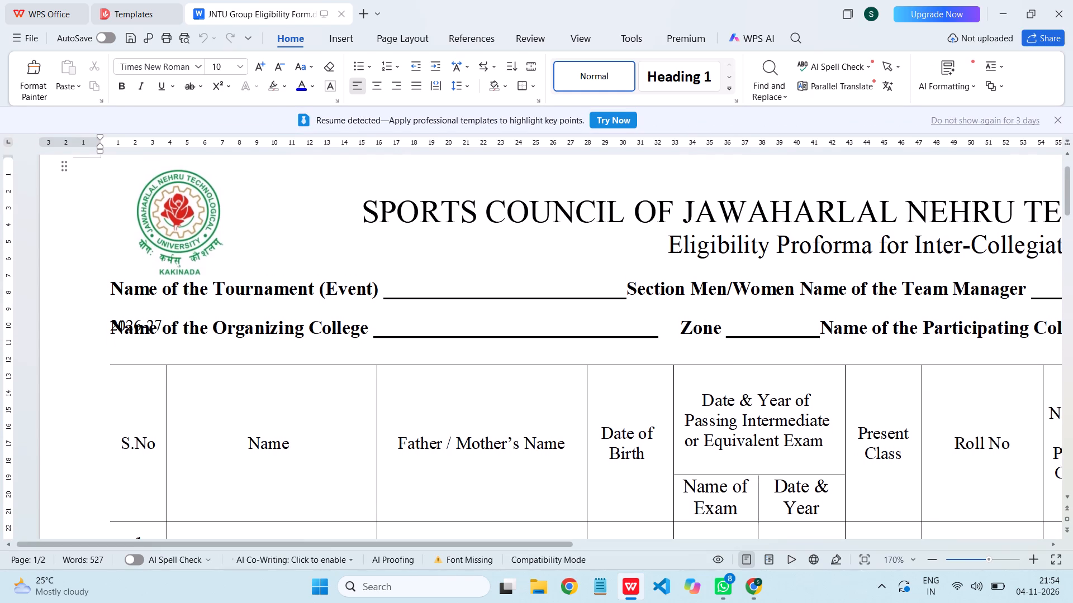
scroll(527, 367, "down", 4)
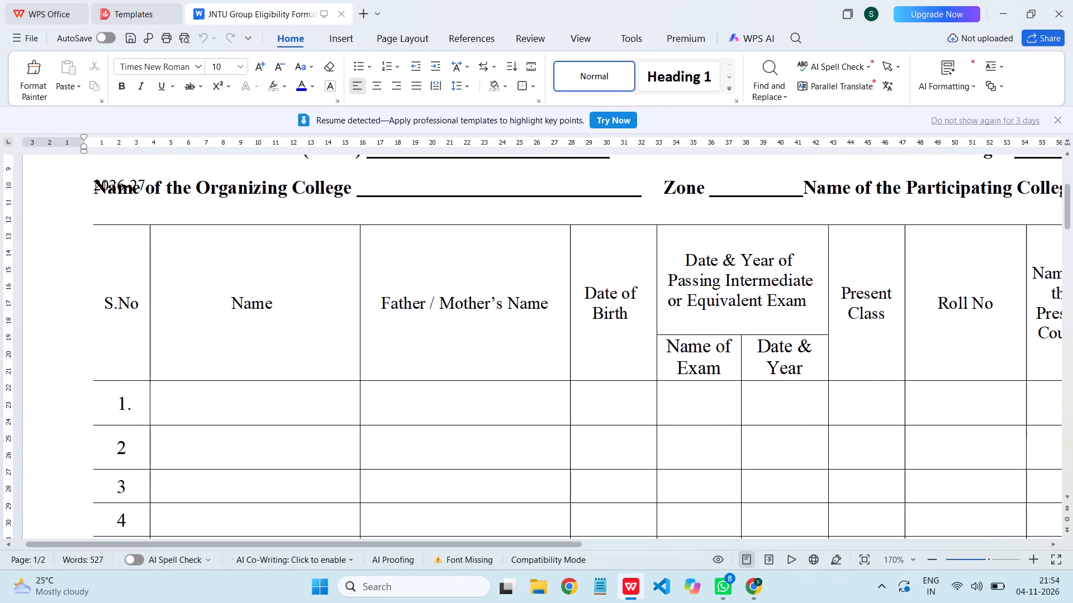
scroll(527, 367, "down", 1)
scroll(527, 367, "up", 2)
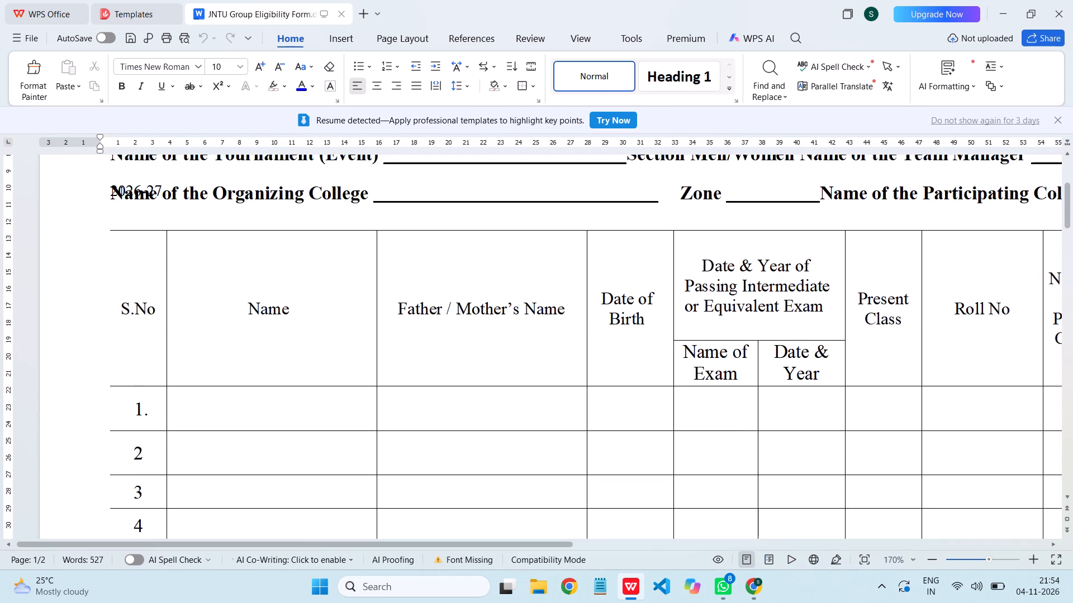
scroll(527, 367, "up", 2)
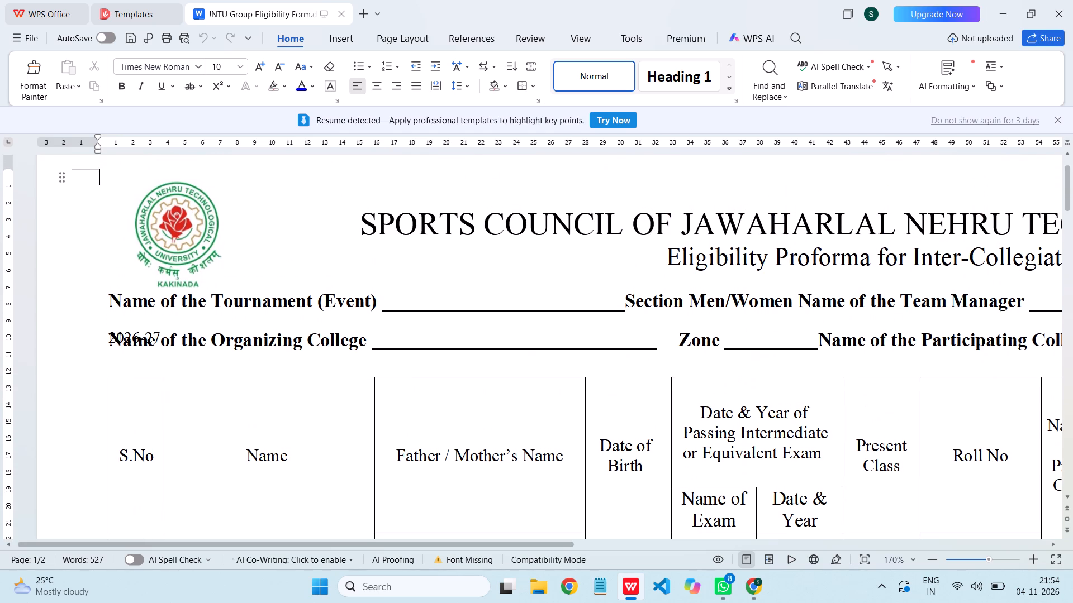
scroll(561, 326, "down", 1)
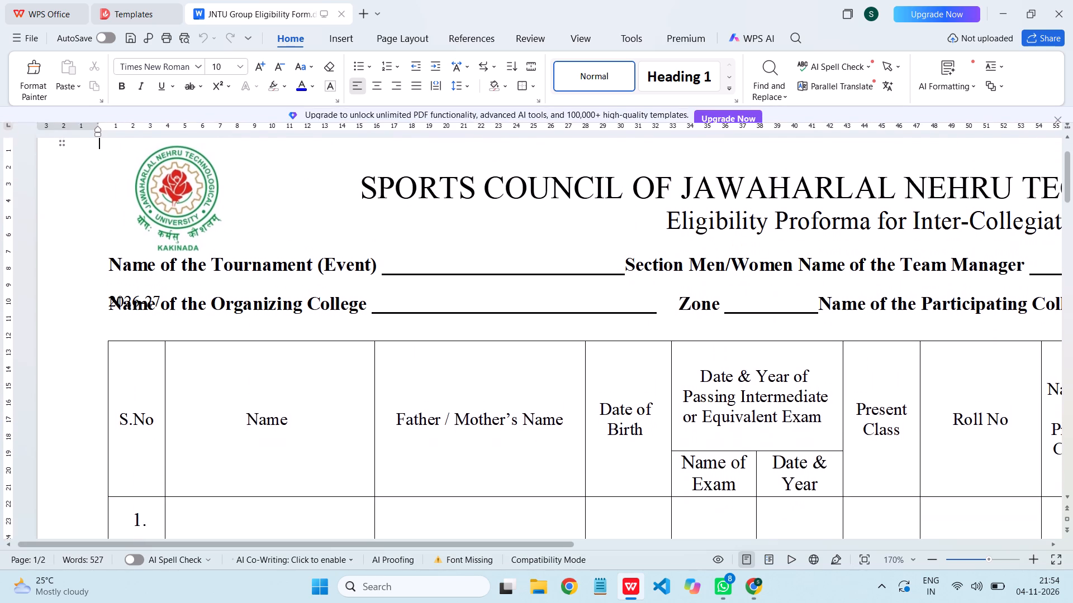
scroll(561, 326, "down", 1)
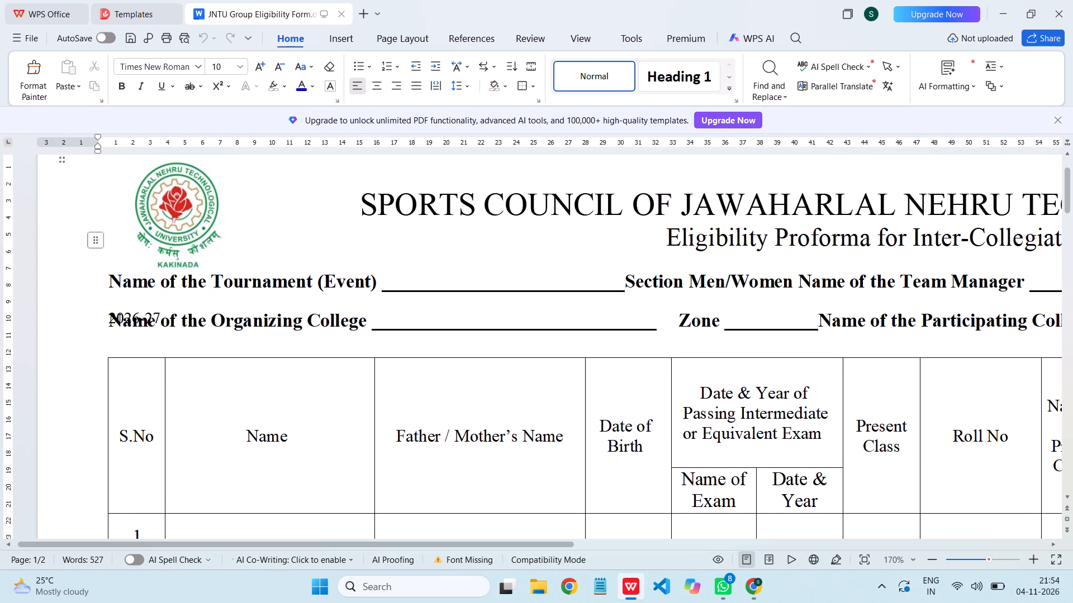
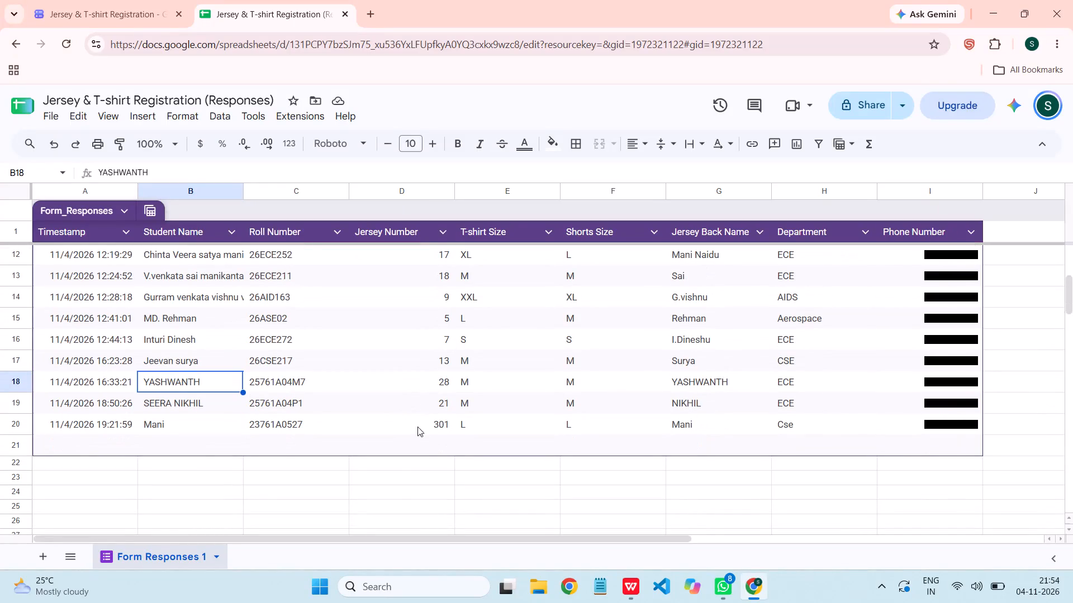
Review the registration responses across all rows of the Form Responses 1 sheet, including names, roll numbers, jersey numbers and sizes.
scroll(504, 431, "up", 2)
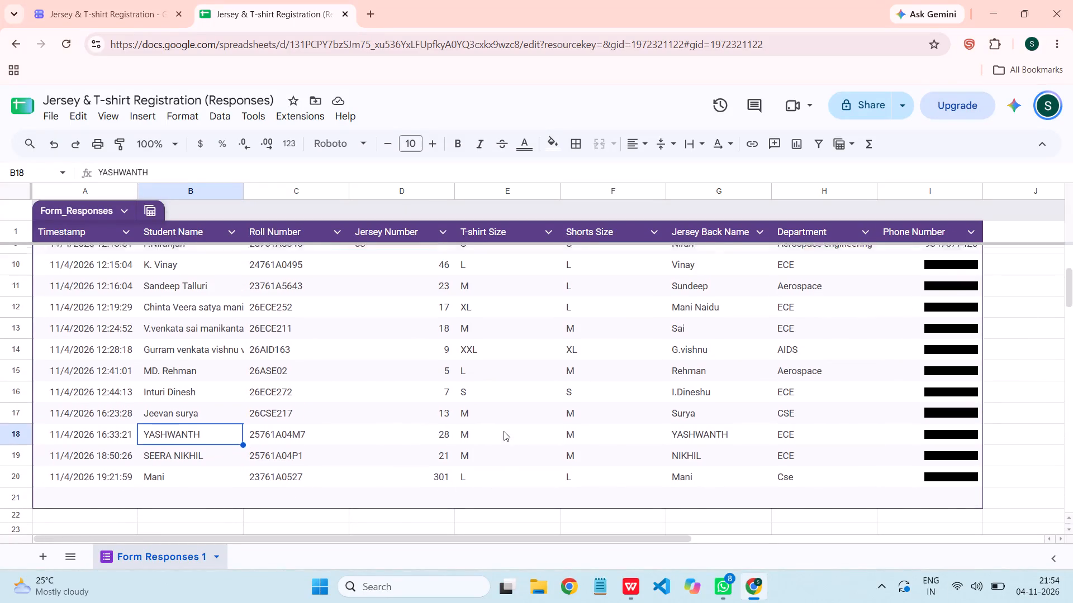
scroll(504, 431, "up", 3)
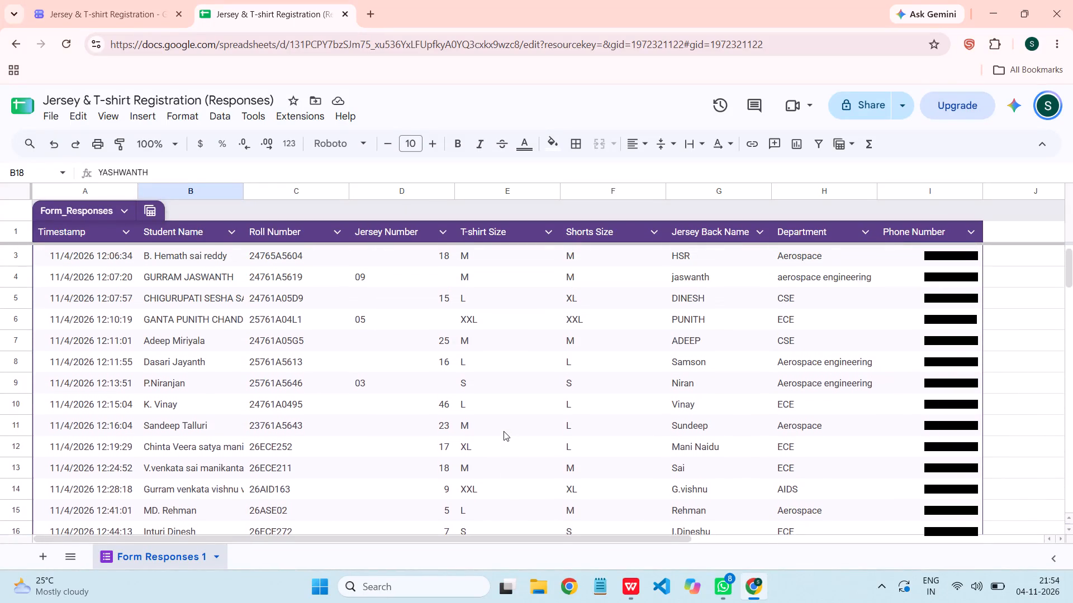
scroll(504, 431, "up", 2)
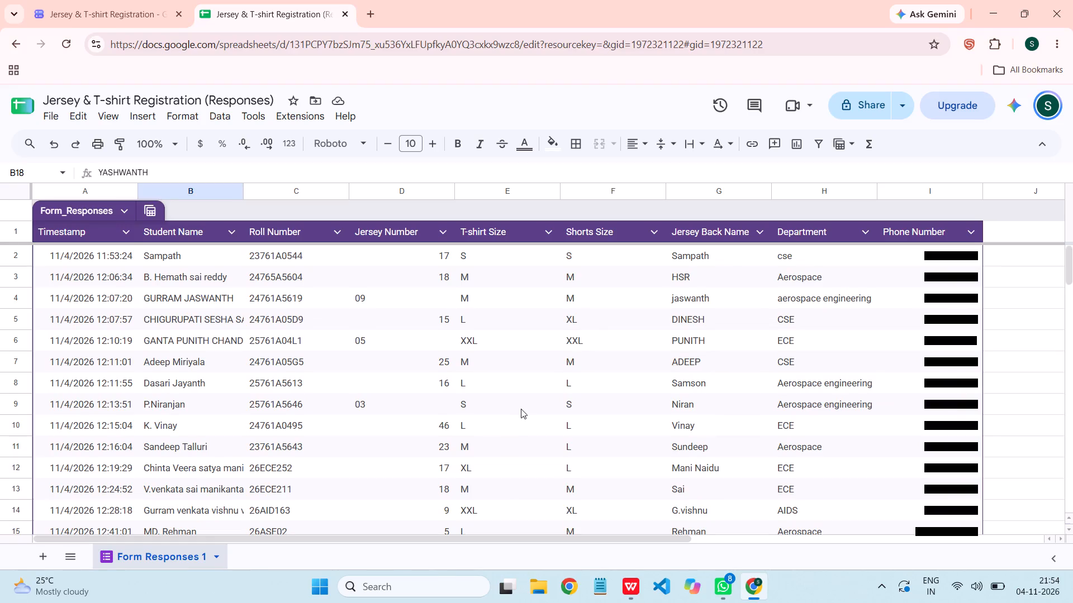
scroll(543, 424, "down", 4)
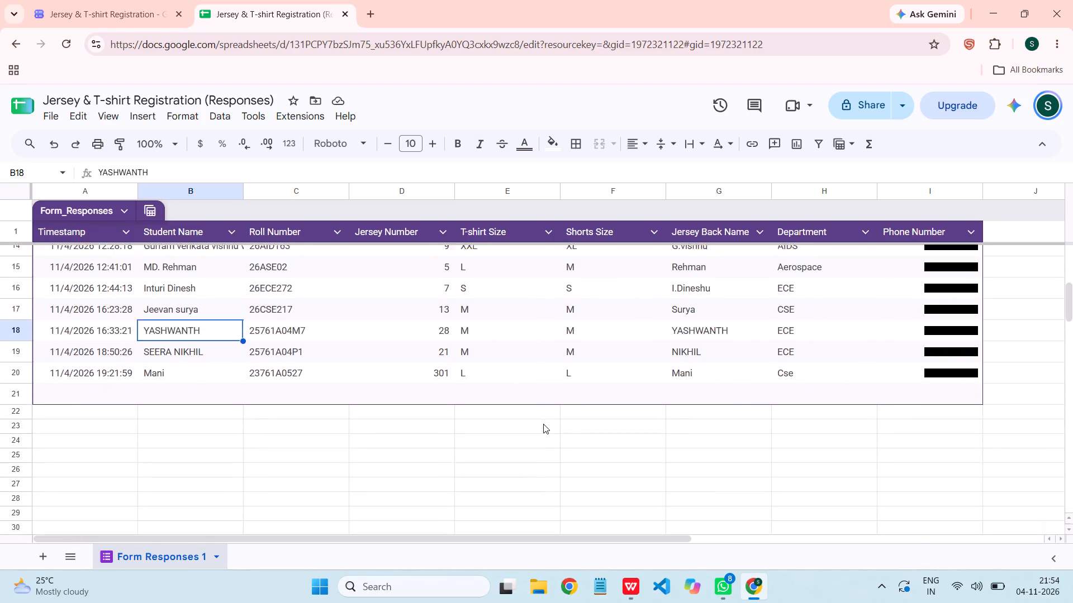
scroll(543, 424, "down", 1)
scroll(587, 362, "up", 4)
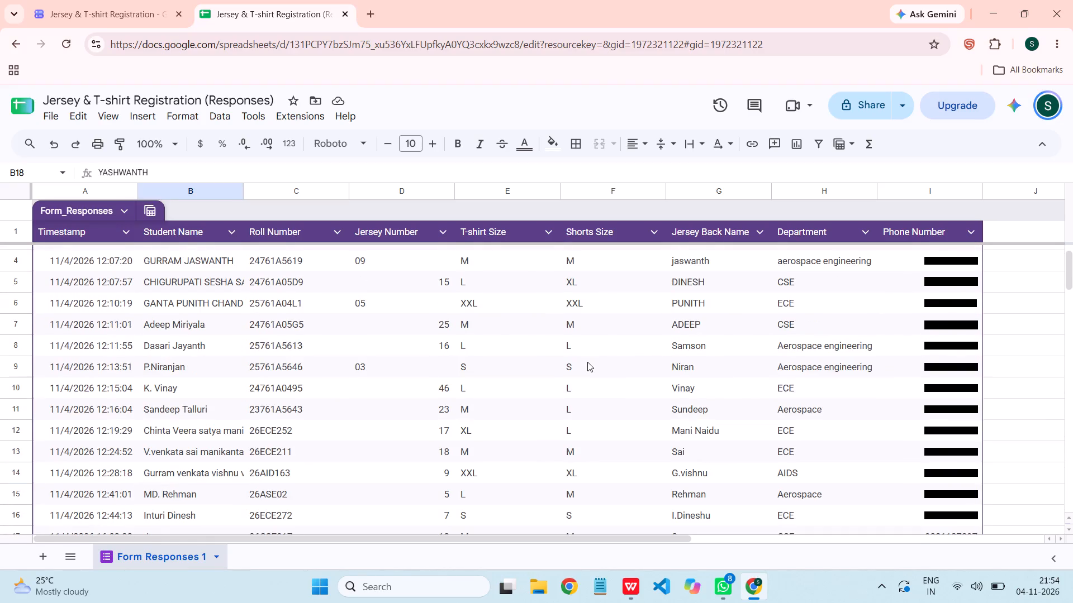
scroll(587, 362, "up", 4)
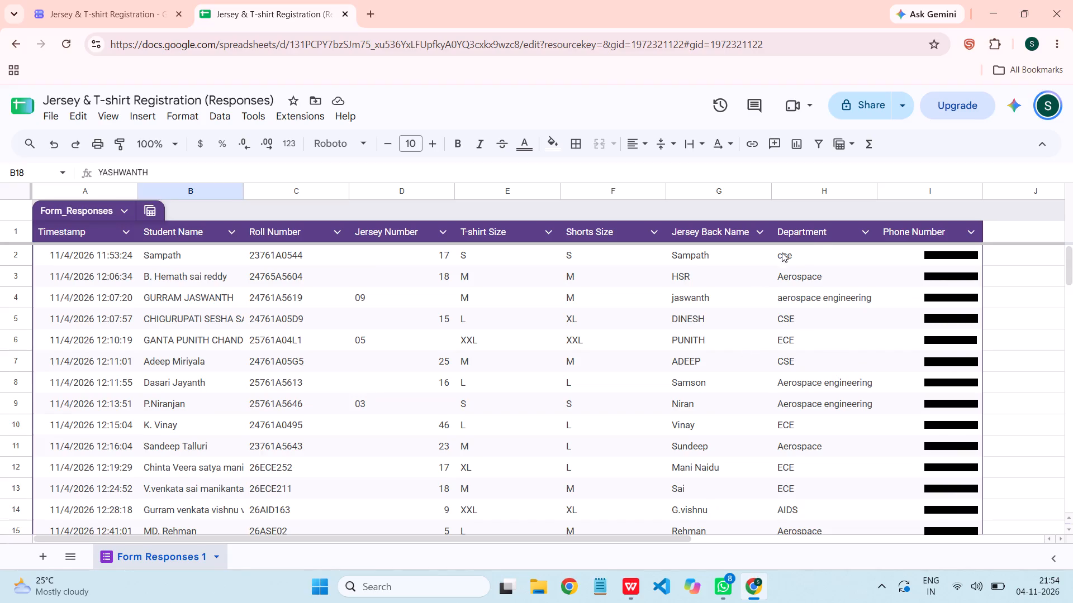
Examine the response table's column headings from Phone Number back to T-shirt Size, along with the player entries beneath them.
left_click(867, 233)
left_click(907, 232)
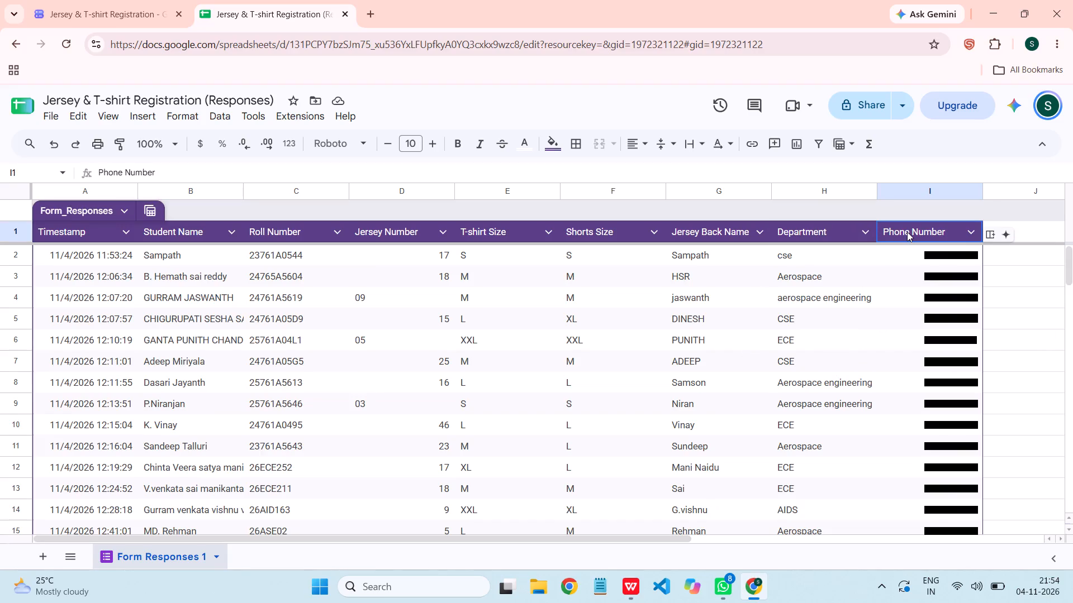
left_click(810, 233)
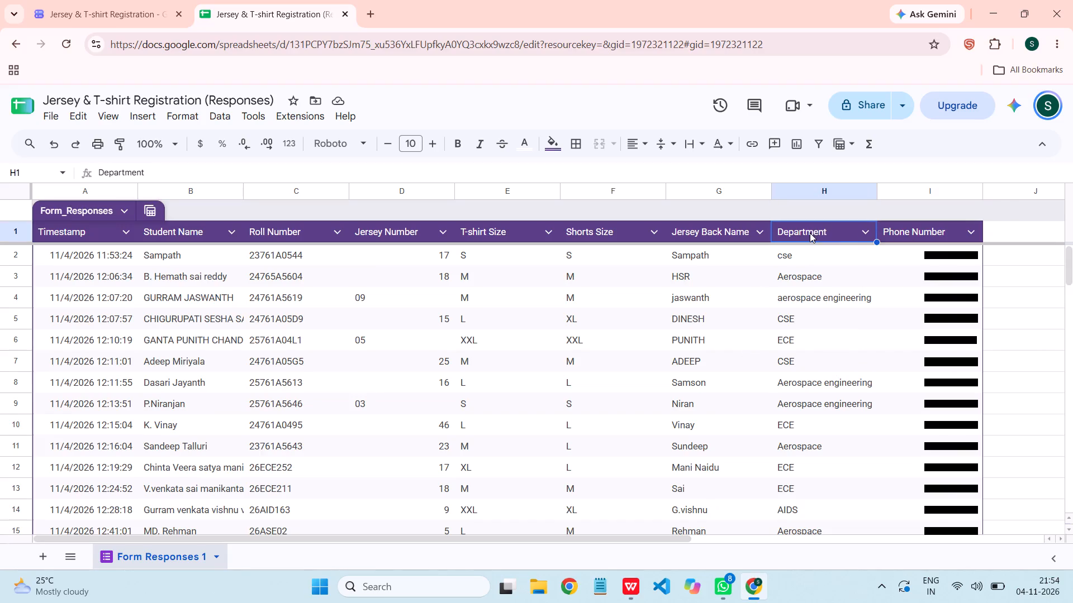
left_click(714, 231)
left_click(599, 236)
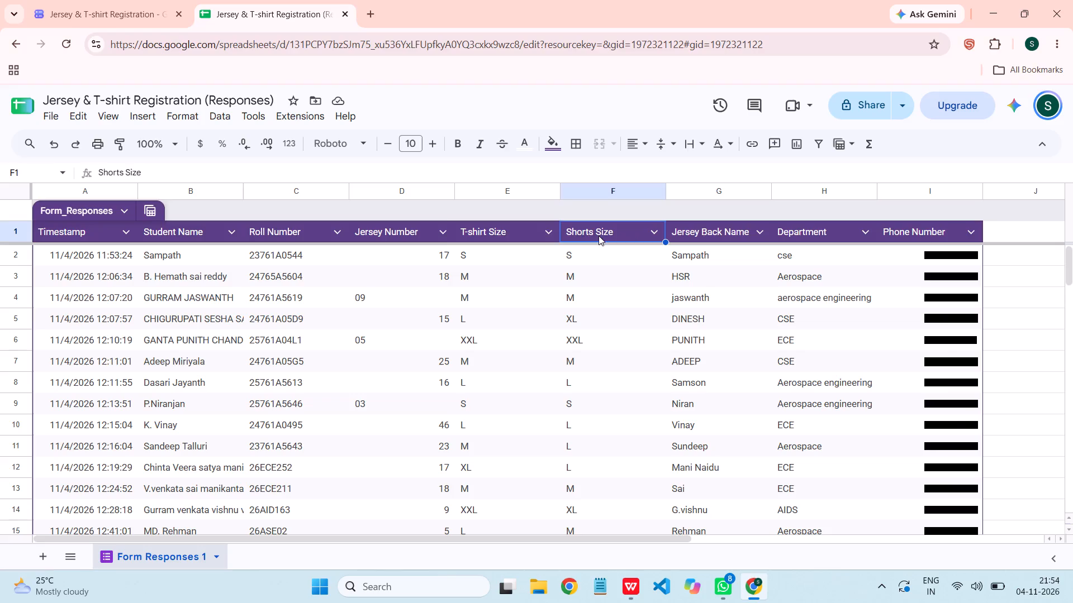
left_click(492, 229)
scroll(385, 348, "down", 7)
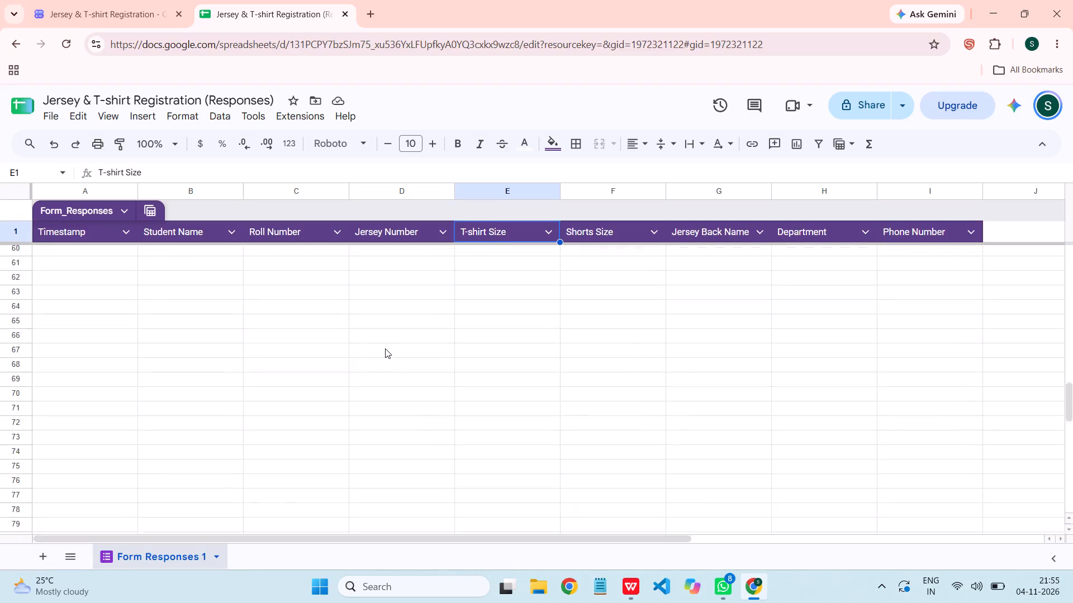
scroll(385, 348, "up", 7)
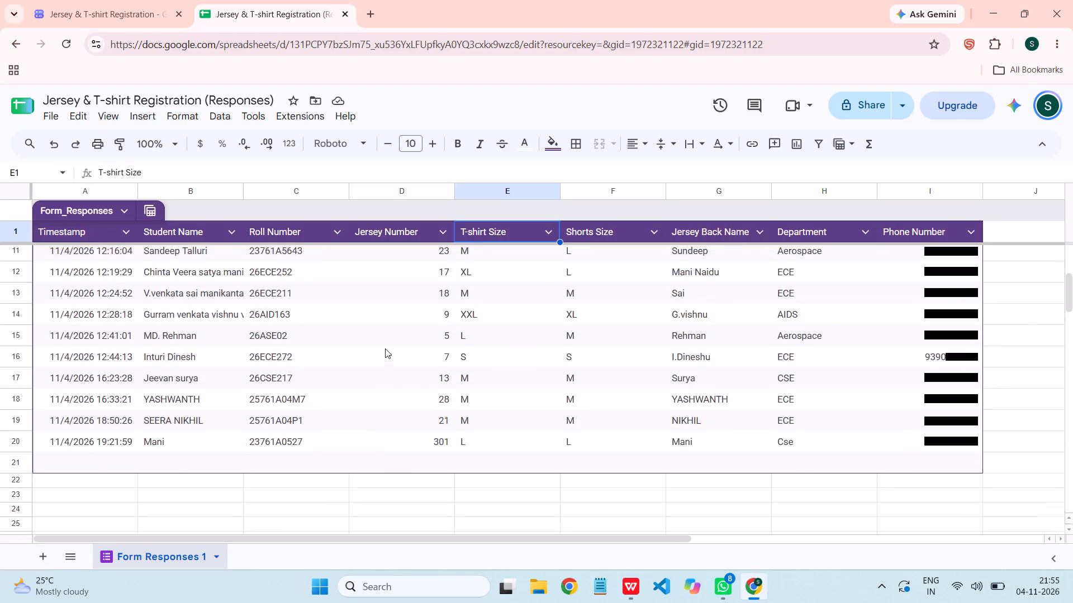
scroll(385, 348, "up", 3)
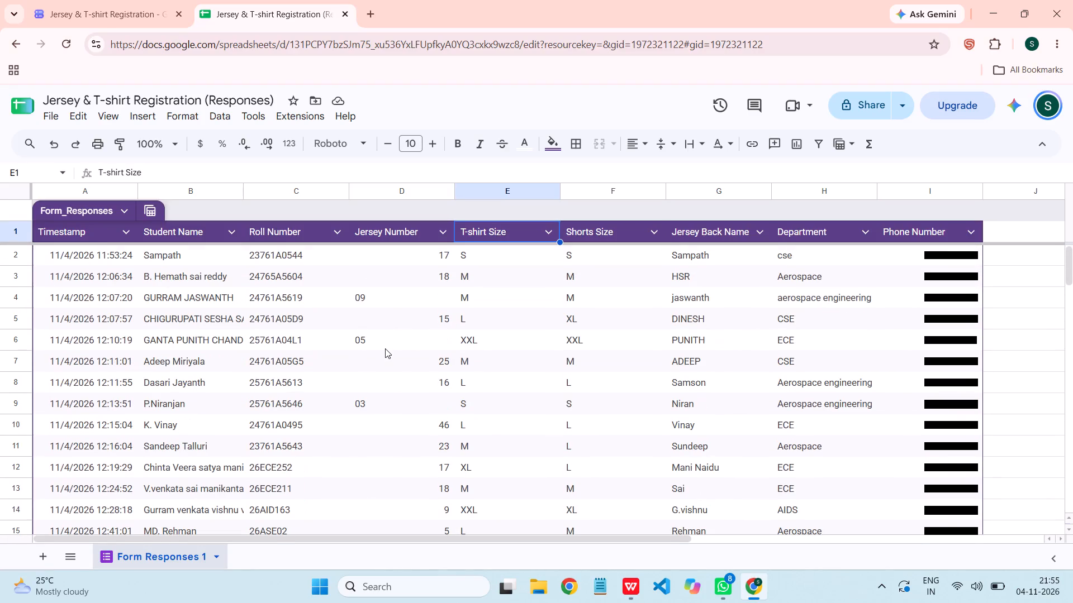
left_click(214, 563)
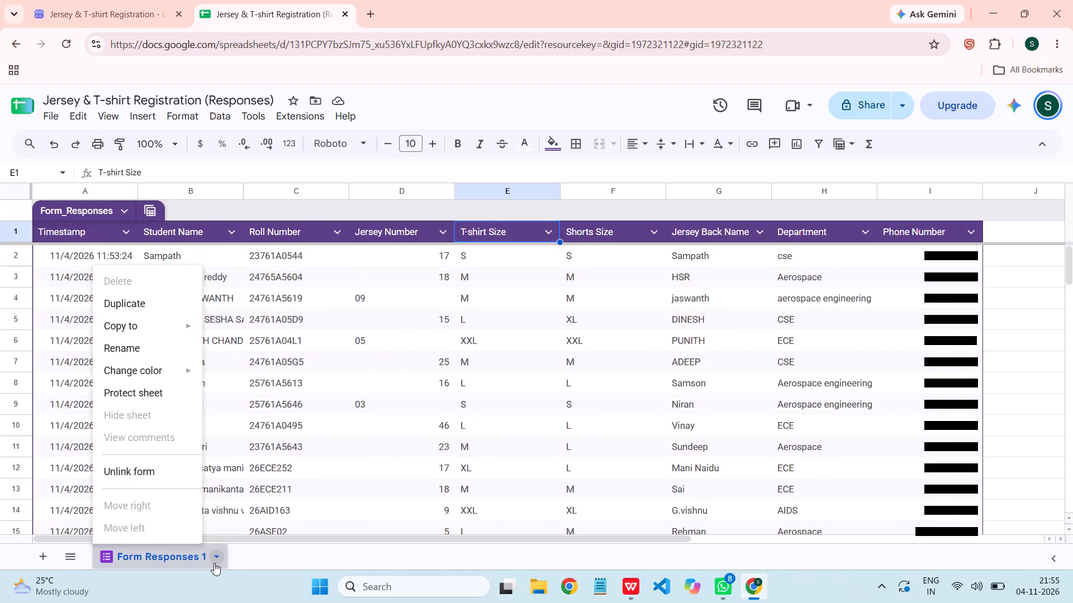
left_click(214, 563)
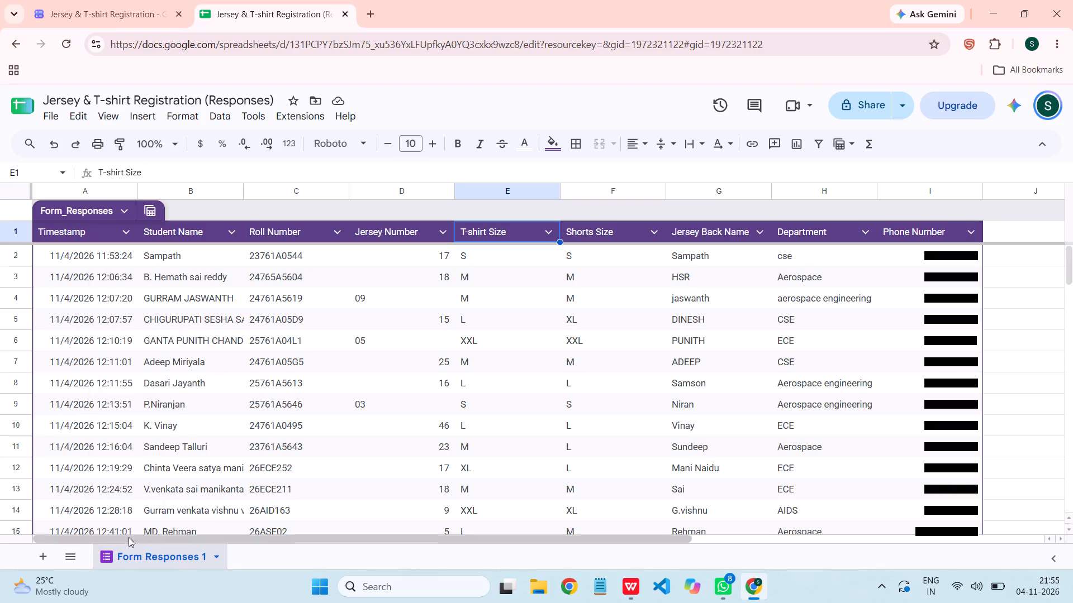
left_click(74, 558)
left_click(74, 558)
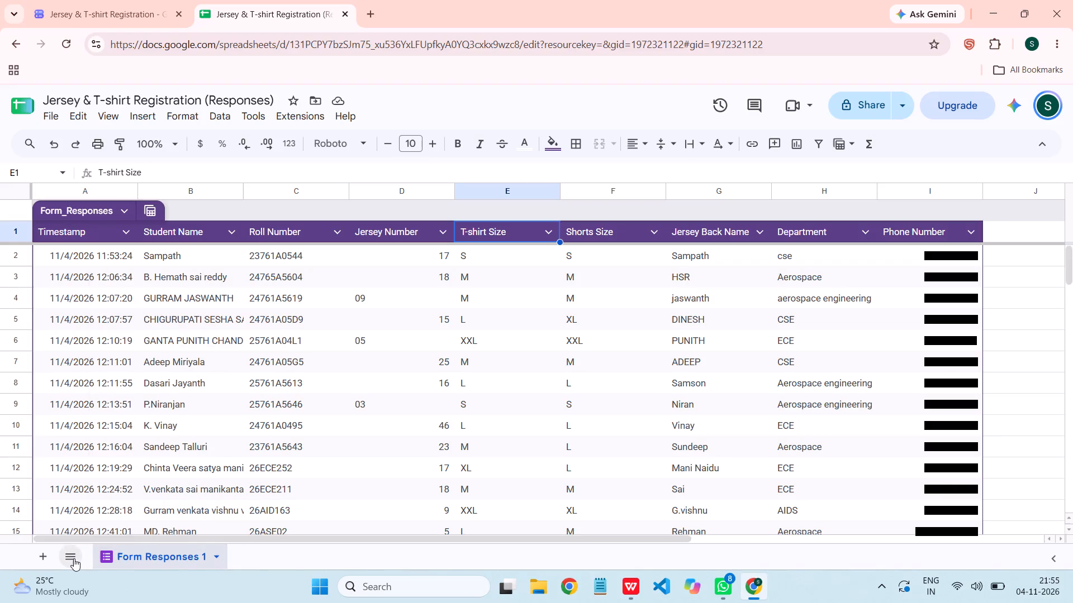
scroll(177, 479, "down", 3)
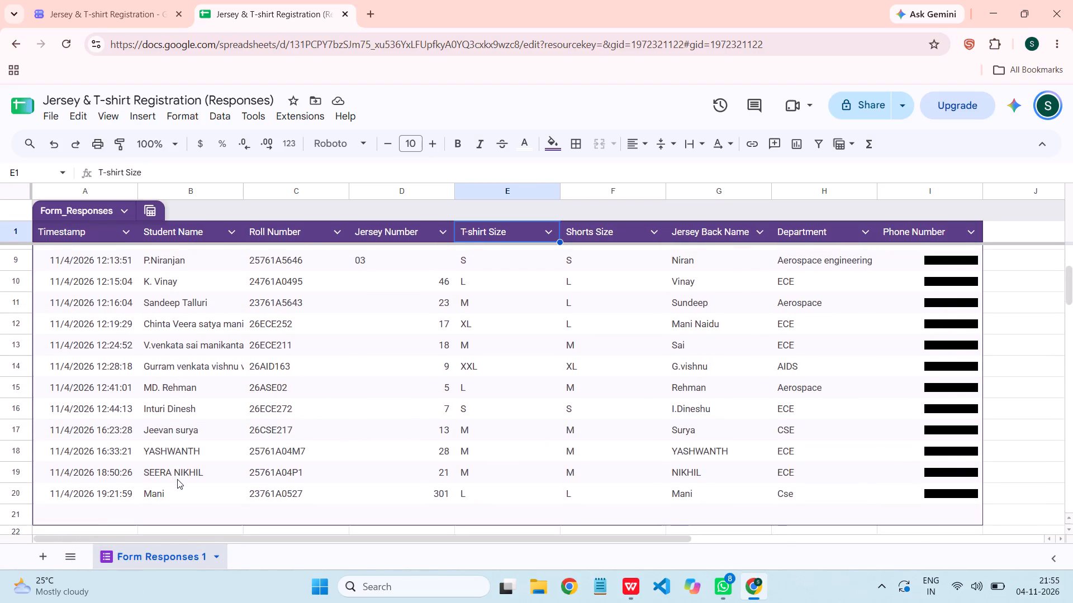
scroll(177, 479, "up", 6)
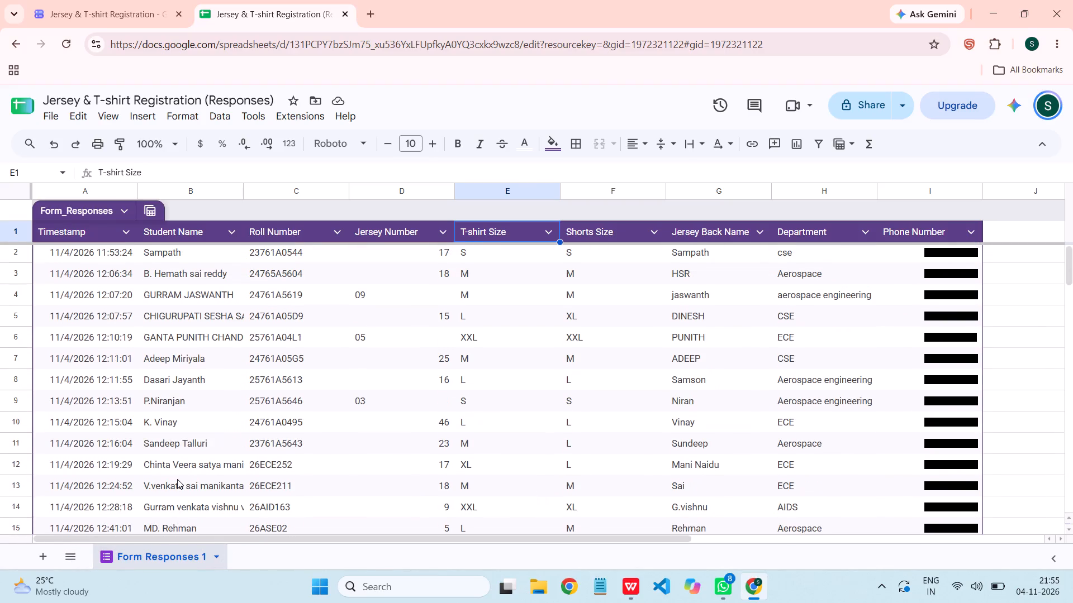
Search the responses sheet for "manoj".
key("ctrl+f")
type("manok")
key("BackSpace")
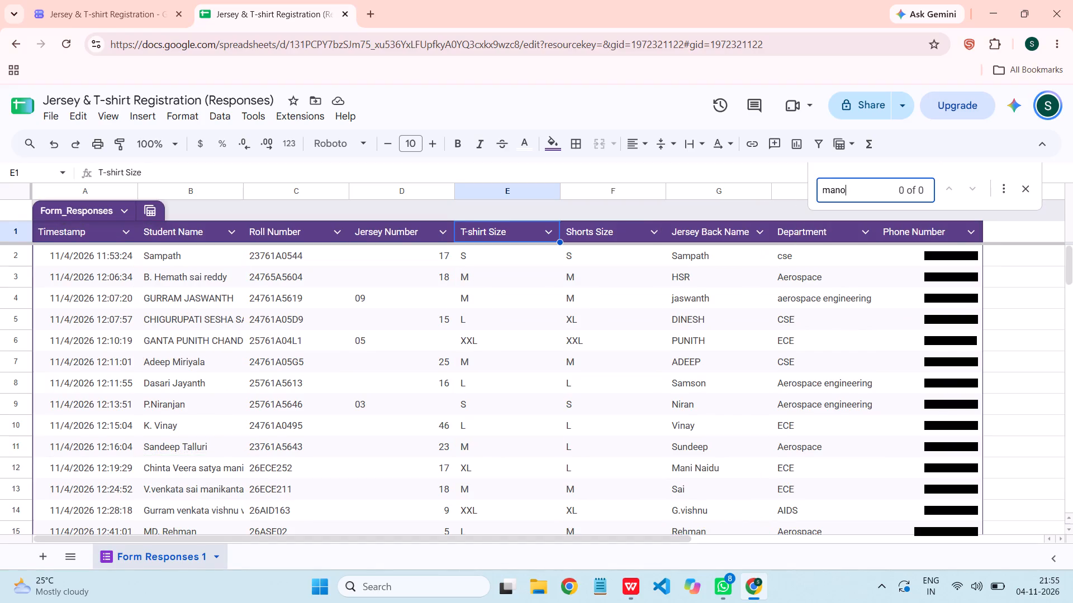
key("j")
key("Return")
Search the responses sheet for "sampa" instead, and clear the search term when finished.
key("BackSpace")
key("BackSpace")
key("BackSpace")
key("BackSpace")
key("BackSpace")
key("BackSpace")
key("BackSpace")
key("BackSpace")
key("BackSpace")
type("sampa")
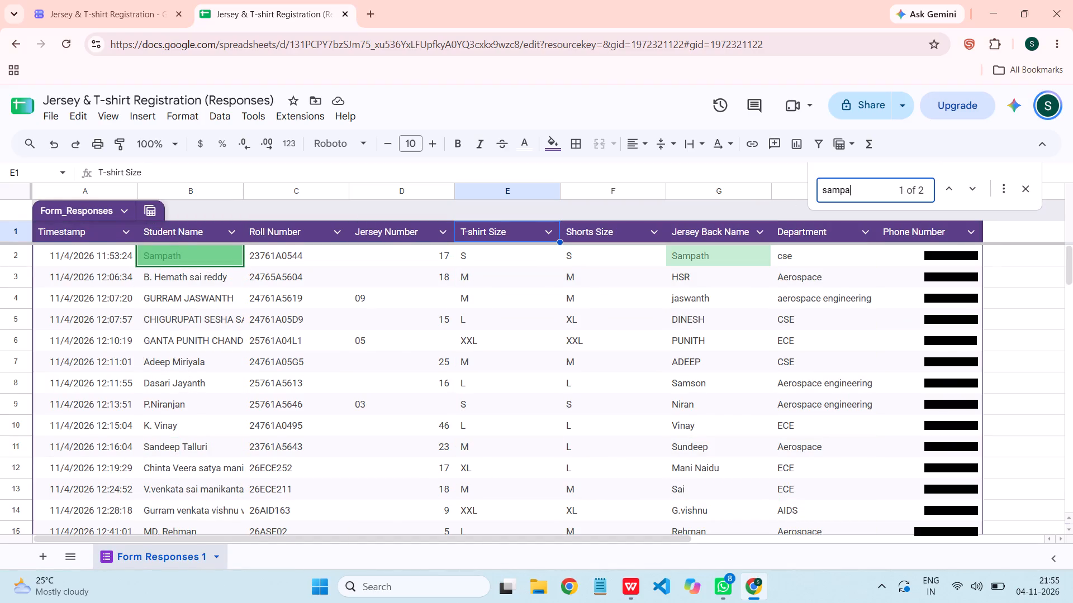
key("BackSpace")
key("BackSpace")
key("BackSpace")
key("BackSpace")
key("BackSpace")
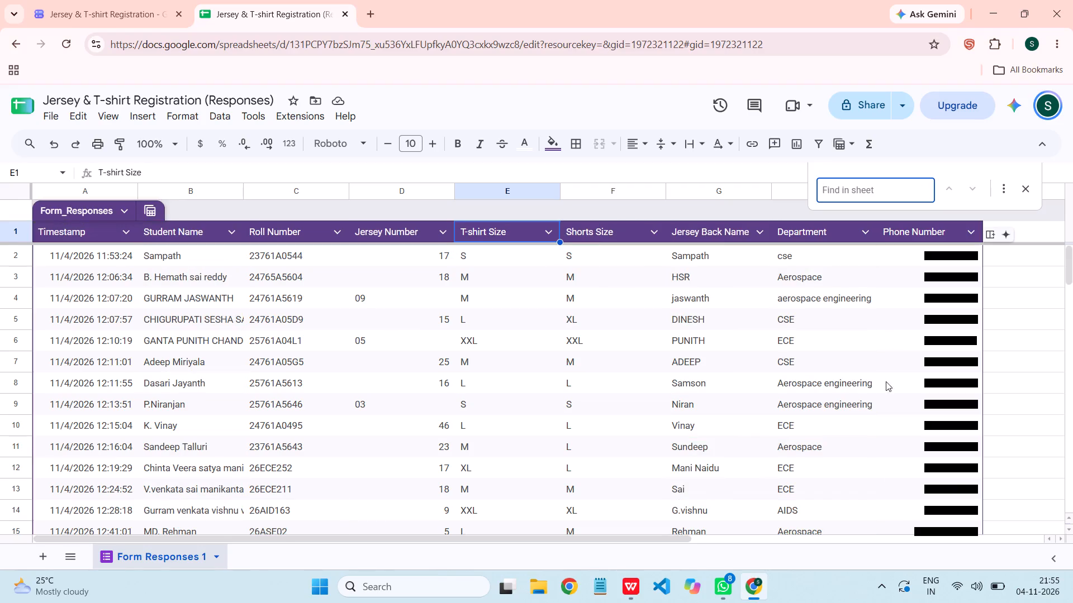
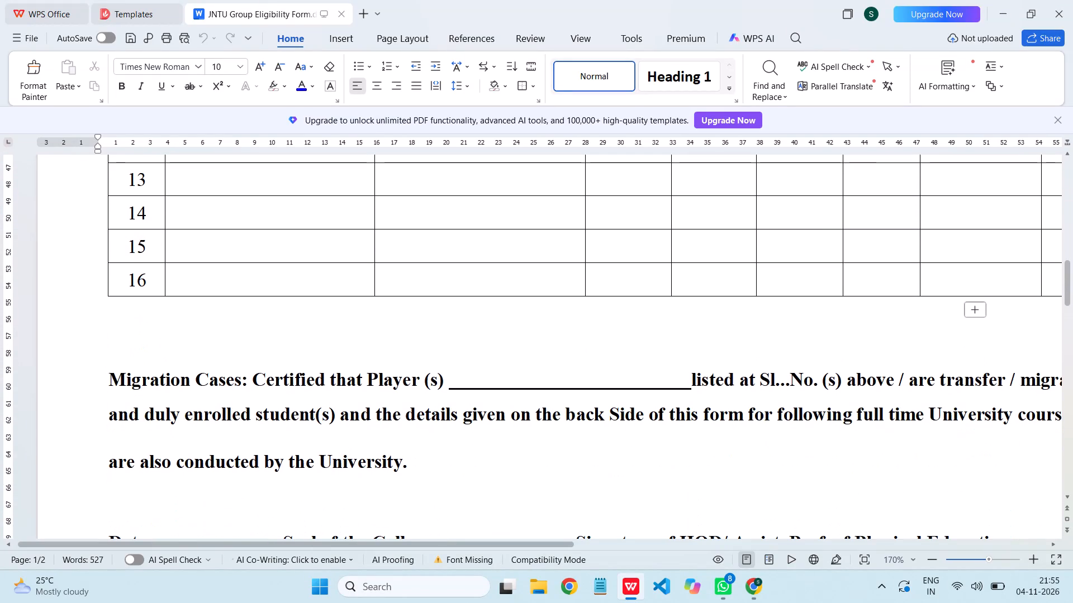
Examine the eligibility form's first page, including the header fields, the player table's column headings and its numbered rows 1 to 16.
scroll(548, 414, "down", 2)
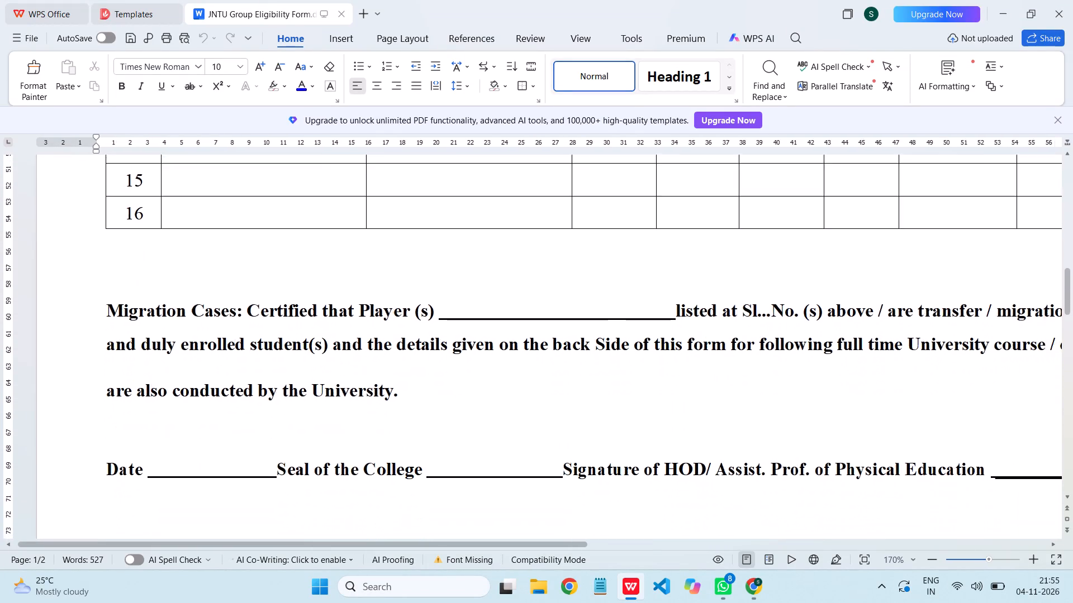
scroll(562, 381, "up", 1)
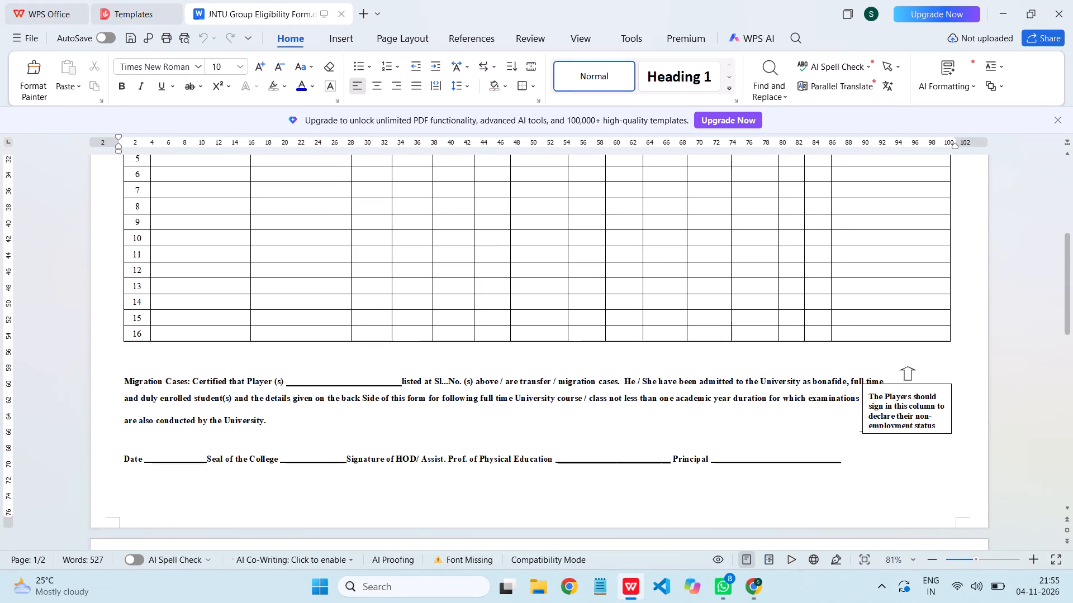
scroll(562, 381, "up", 2)
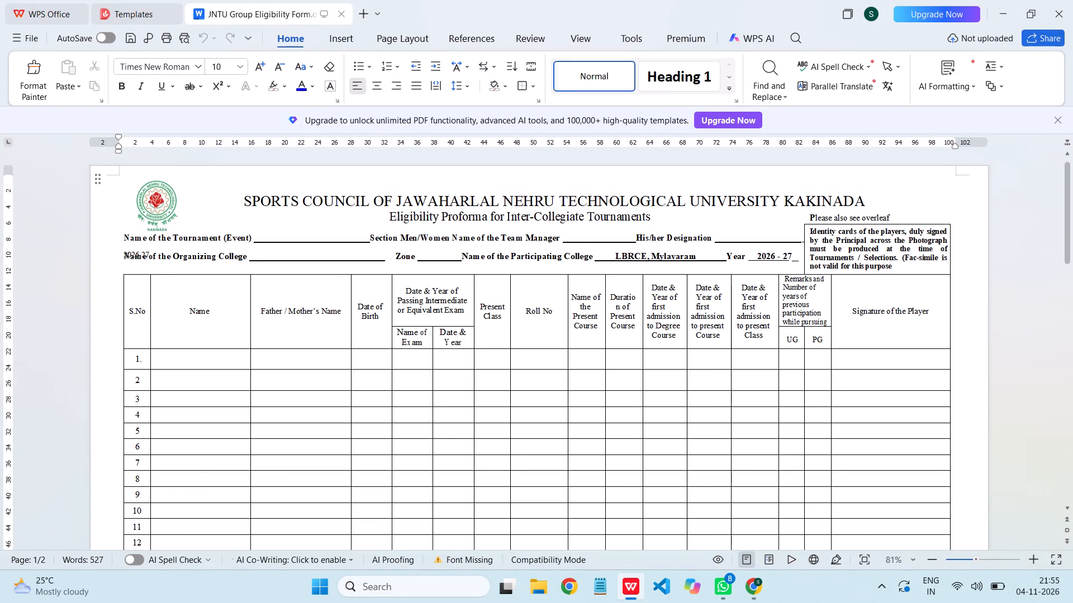
scroll(562, 381, "down", 2)
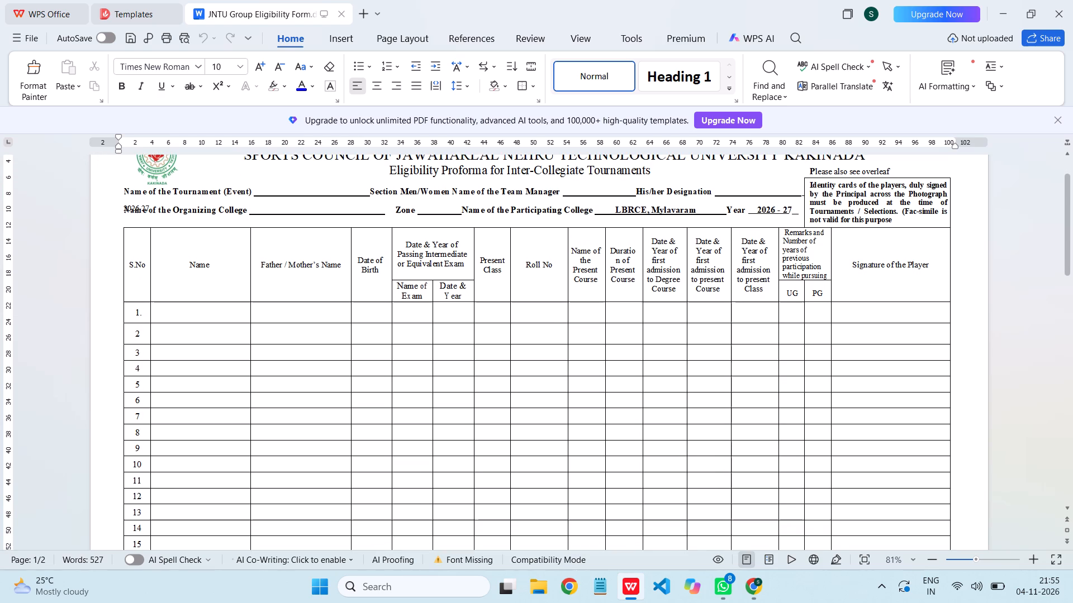
left_click(238, 315)
left_click(171, 342)
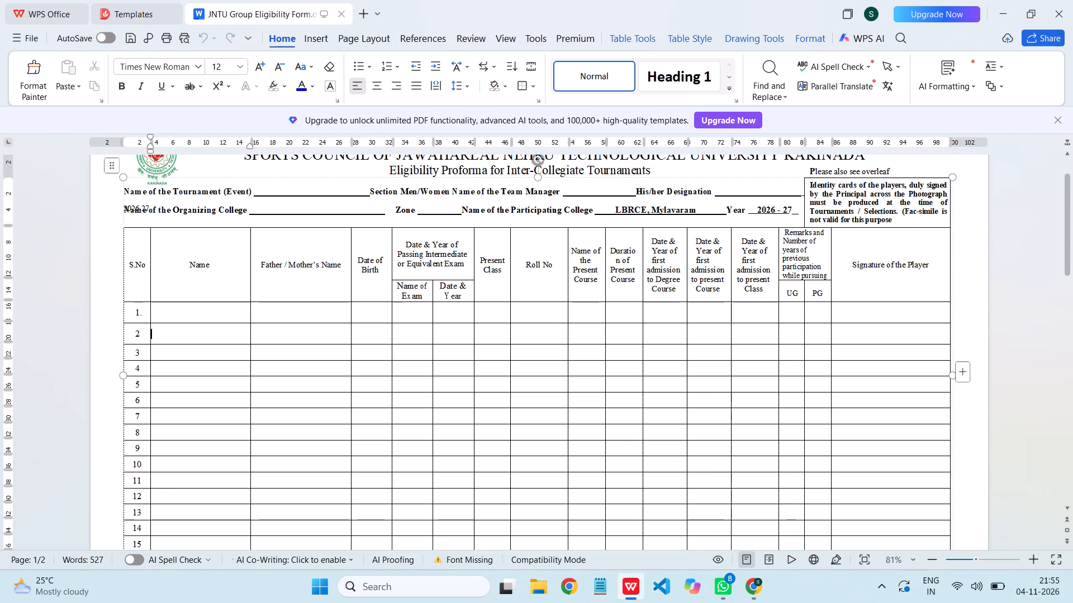
left_click(174, 361)
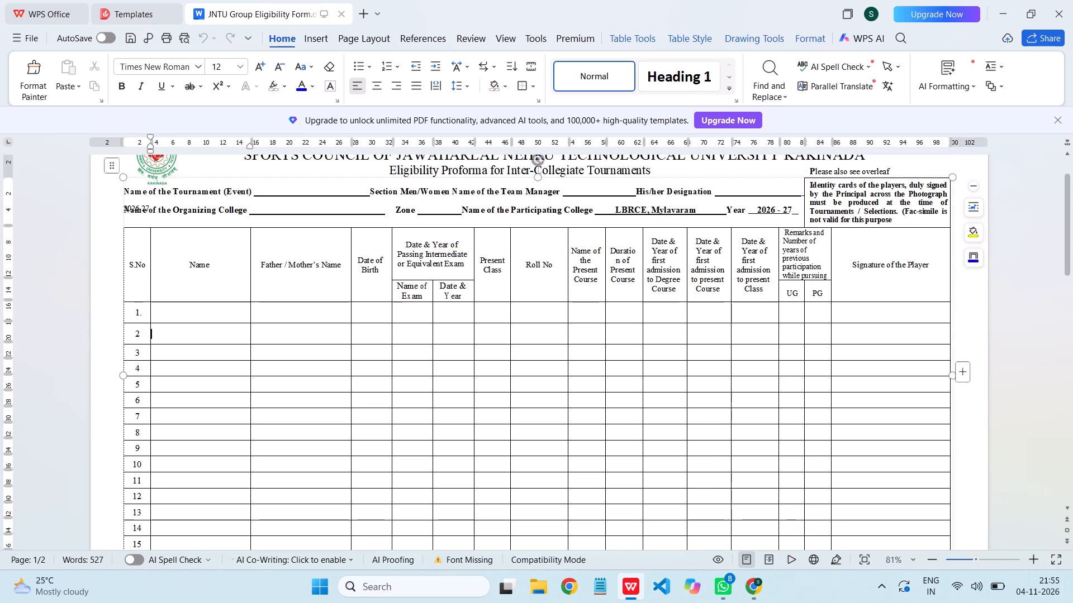
left_click(183, 352)
left_click(178, 370)
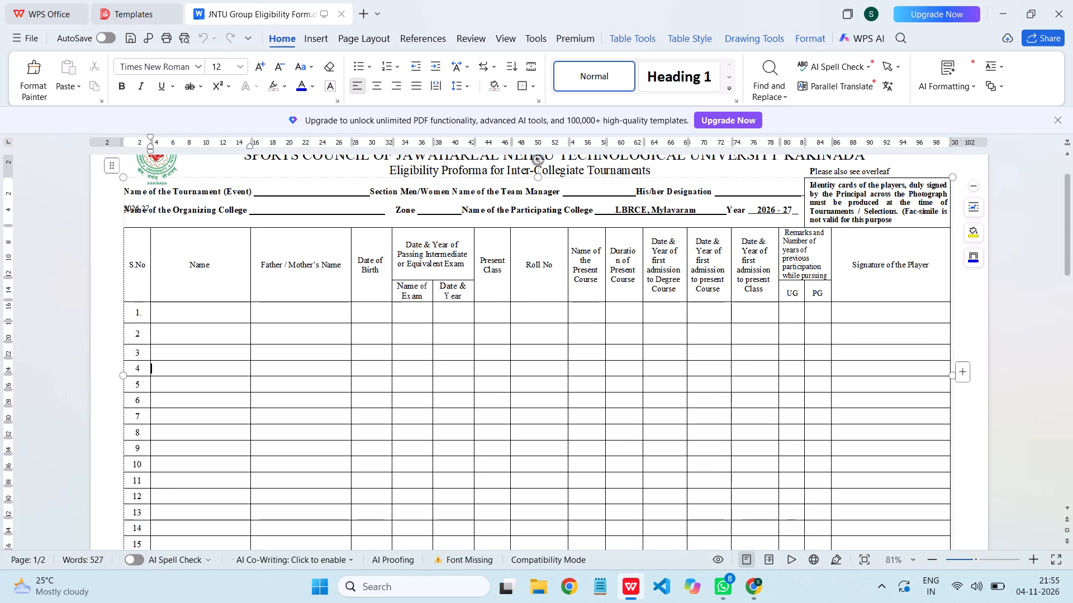
left_click(179, 389)
left_click(181, 403)
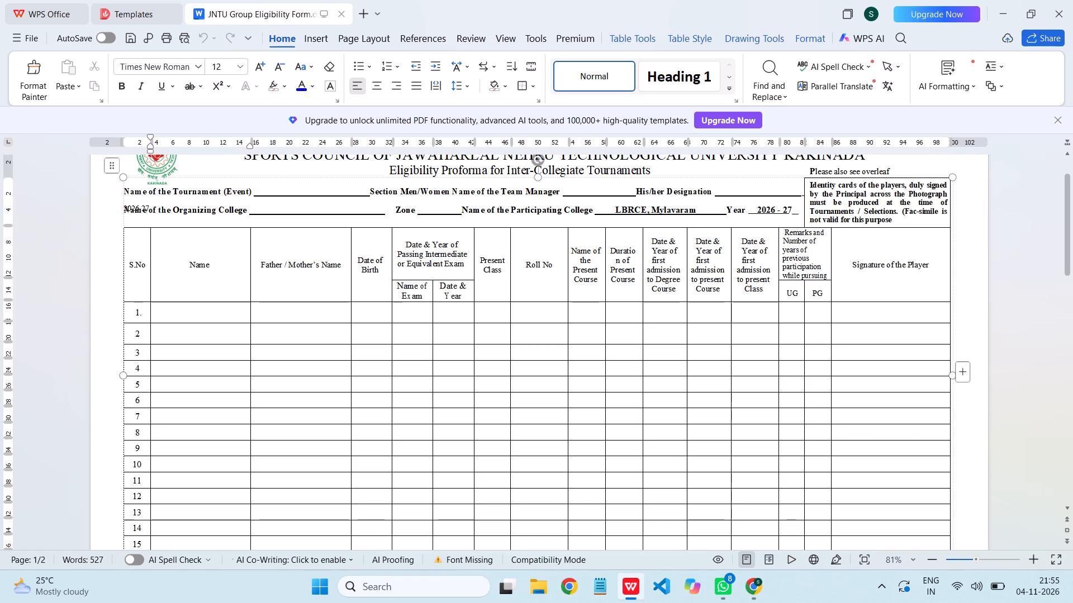
scroll(187, 425, "down", 2)
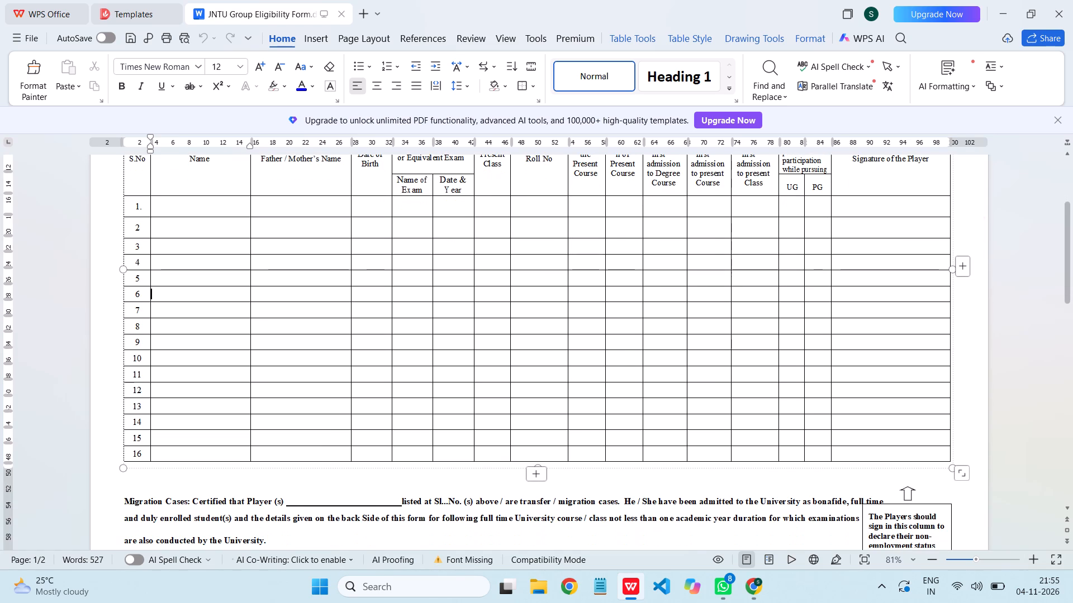
scroll(321, 381, "up", 1)
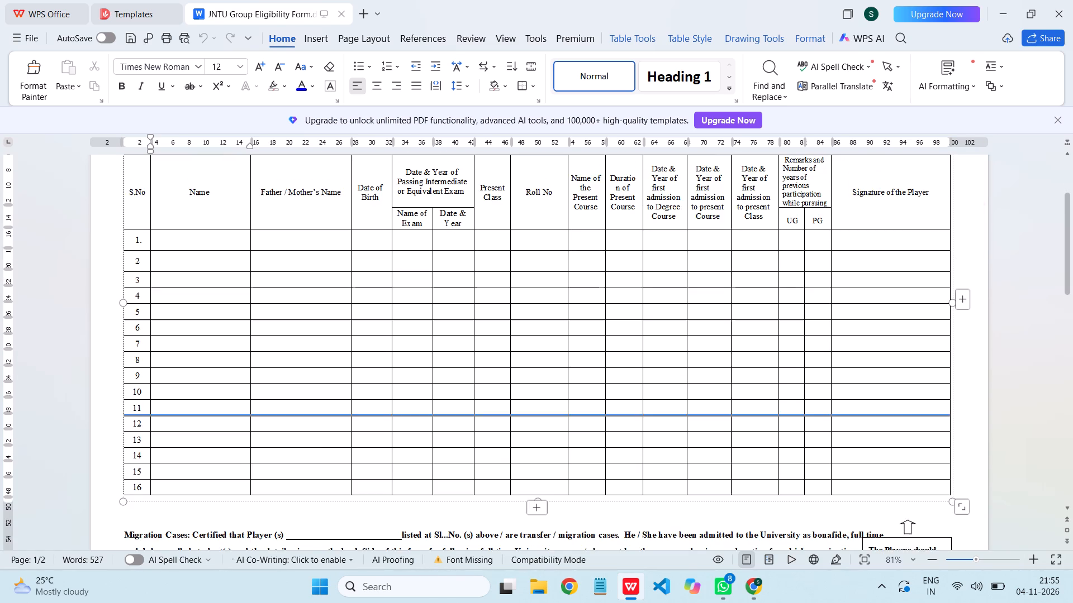
scroll(321, 381, "up", 1)
scroll(321, 381, "down", 1)
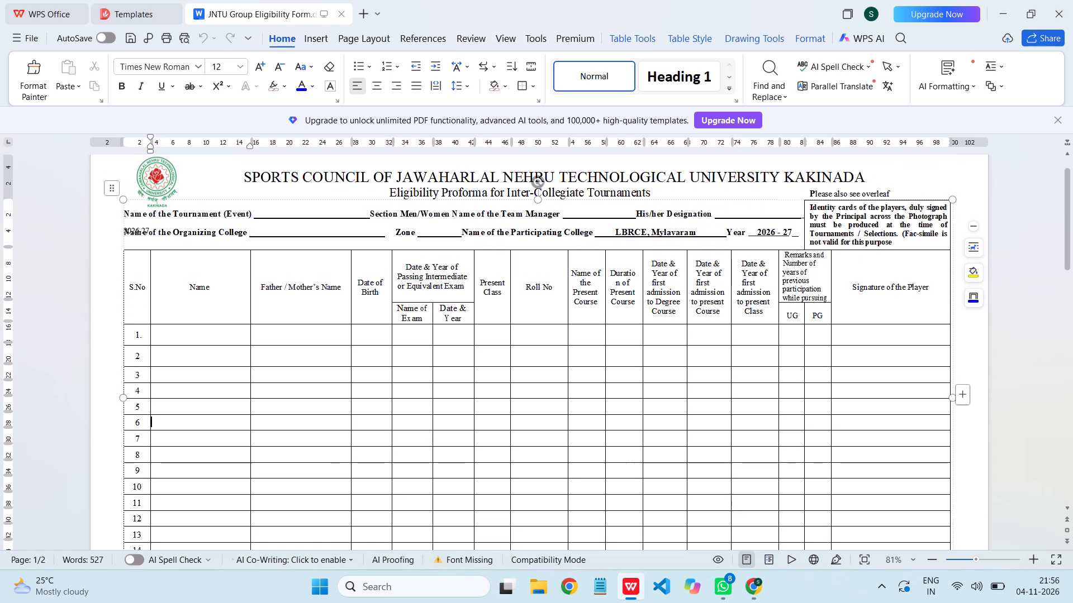
scroll(321, 381, "down", 1)
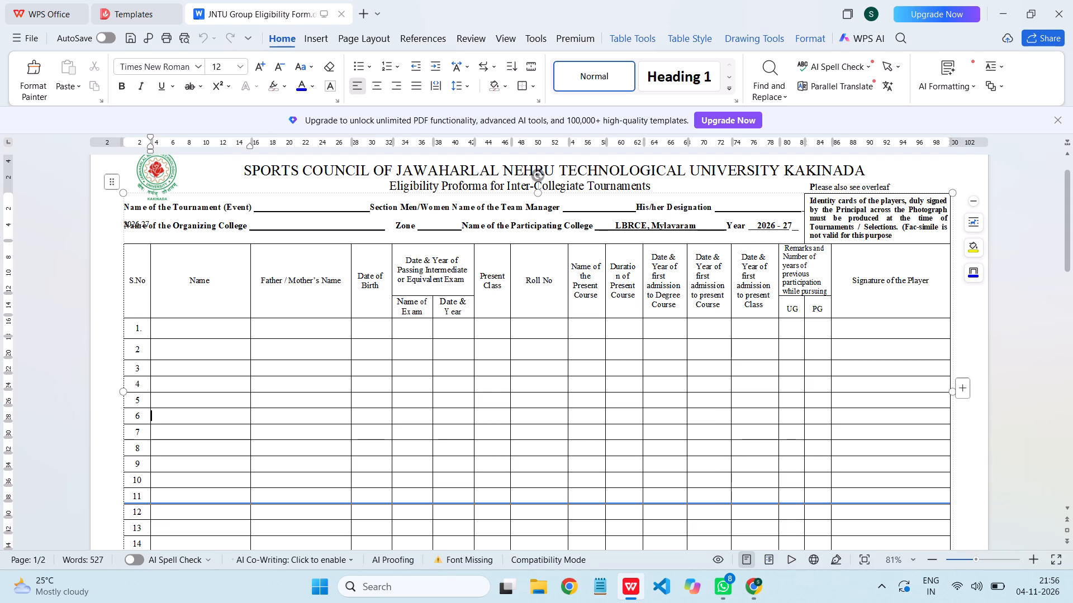
scroll(610, 337, "down", 1)
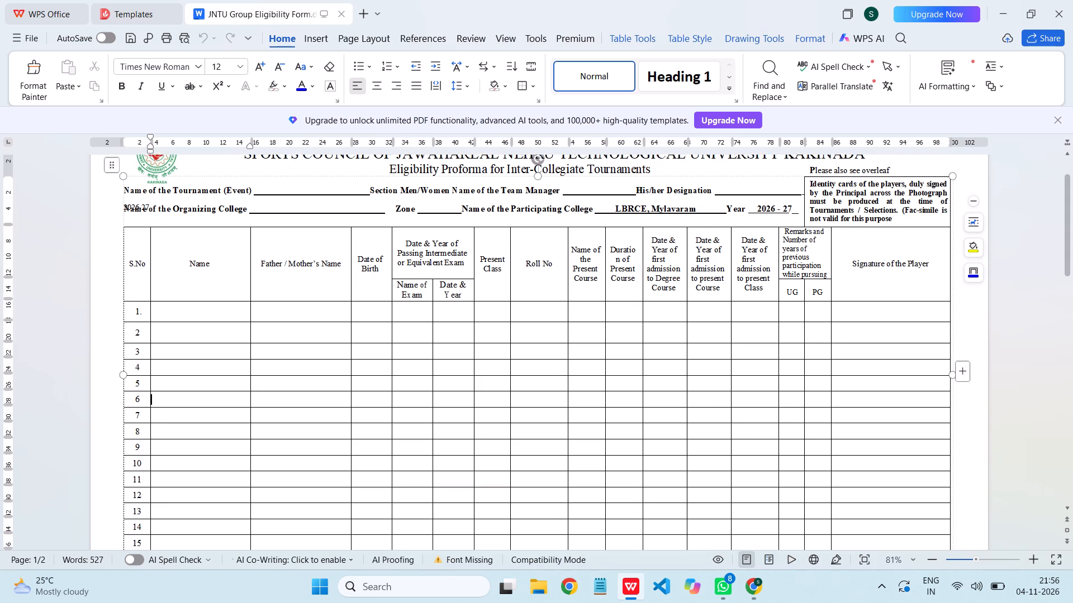
scroll(610, 337, "down", 1)
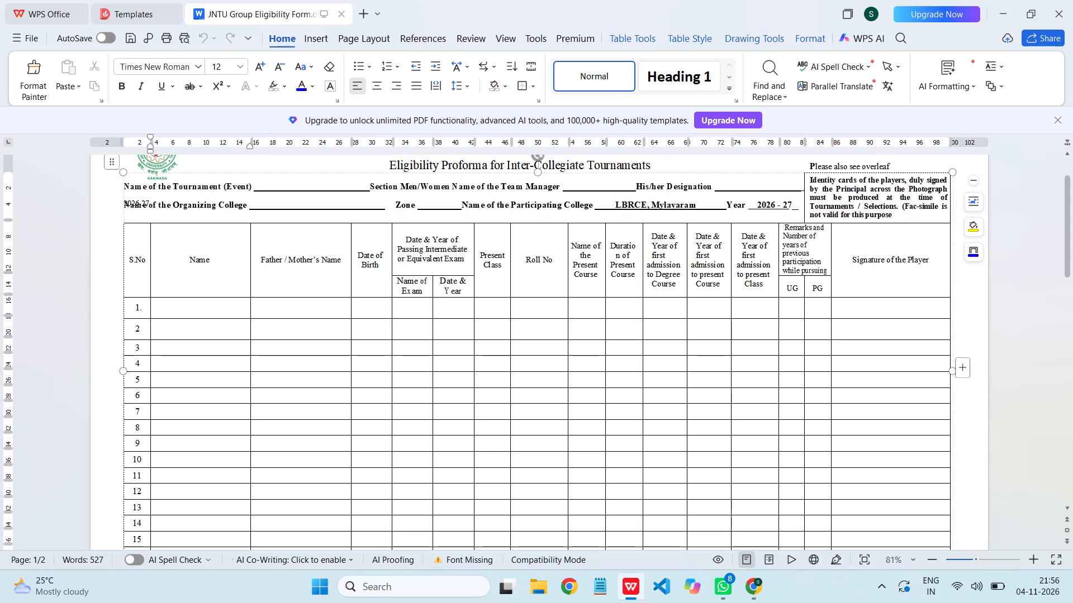
scroll(814, 314, "down", 2)
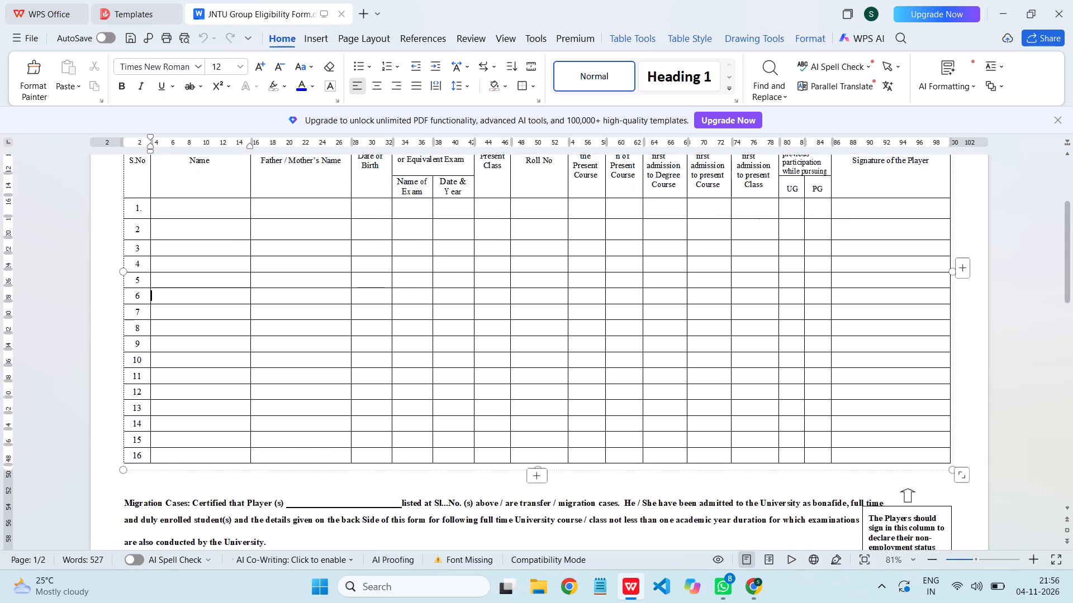
Examine the form's second page, covering residential addresses, change-of-course information, important notes and organizing committee section, and return to the first page.
scroll(814, 314, "down", 4)
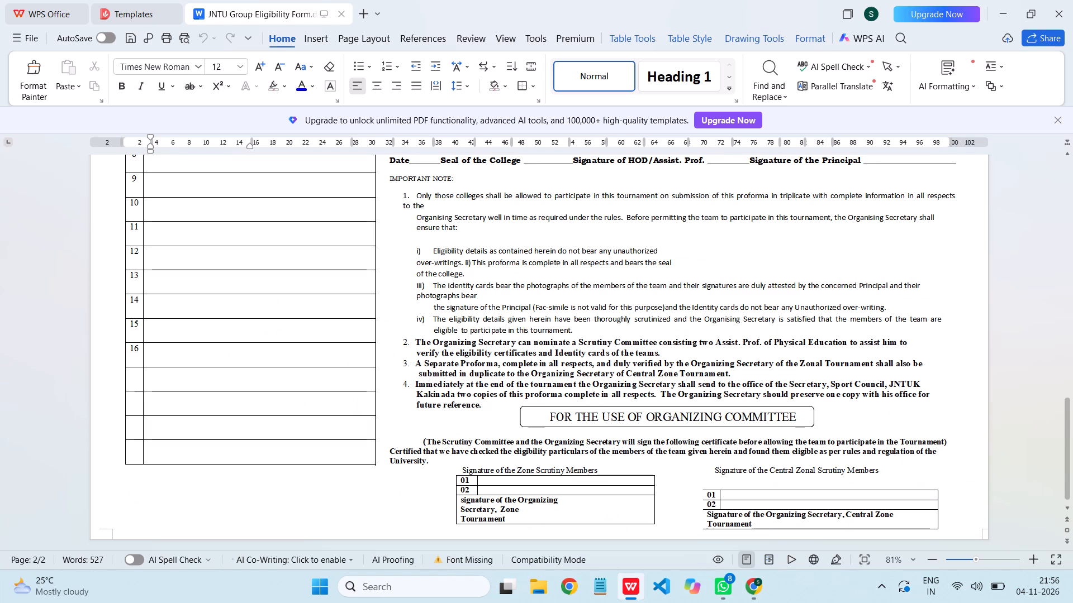
scroll(664, 337, "up", 4)
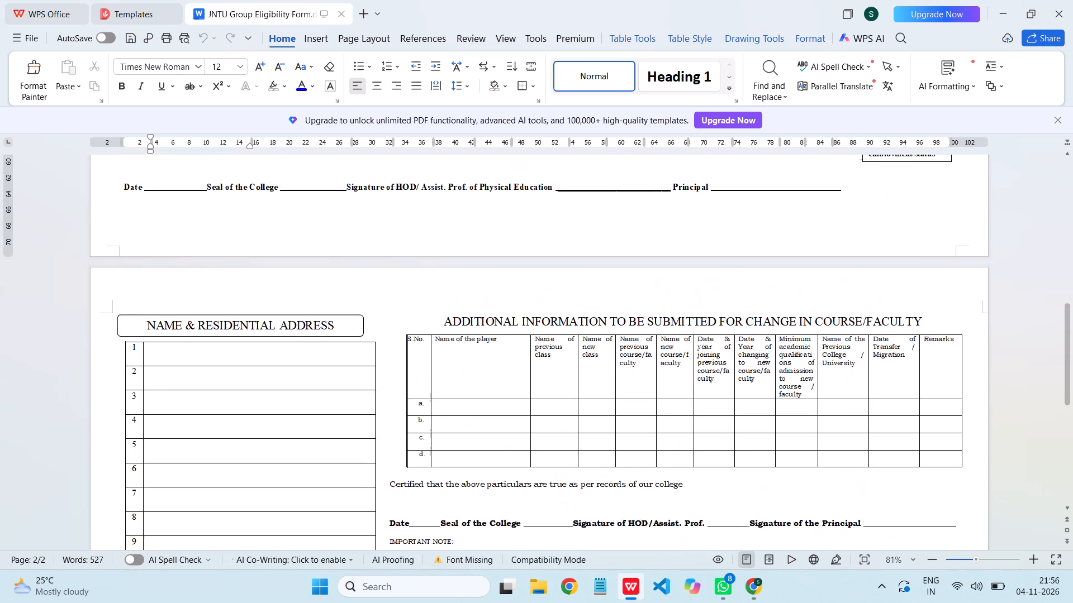
scroll(452, 474, "down", 1)
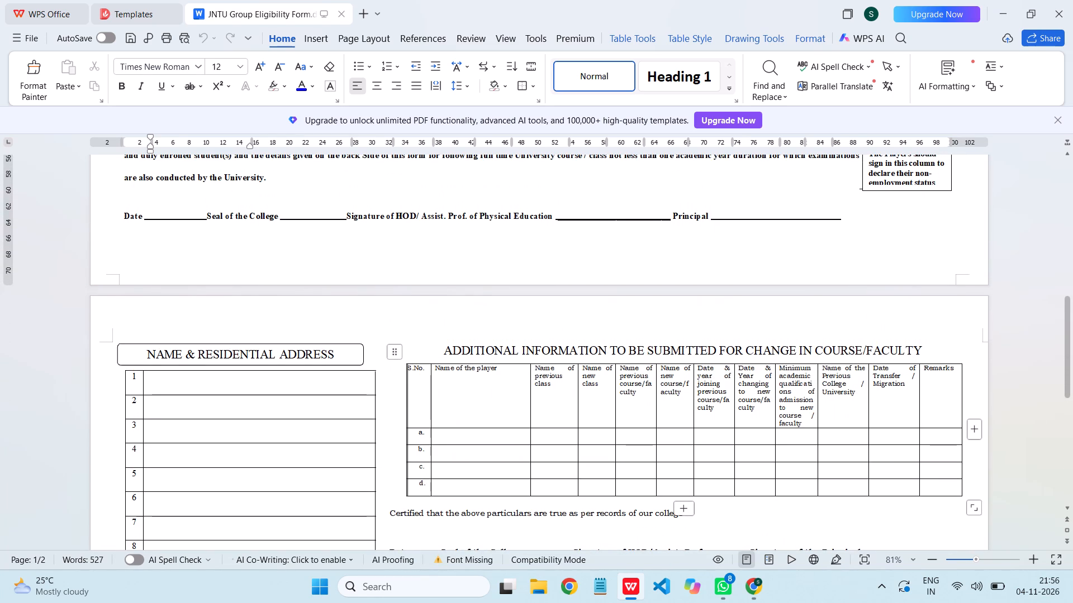
scroll(452, 474, "down", 5)
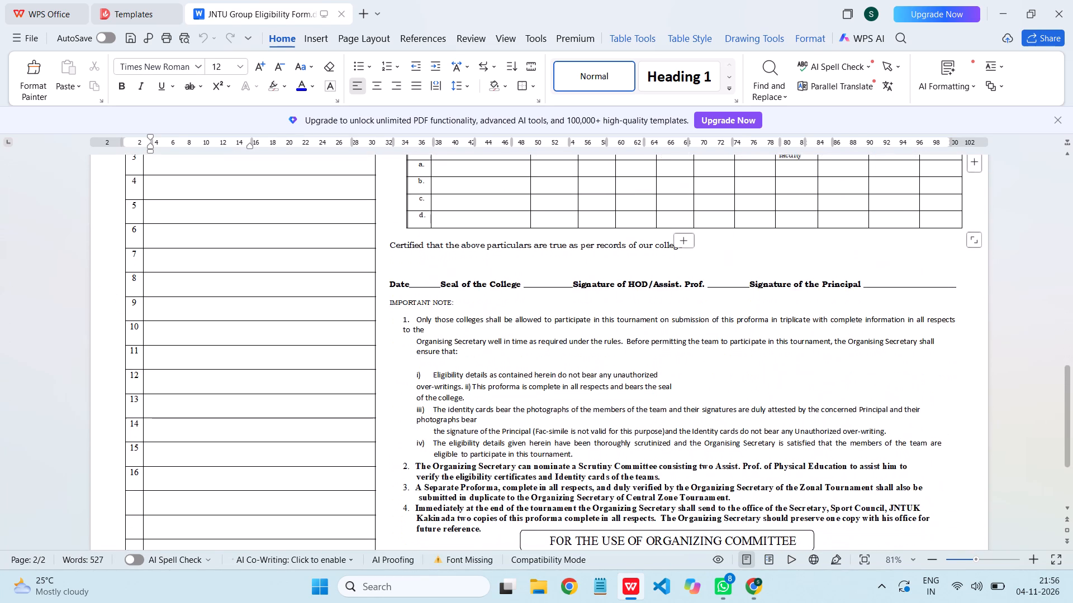
scroll(452, 474, "down", 5)
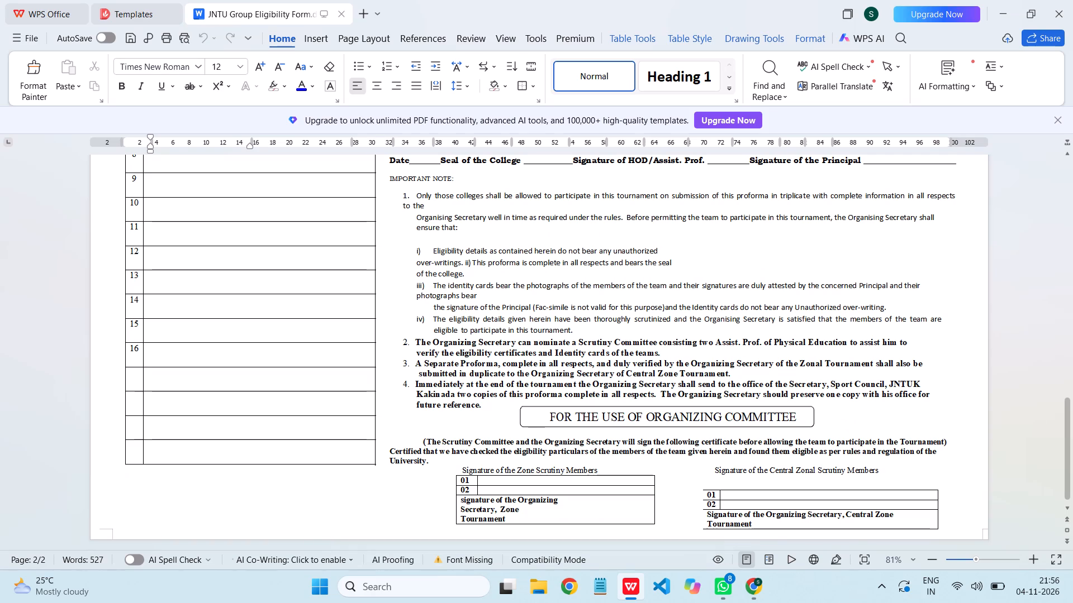
scroll(639, 316, "up", 8)
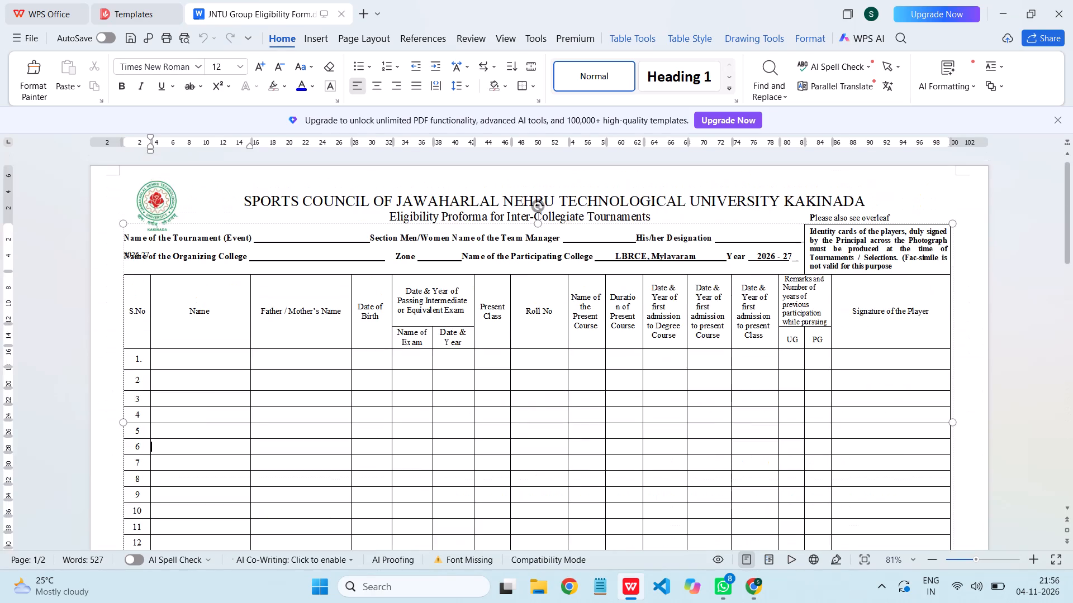
Switch to the Jersey & T-shirt Registration responses in Chrome and look over the rows and the Timestamp and Student Name headings.
left_click(752, 591)
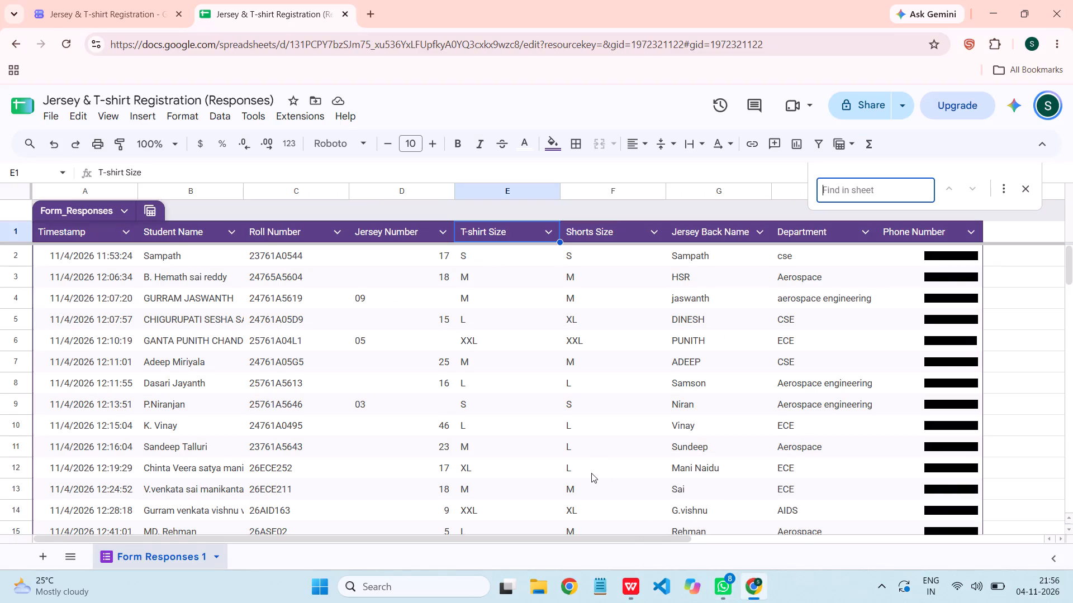
scroll(591, 473, "down", 4)
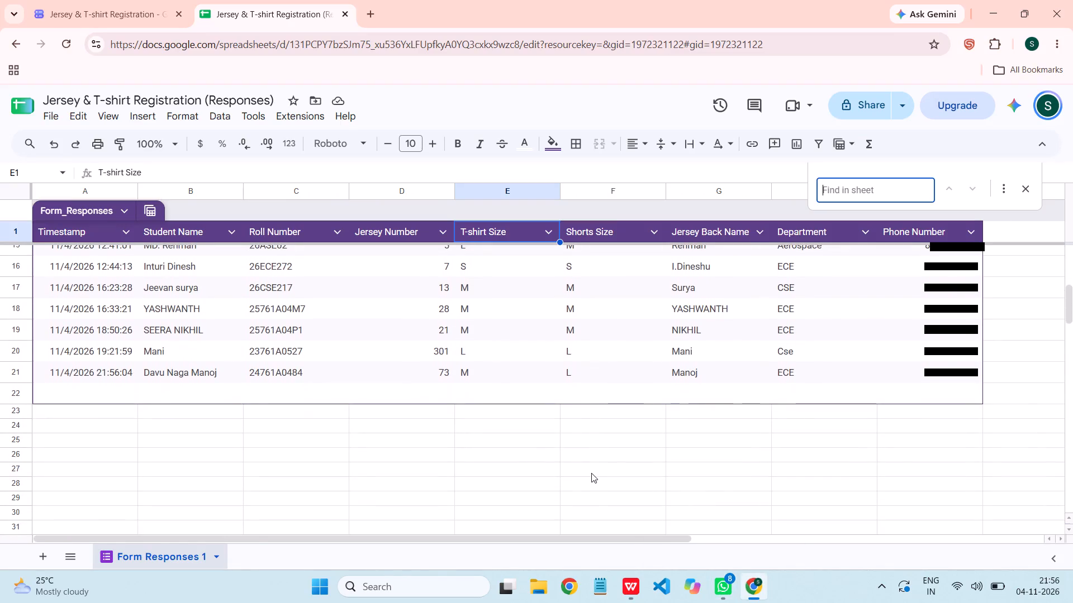
scroll(463, 410, "up", 6)
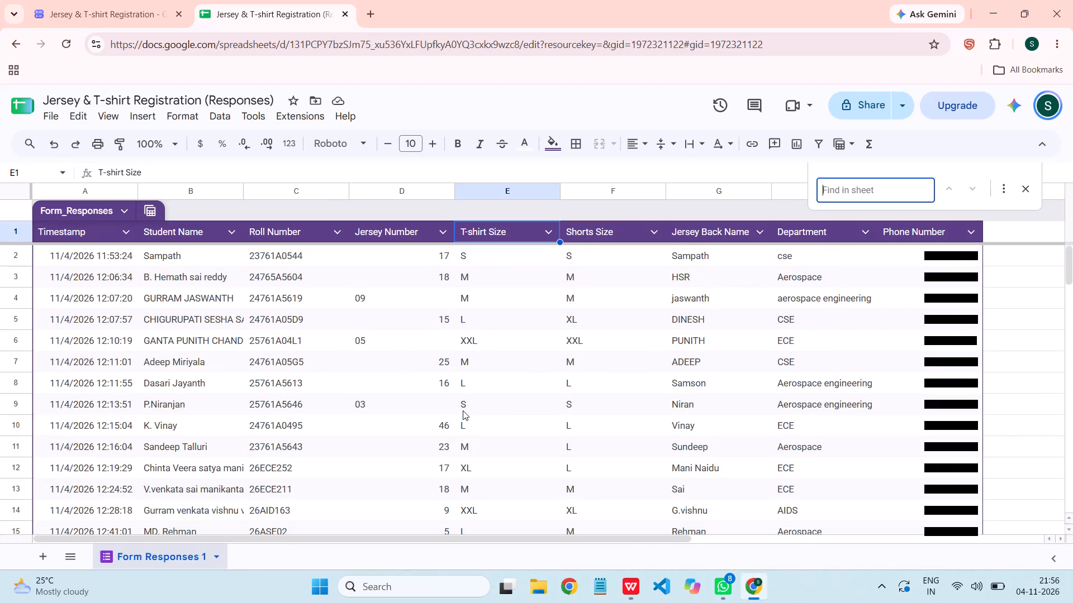
left_click(182, 224)
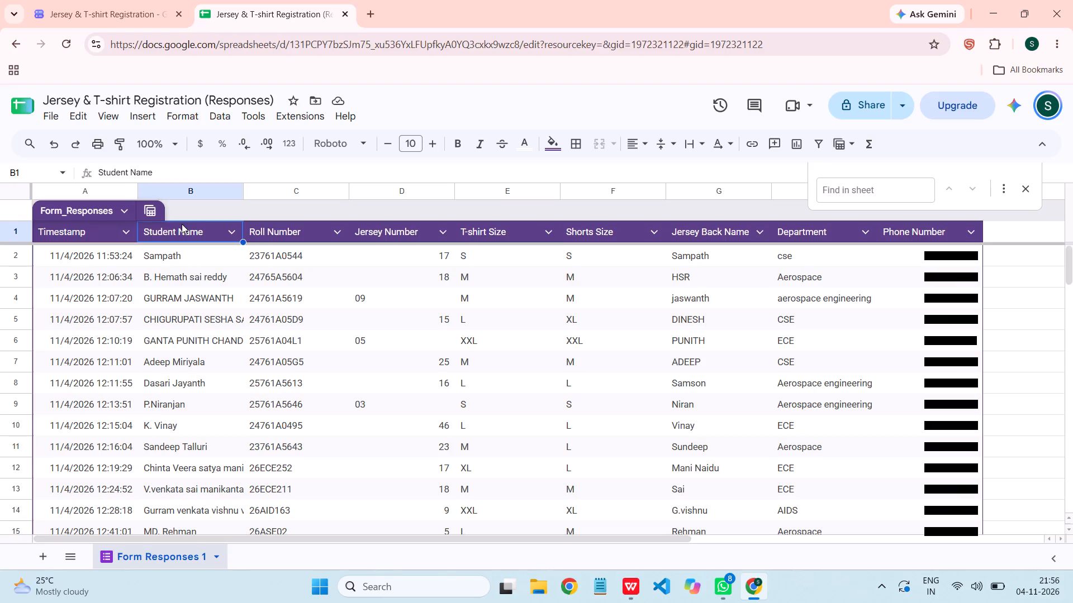
left_click(104, 227)
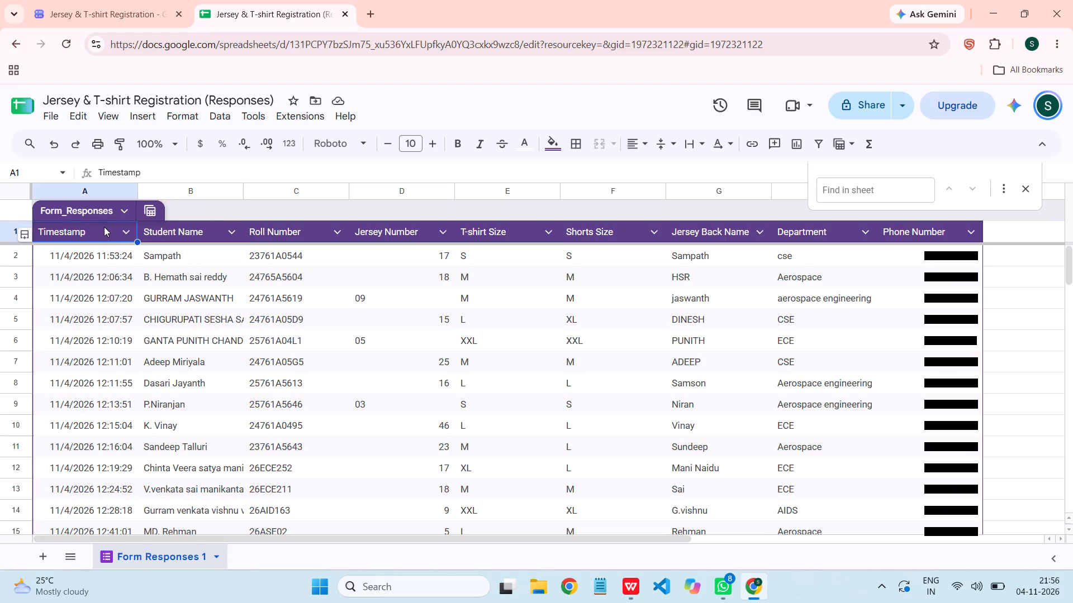
left_click(153, 227)
Go through the Student Name entries one by one, from row 2 down to the last response in row 21.
left_click(166, 253)
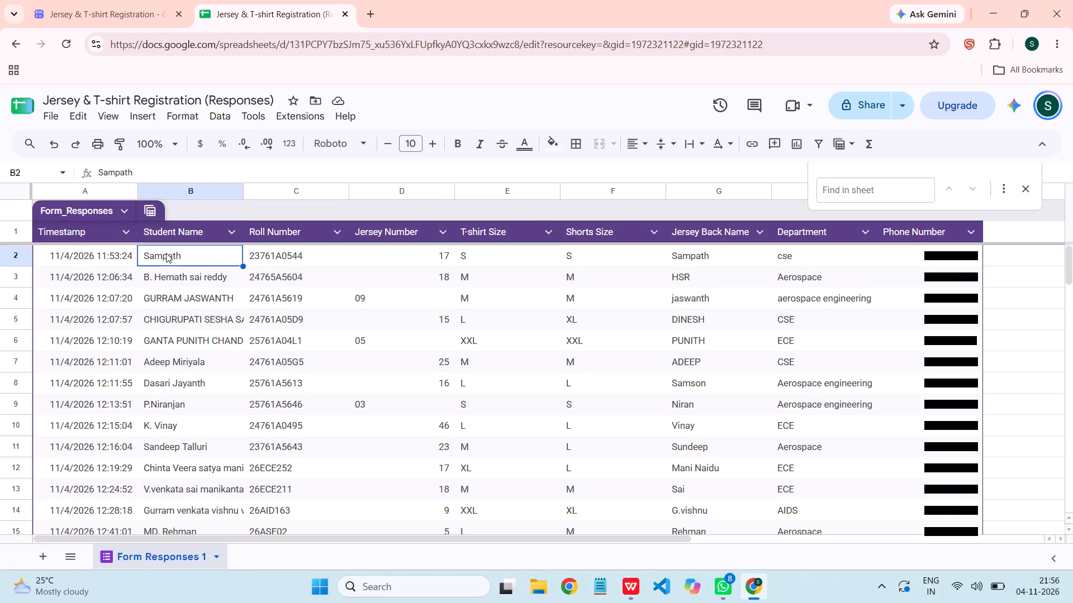
left_click(185, 274)
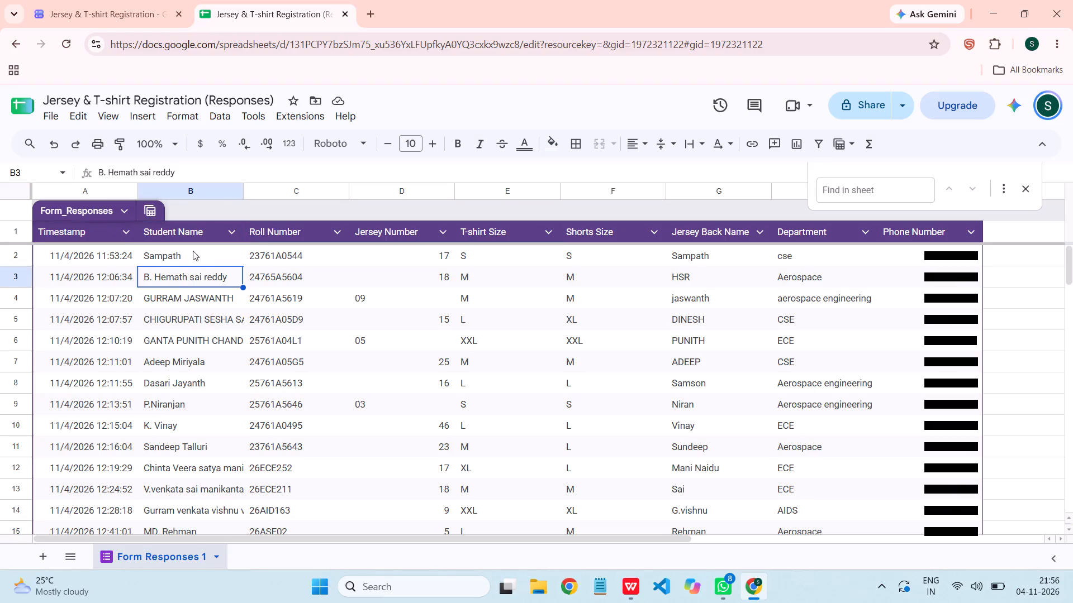
key("Down")
key("Down")
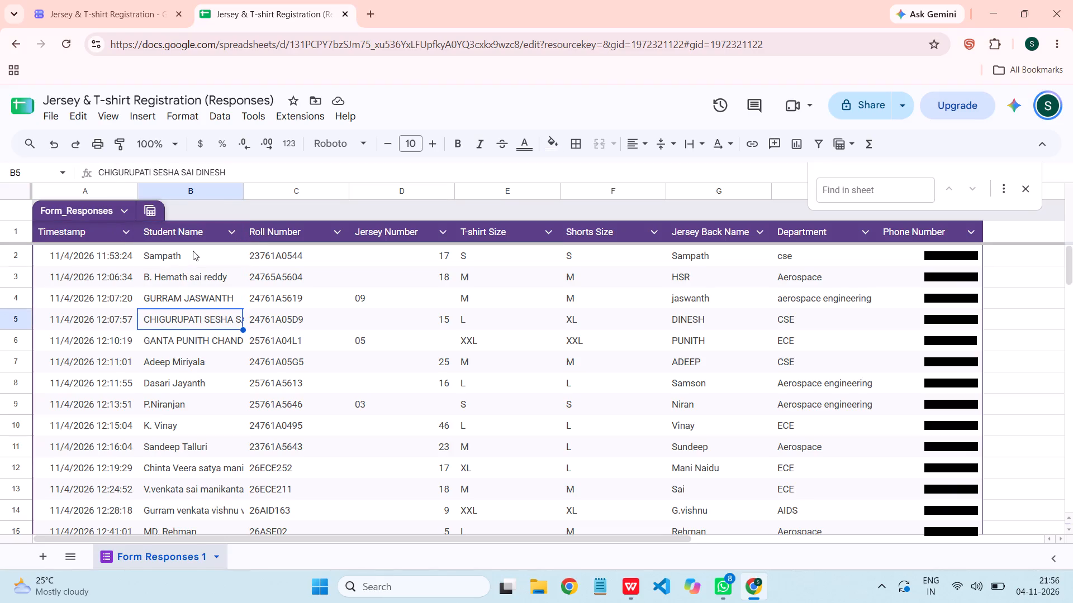
key("Down")
key("Down")
key("Down")
key("Down")
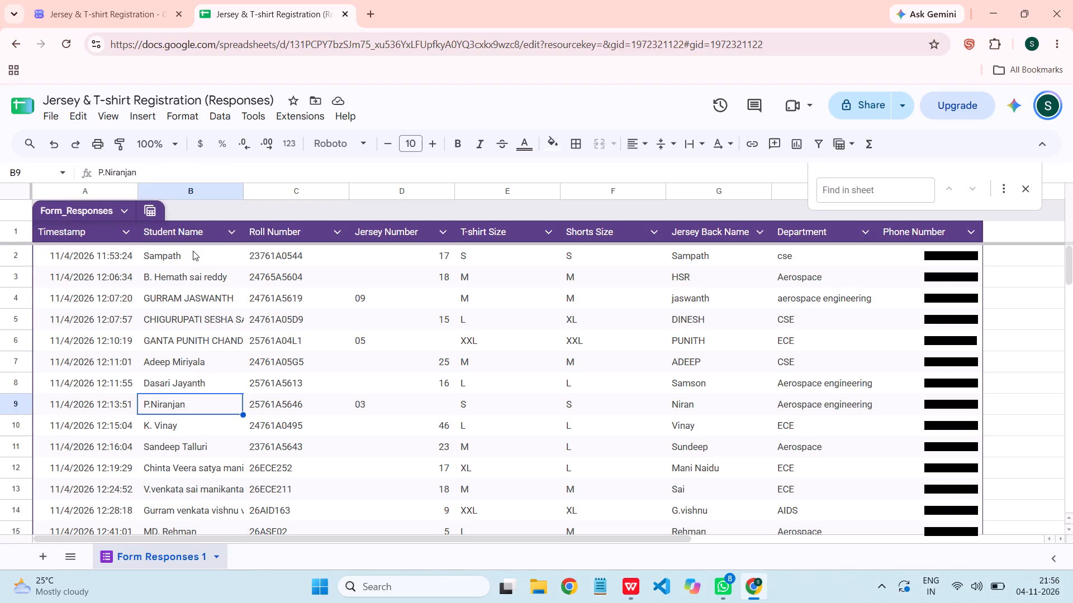
key("Down")
key("Down")
key("Down")
key("Down")
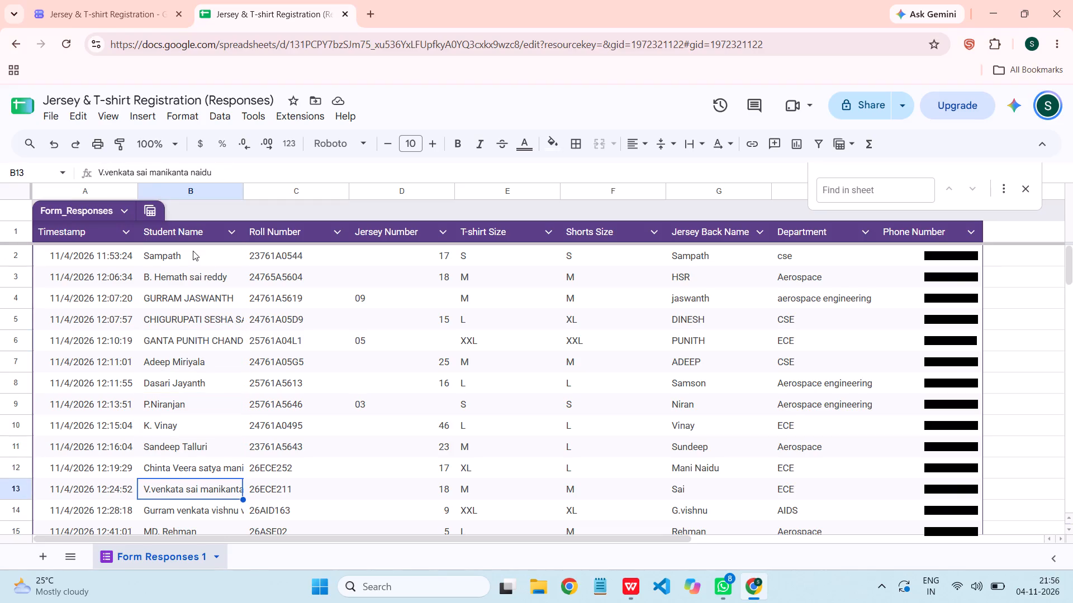
key("Down")
key("Down")
key("Down")
key("Down")
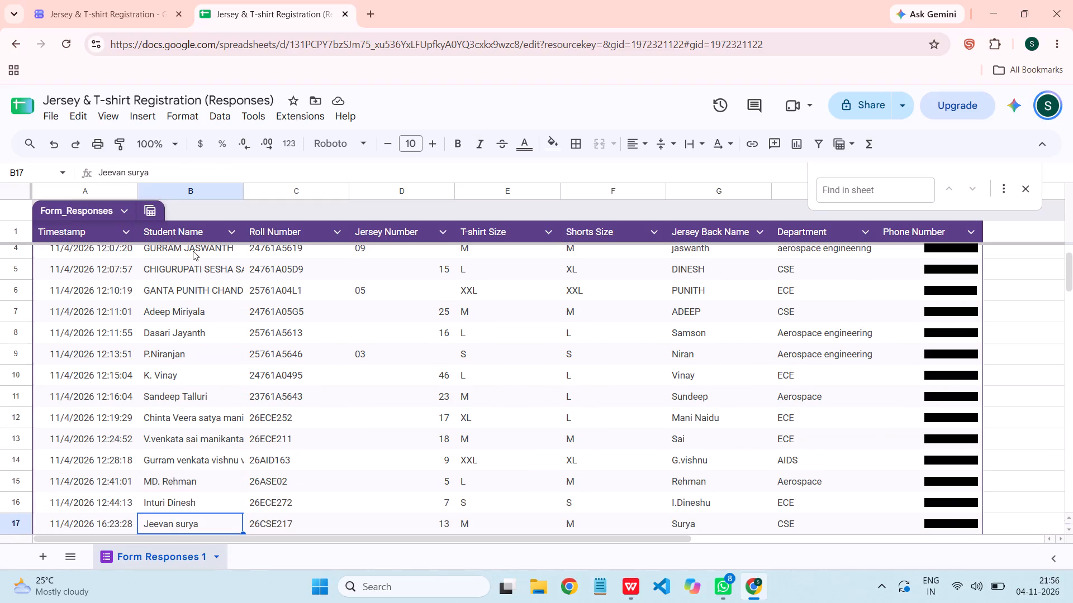
key("Down")
key("Down")
key("Down")
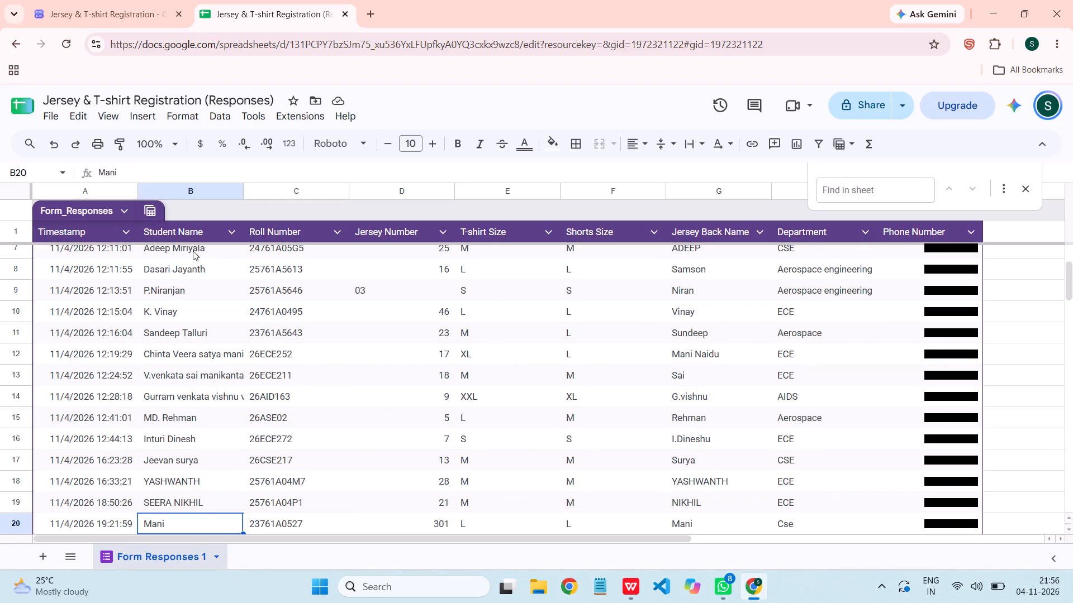
key("Down")
key("Down")
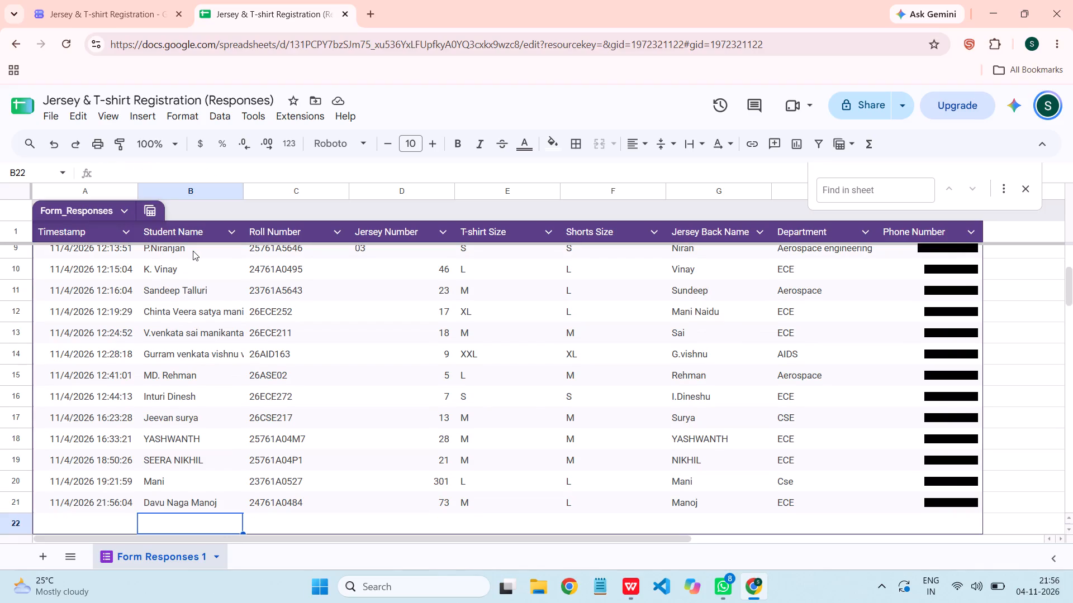
key("Up")
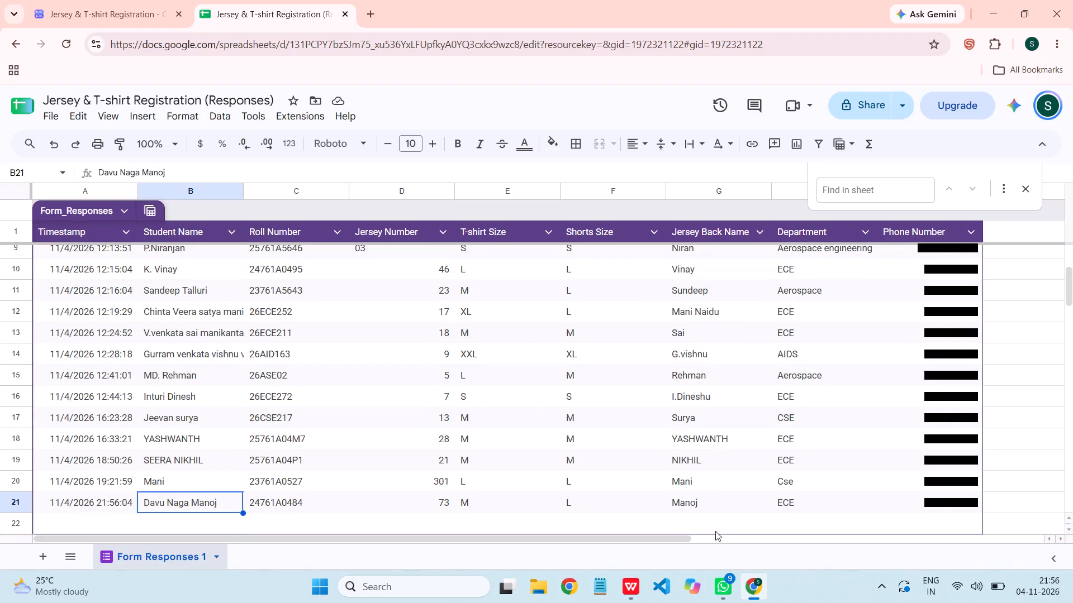
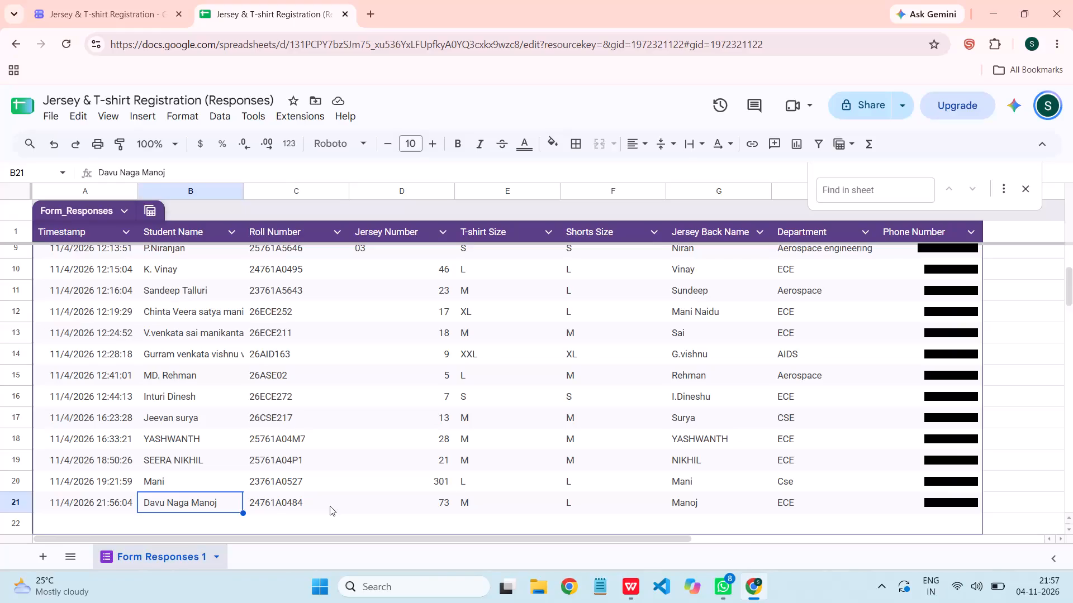
Examine the last response in row 21 field by field, from Student Name across to Phone Number and back.
key("Right")
key("Right")
key("Right")
key("Right")
key("Right")
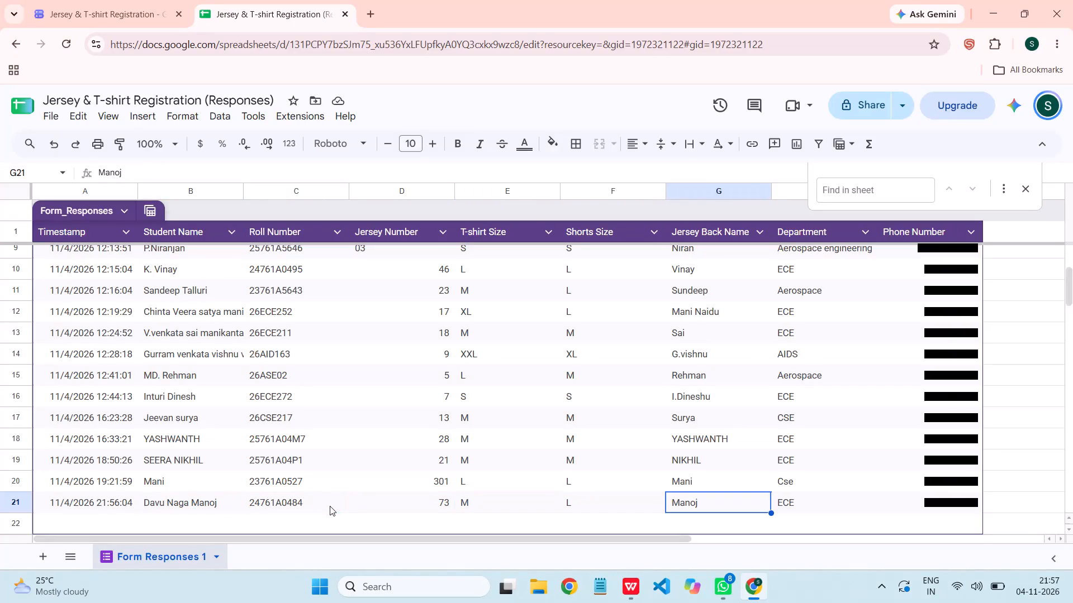
key("Right")
key("Right")
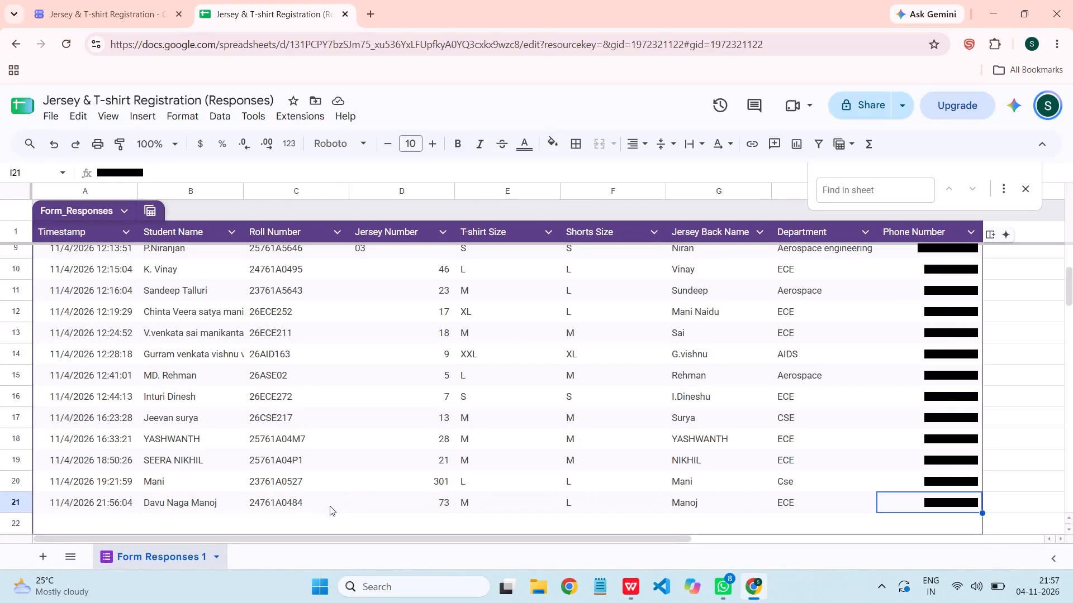
key("Left")
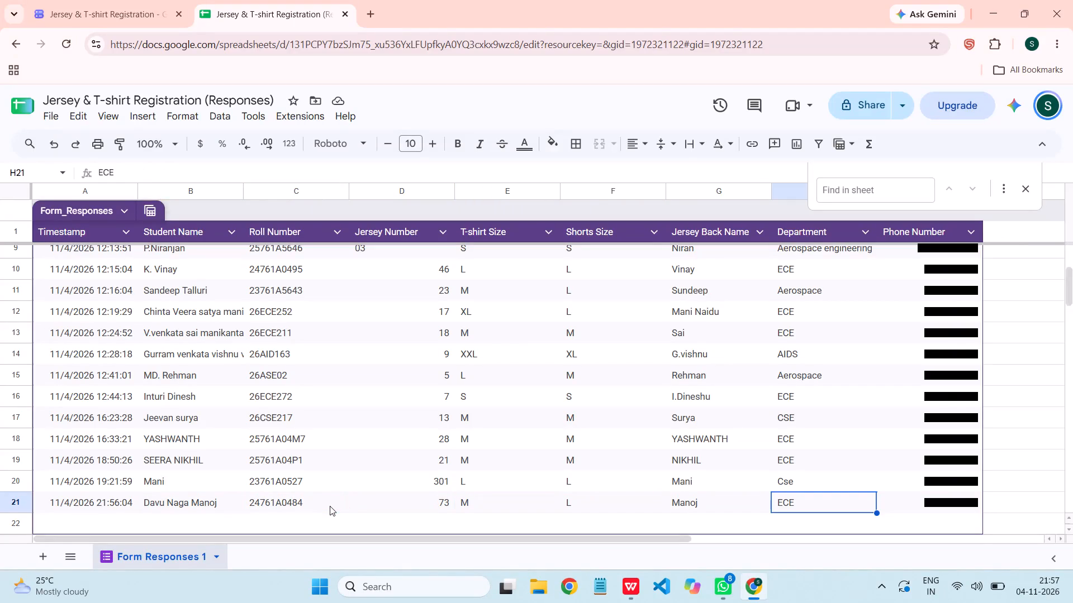
key("Left")
key("Left")
key("Left")
key("Left")
key("Left")
key("Left")
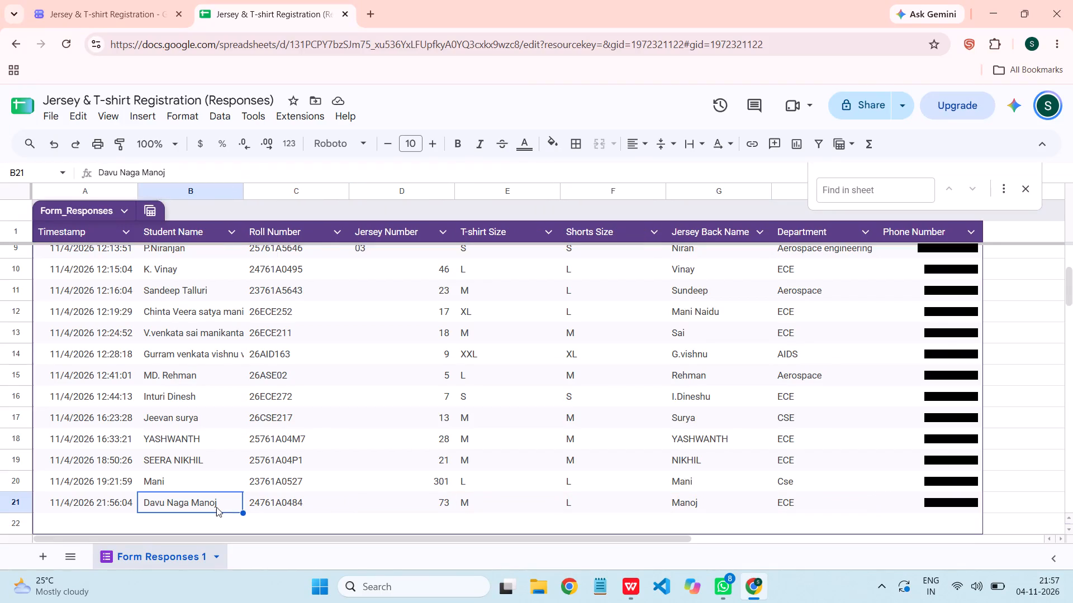
Look over the recorded responses again, from the last row back up to the earliest entries.
scroll(216, 507, "up", 5)
scroll(216, 507, "down", 3)
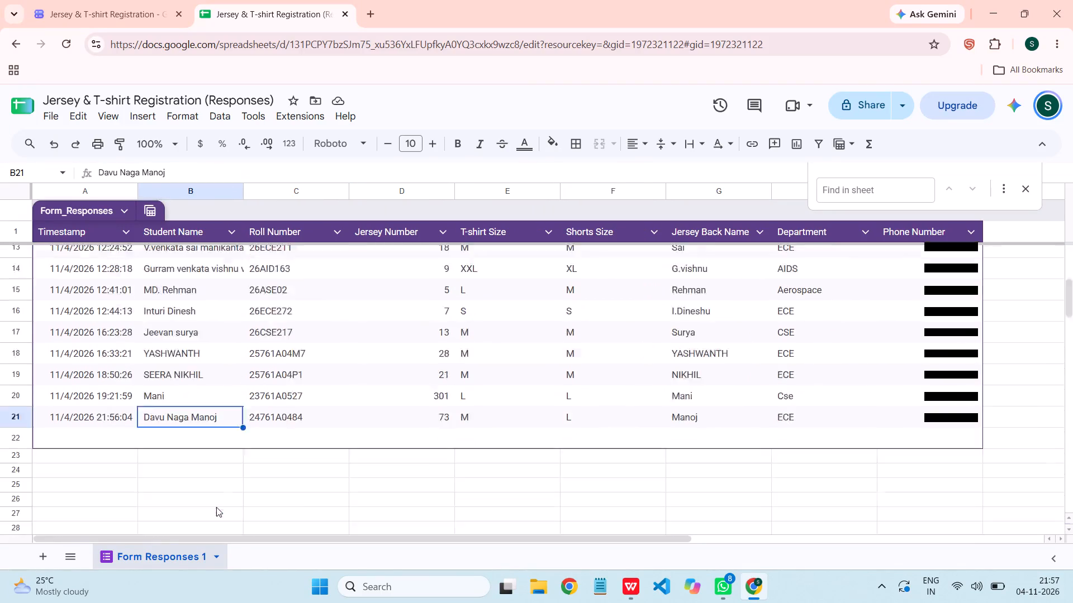
scroll(216, 507, "up", 2)
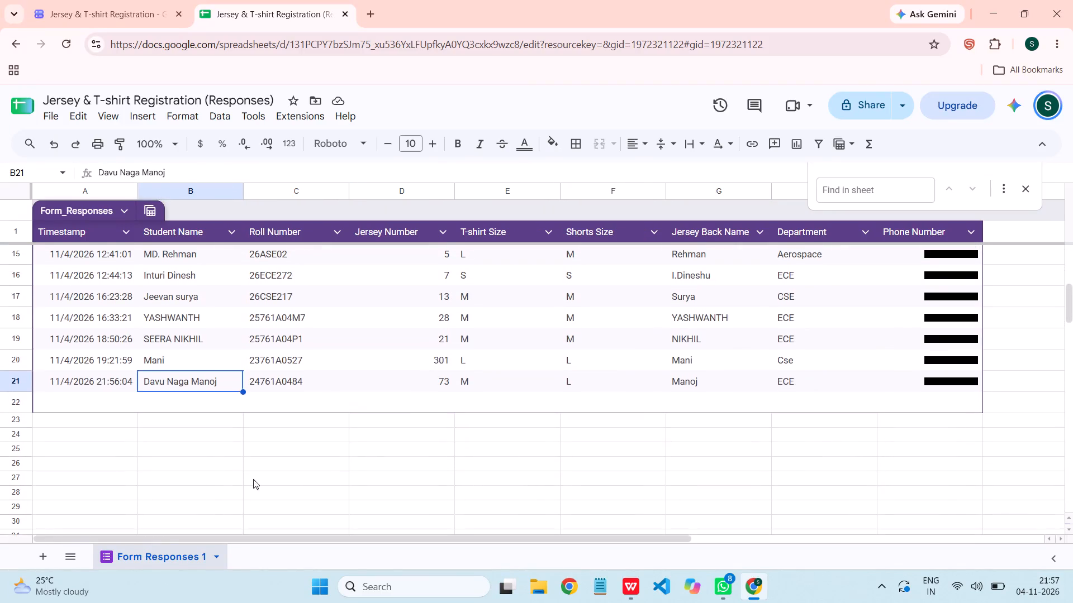
scroll(297, 474, "up", 3)
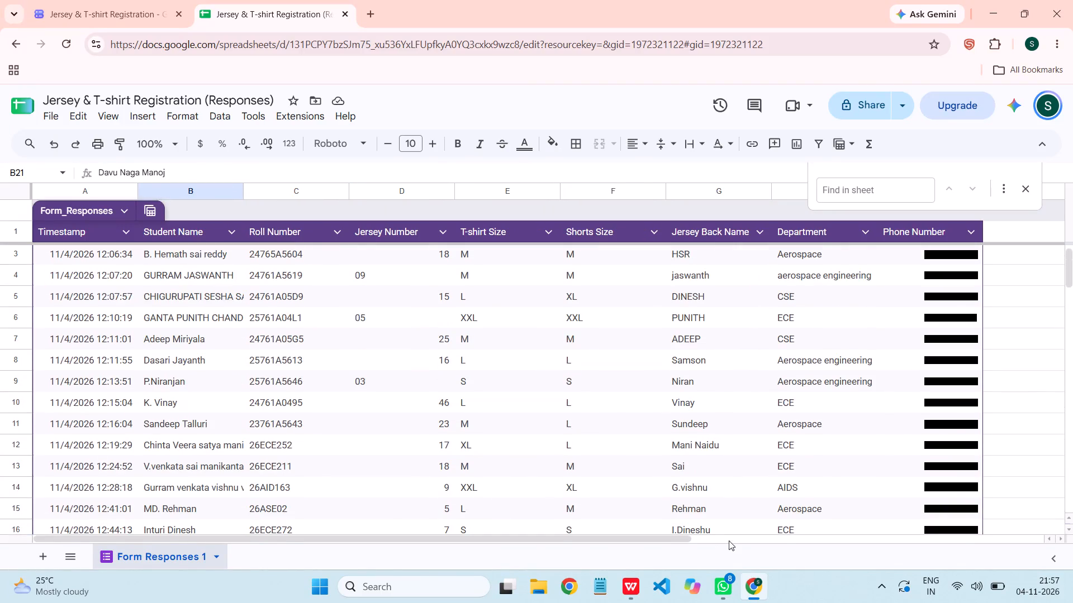
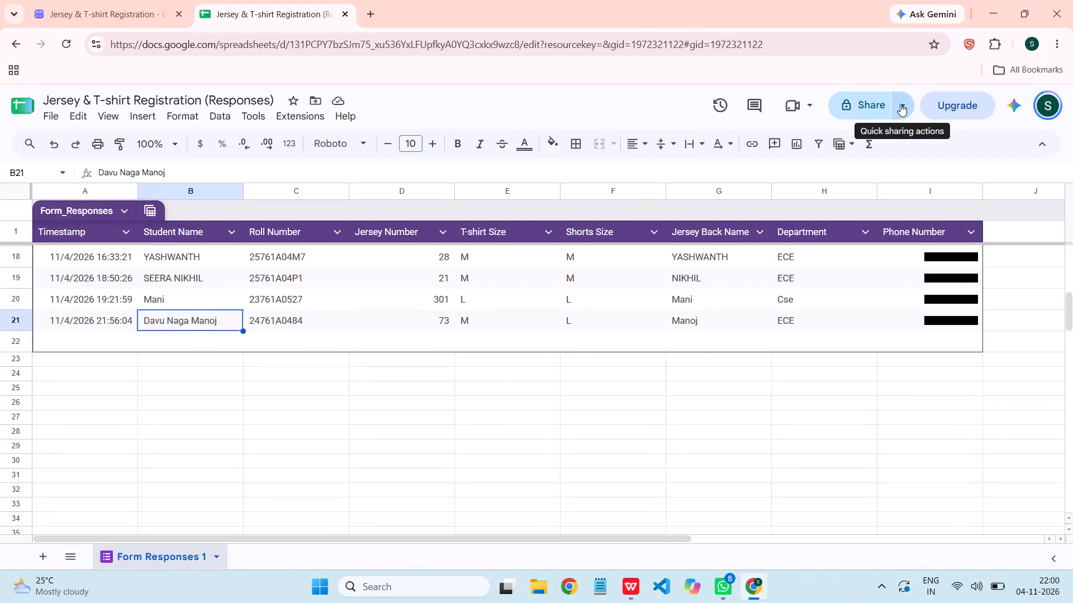
Open the sharing settings for the Jersey & T-shirt Registration responses spreadsheet and examine the people with access and the general access.
left_click(861, 99)
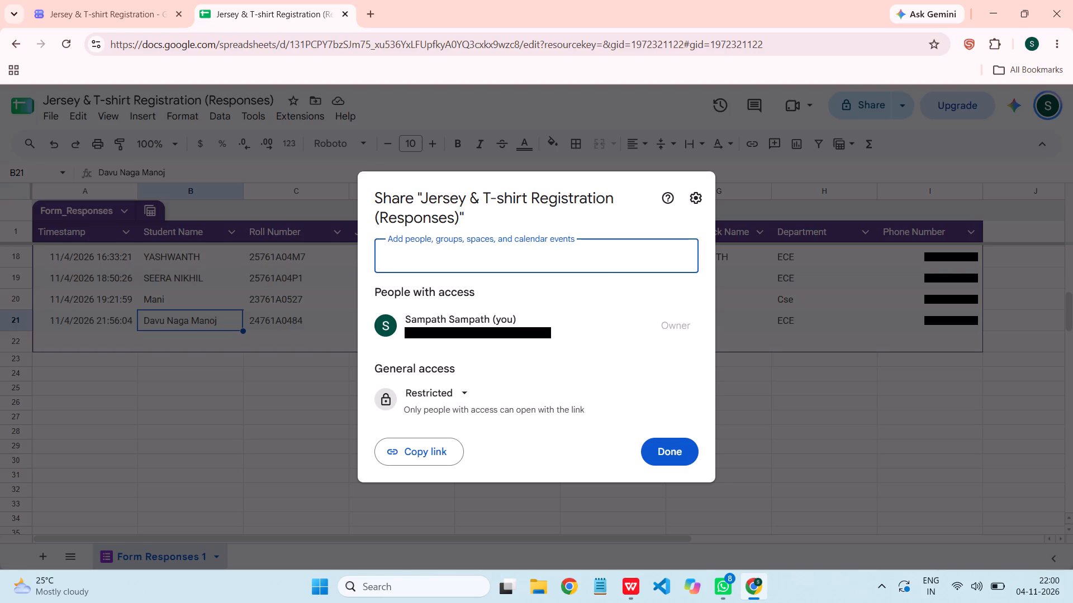
left_click(542, 343)
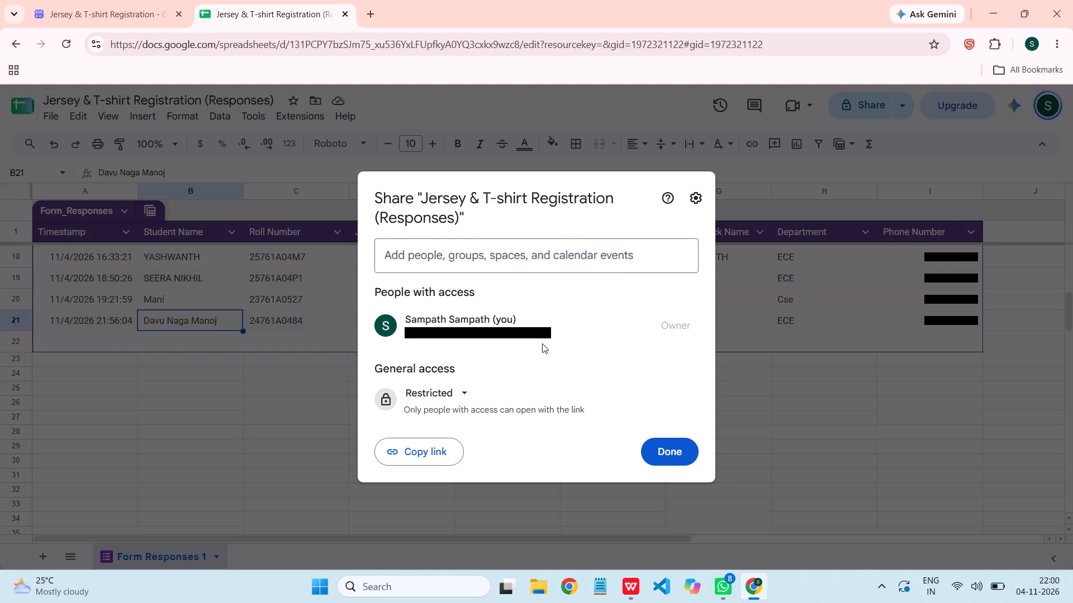
left_click(500, 322)
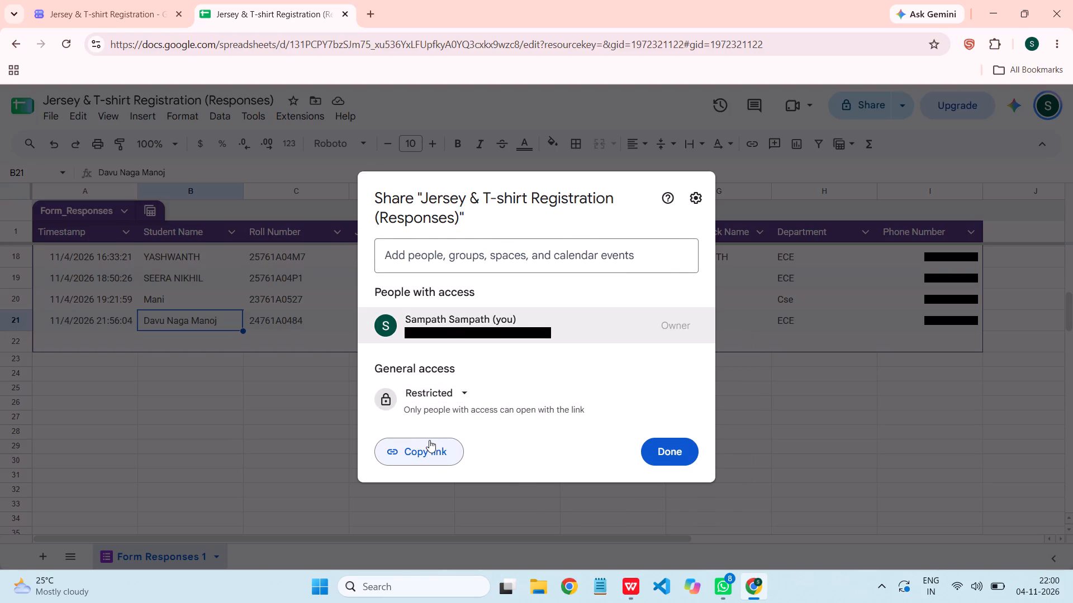
left_click(485, 328)
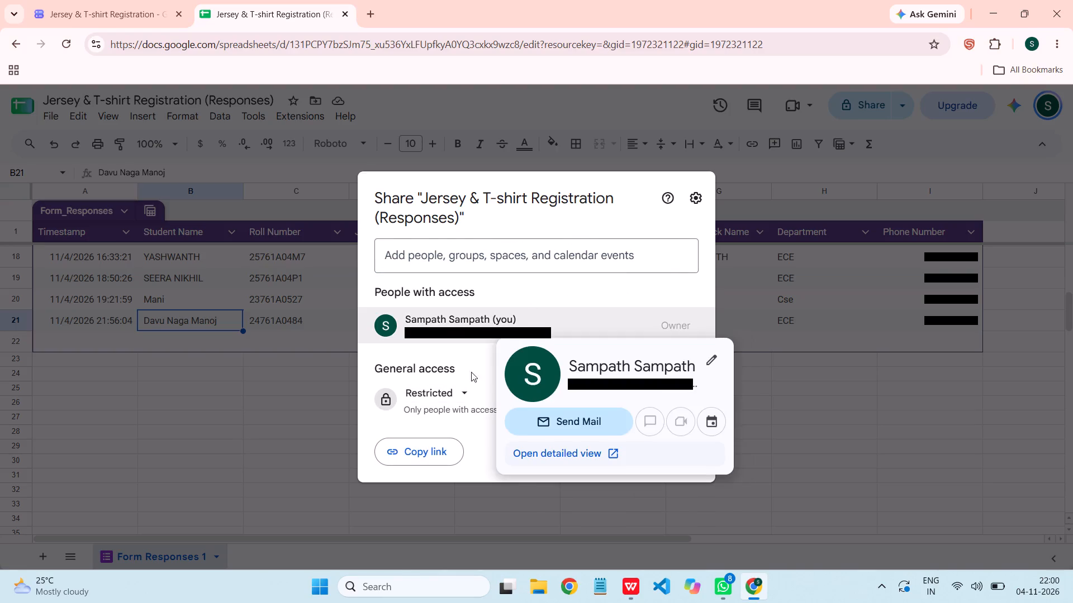
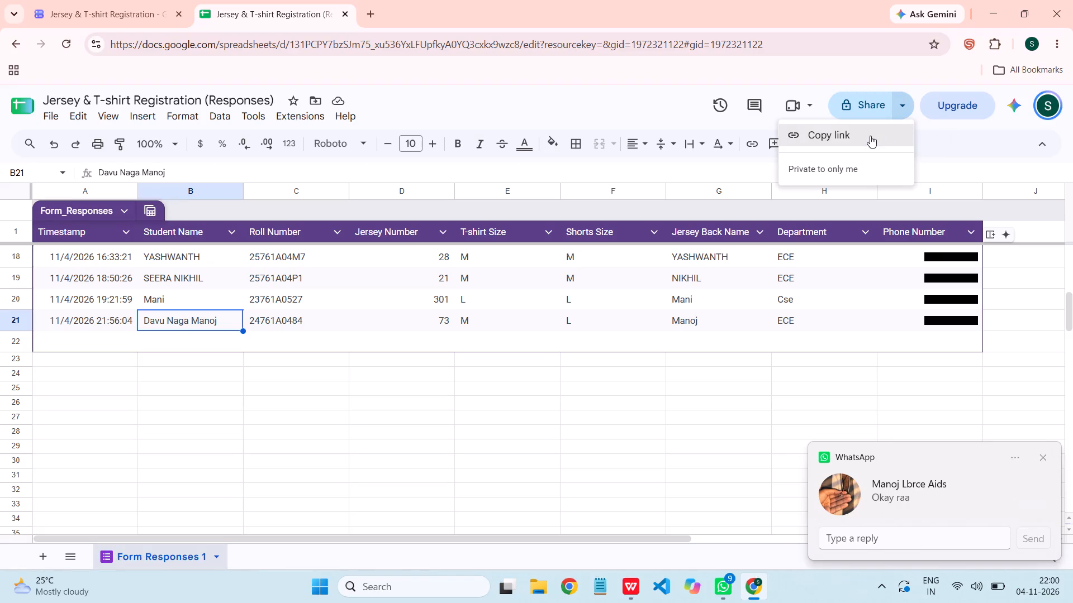
Copy the sharing link of the Jersey & T-shirt Registration (Responses) spreadsheet.
left_click(870, 136)
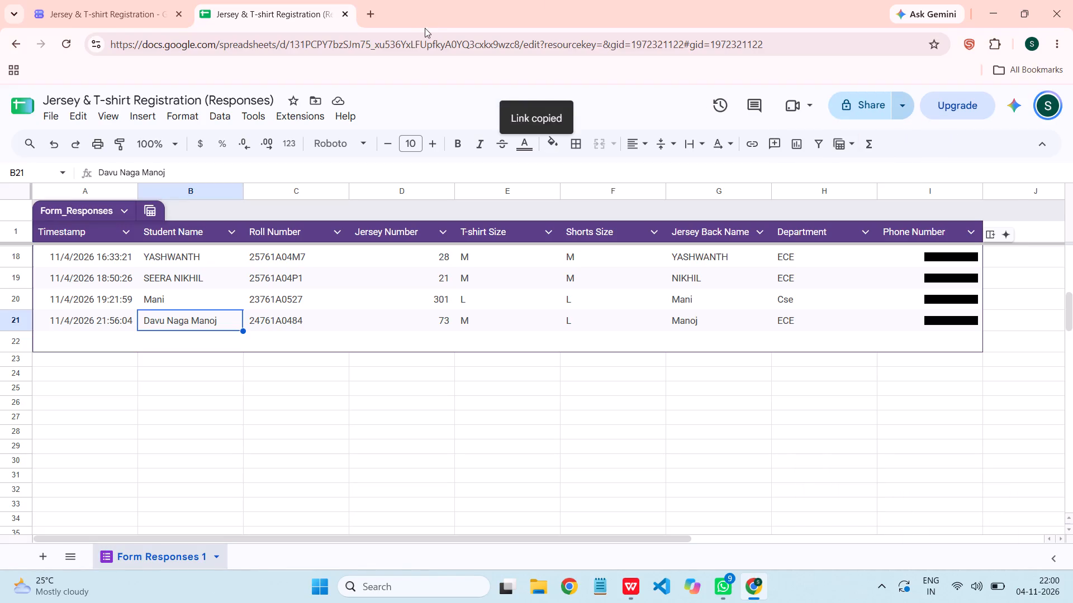
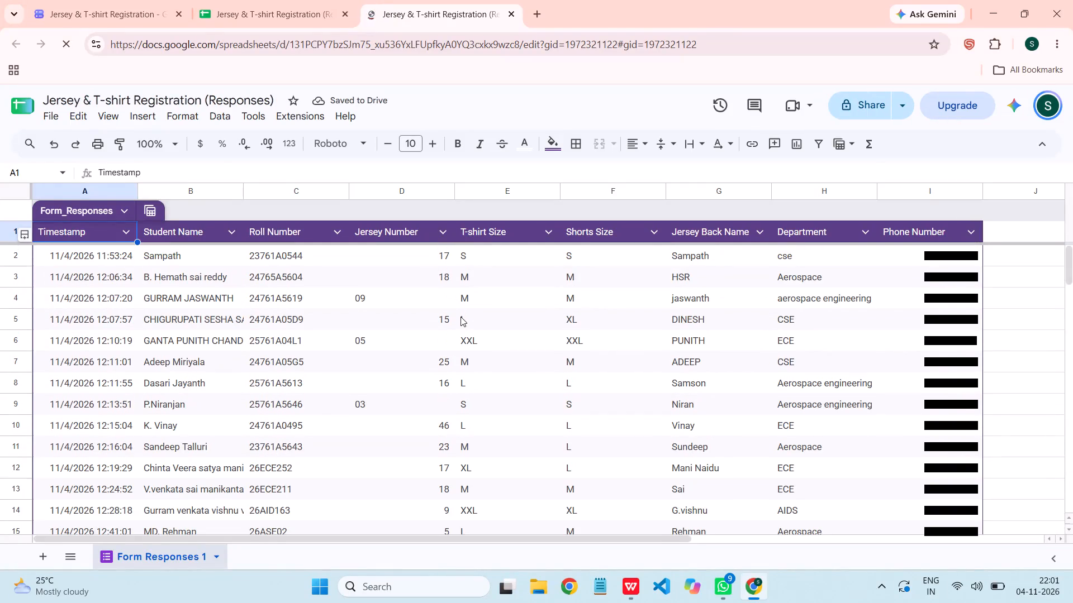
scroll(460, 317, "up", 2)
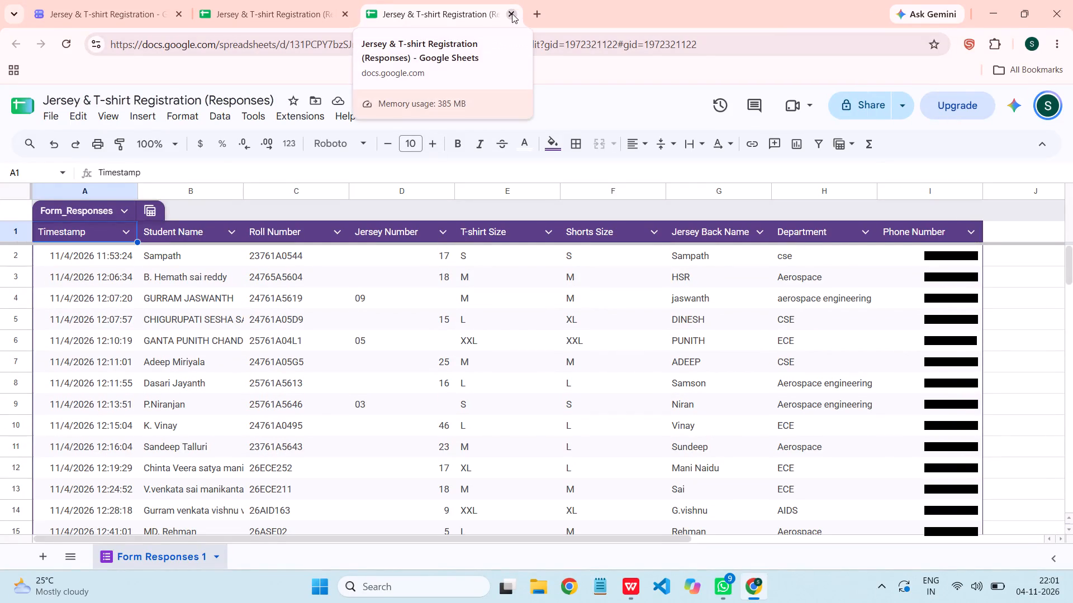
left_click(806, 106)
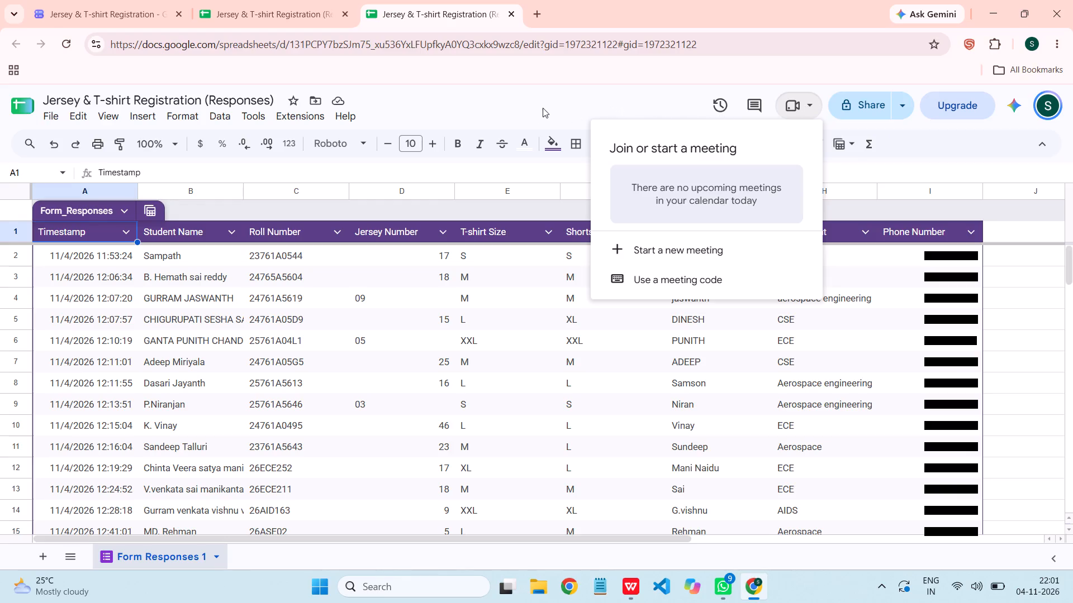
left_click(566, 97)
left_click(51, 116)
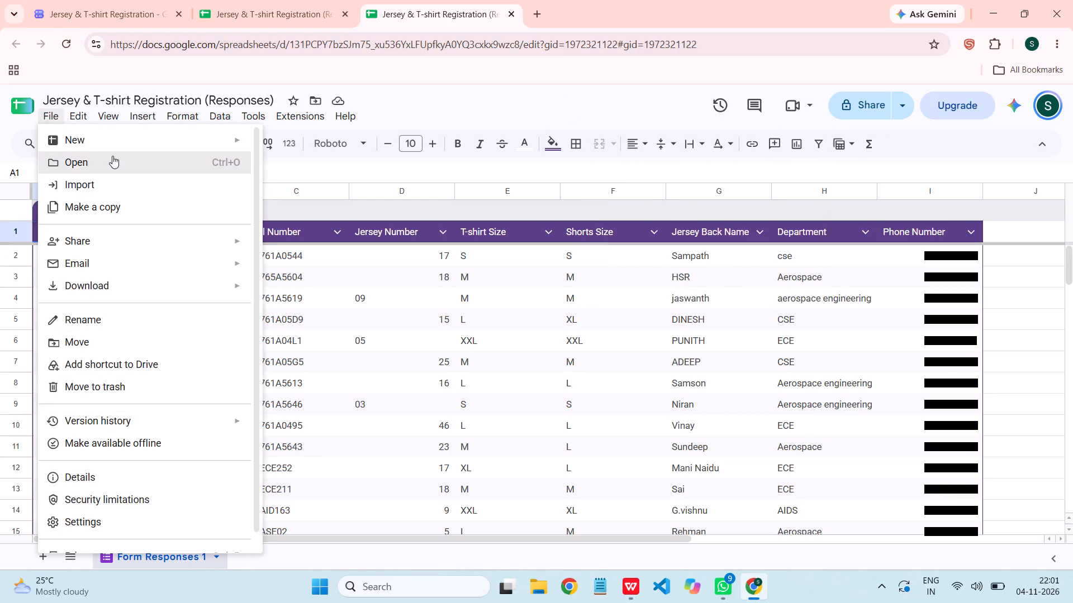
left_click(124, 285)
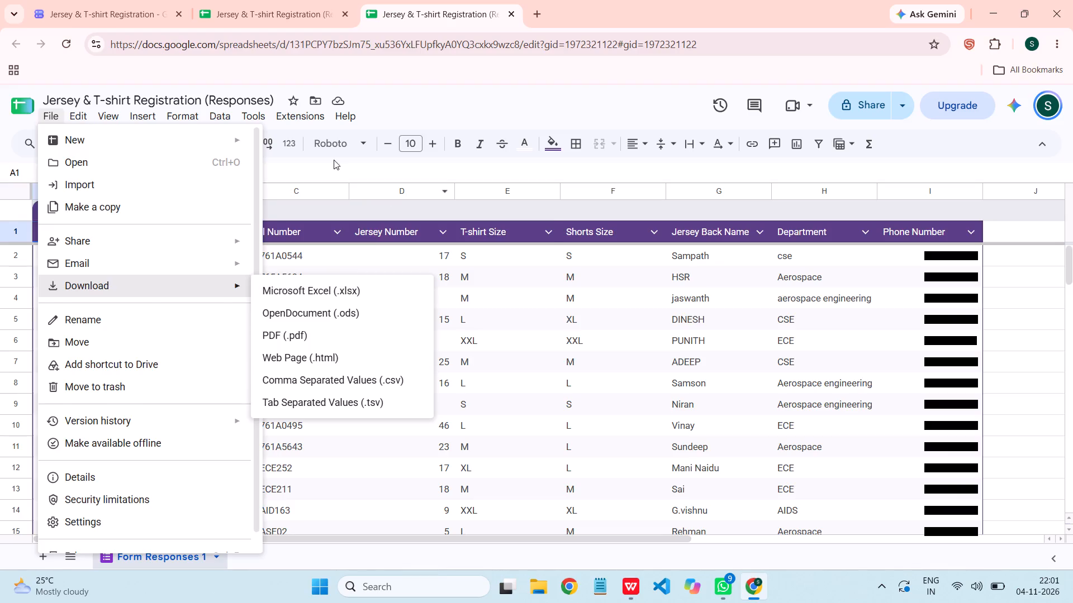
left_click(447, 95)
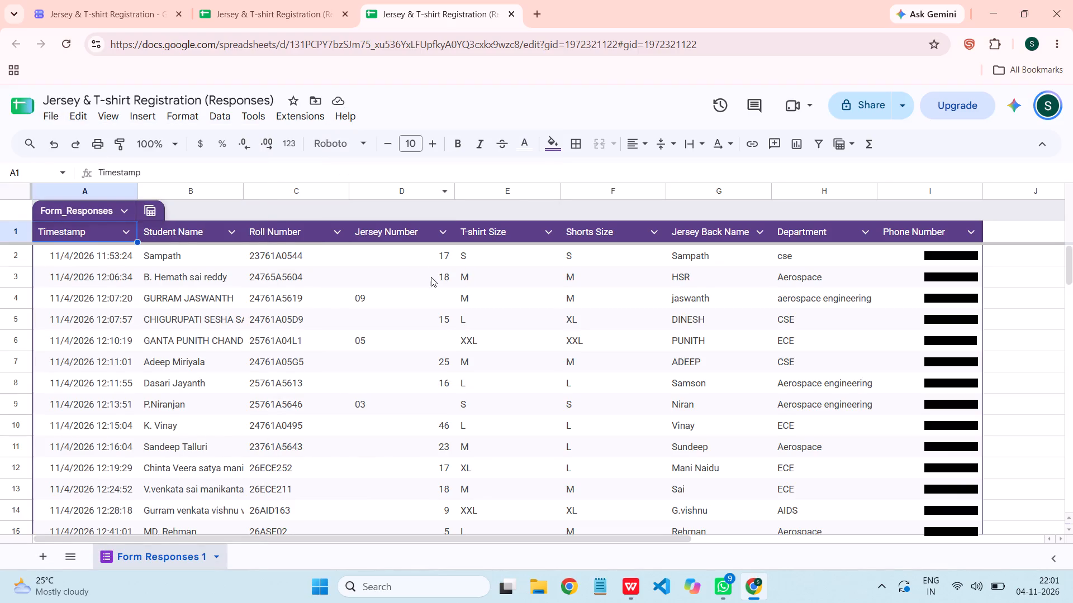
Reload the responses spreadsheet and look through the recorded rows again down to the last entry.
scroll(431, 277, "down", 3)
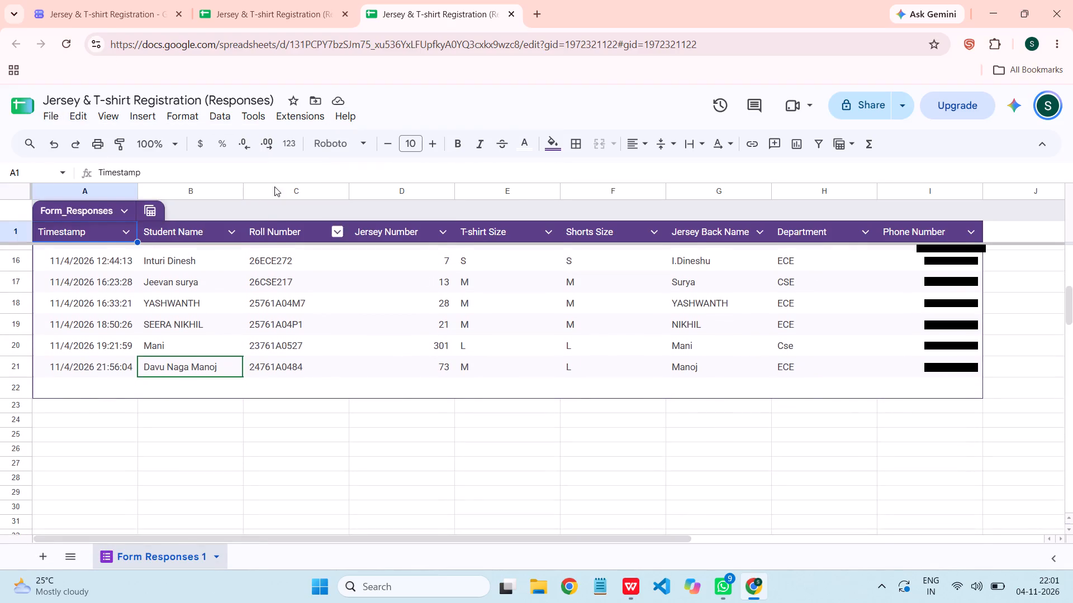
triple_click(64, 43)
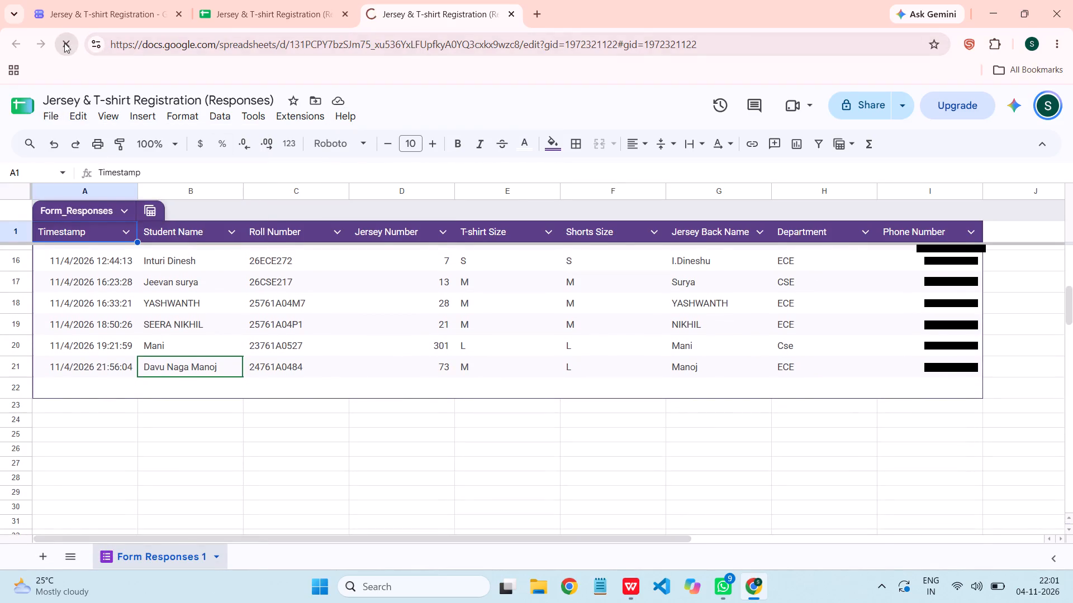
scroll(349, 312, "down", 2)
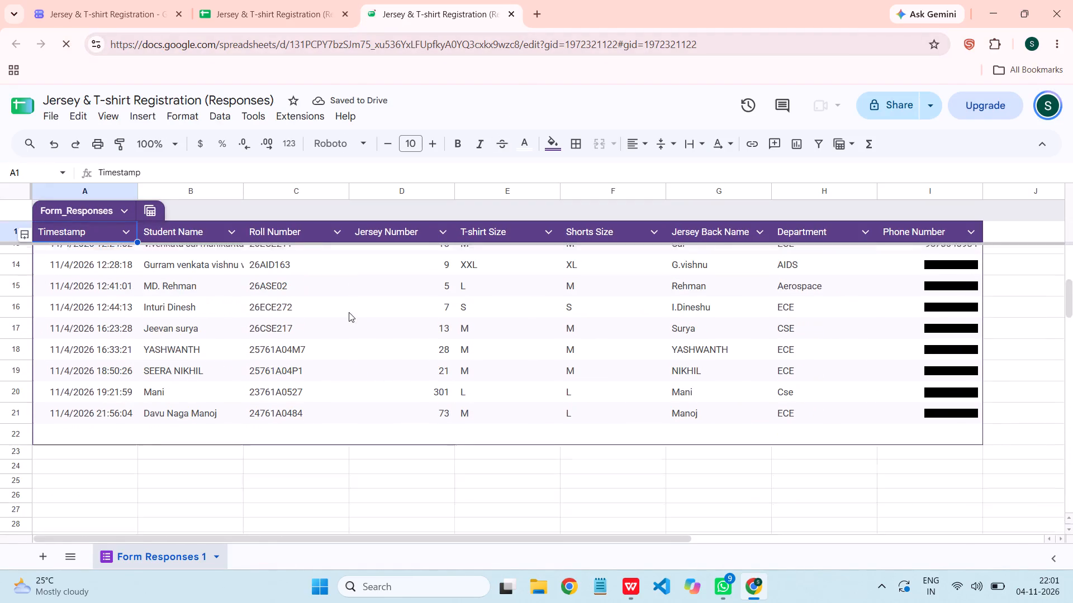
scroll(349, 312, "down", 1)
scroll(349, 312, "up", 6)
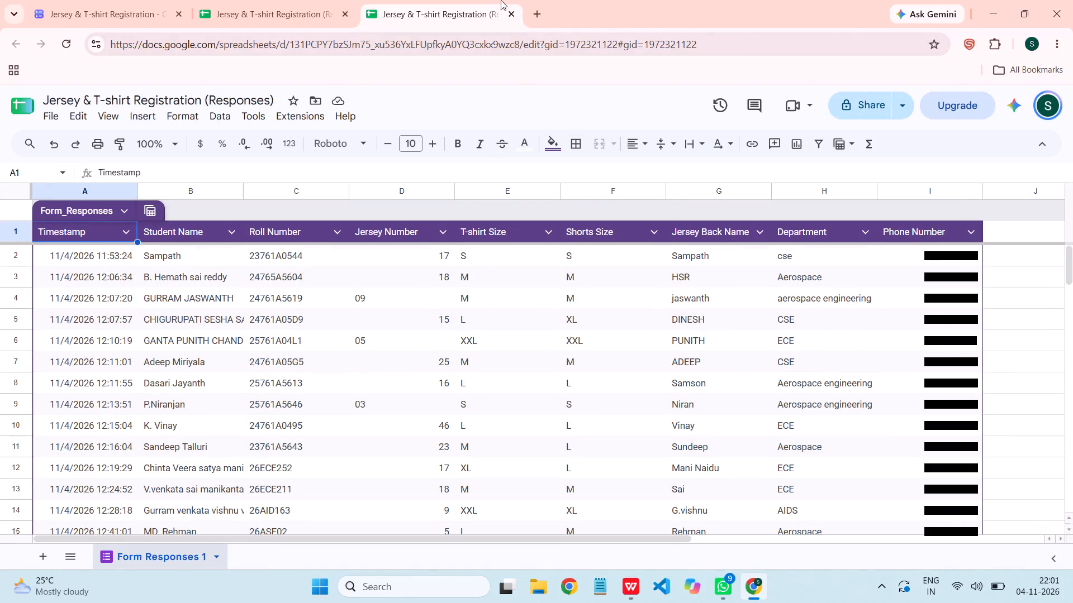
Close both open copies of the Jersey & T-shirt Registration responses spreadsheet, going back to the form's responses.
left_click(346, 16)
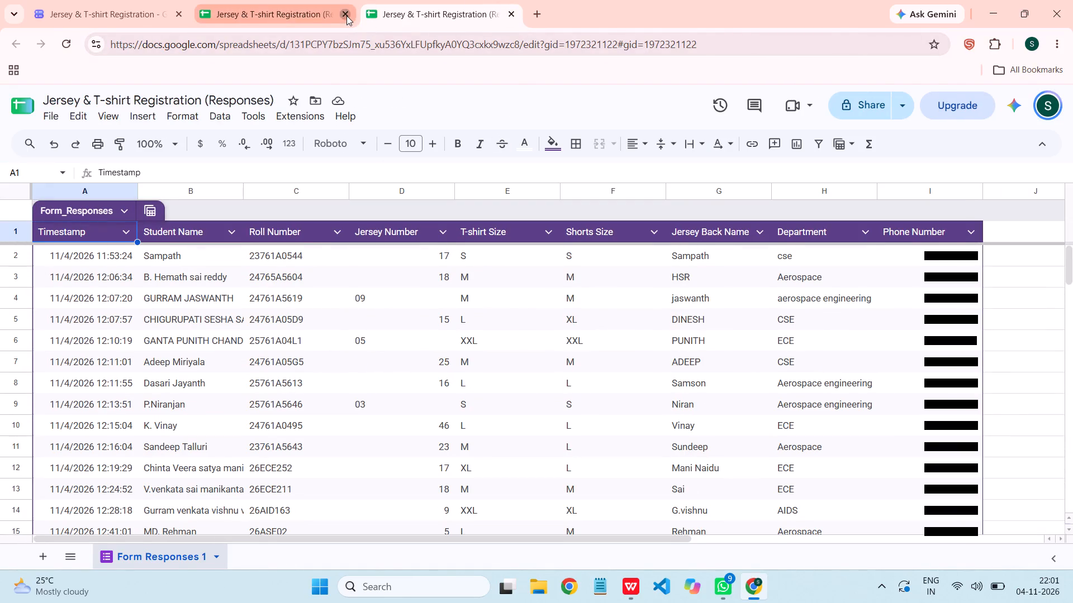
left_click(346, 16)
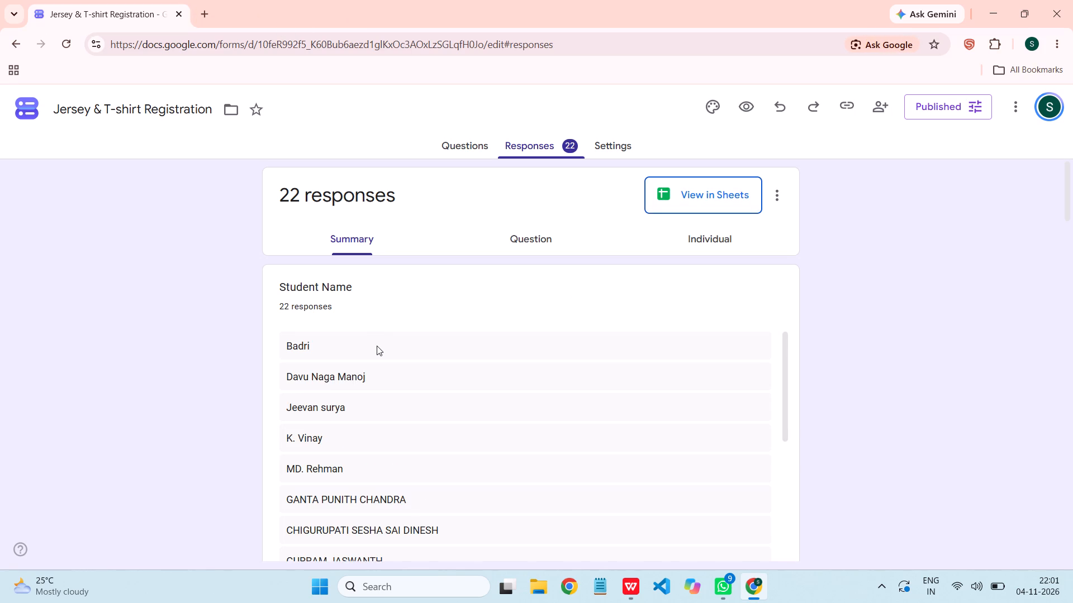
Examine the Student Name and Roll Number answers in the response summary and check the options available for the responses.
scroll(377, 346, "down", 10)
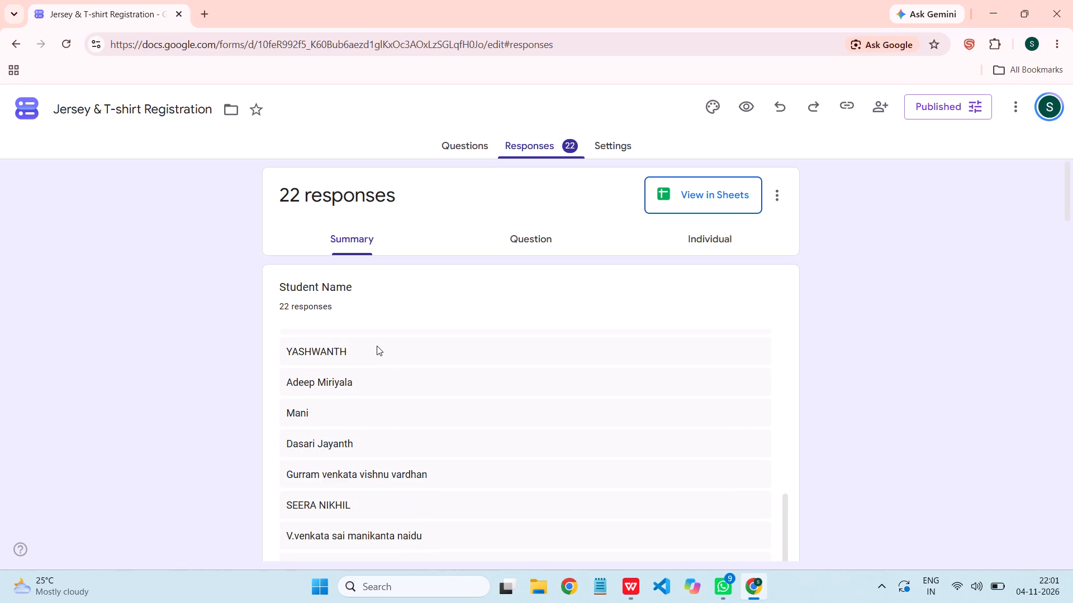
scroll(377, 346, "down", 2)
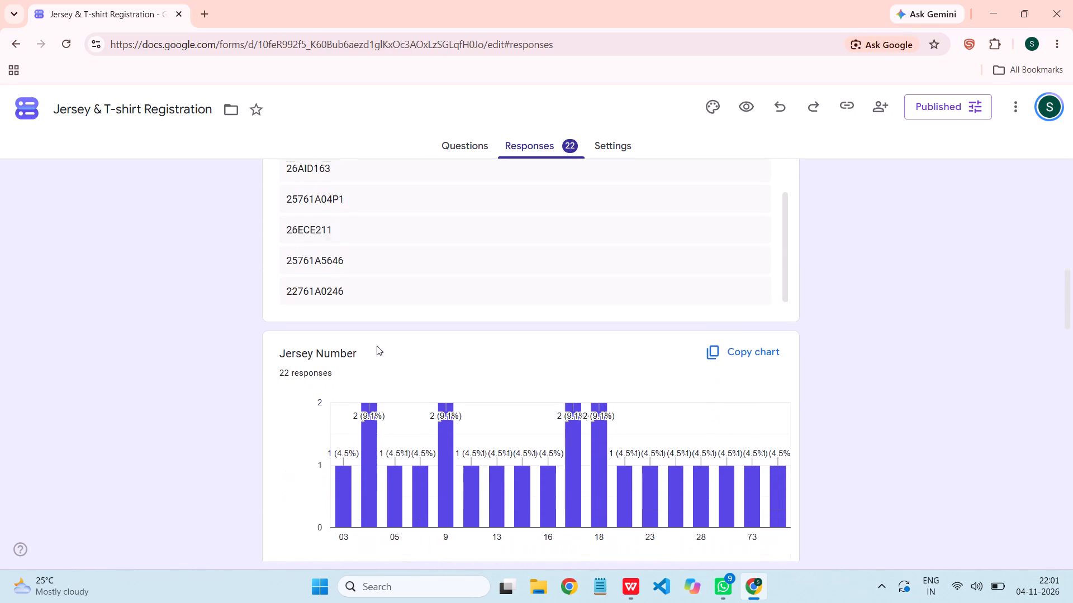
scroll(377, 346, "up", 5)
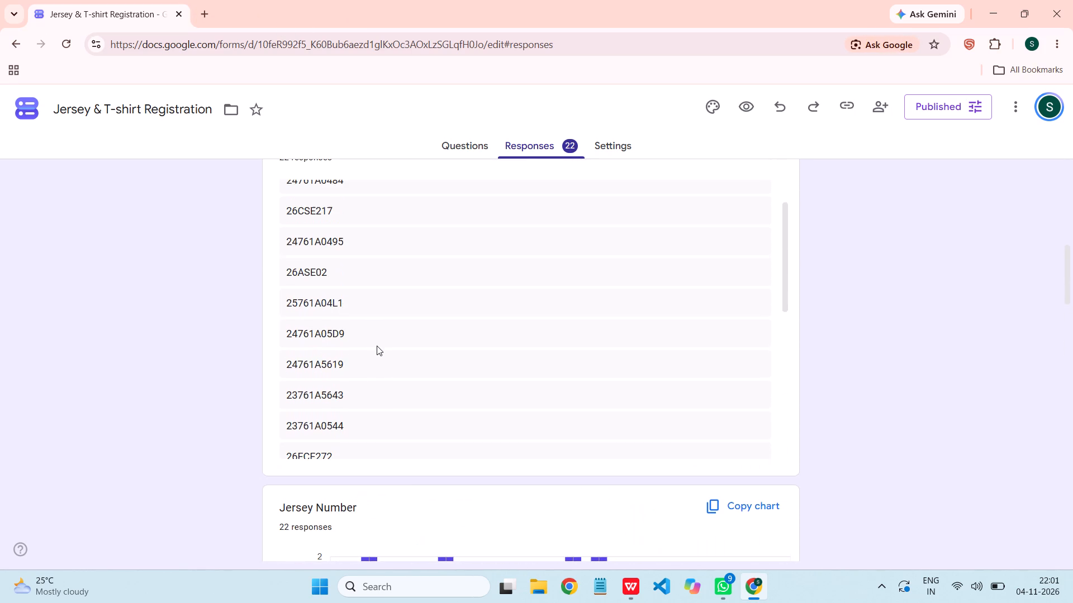
scroll(377, 346, "up", 1)
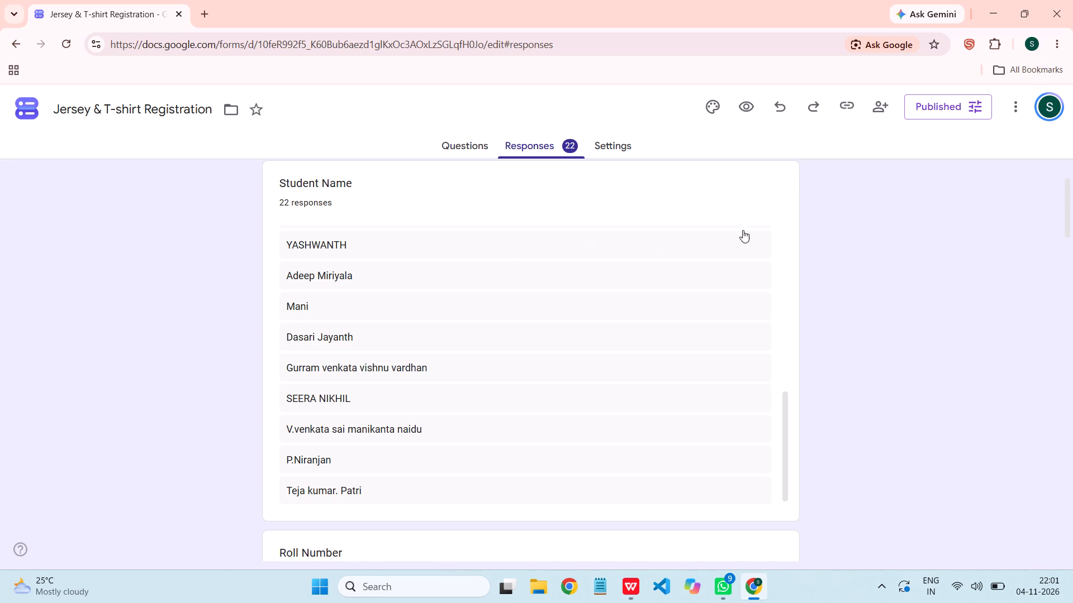
left_click(778, 194)
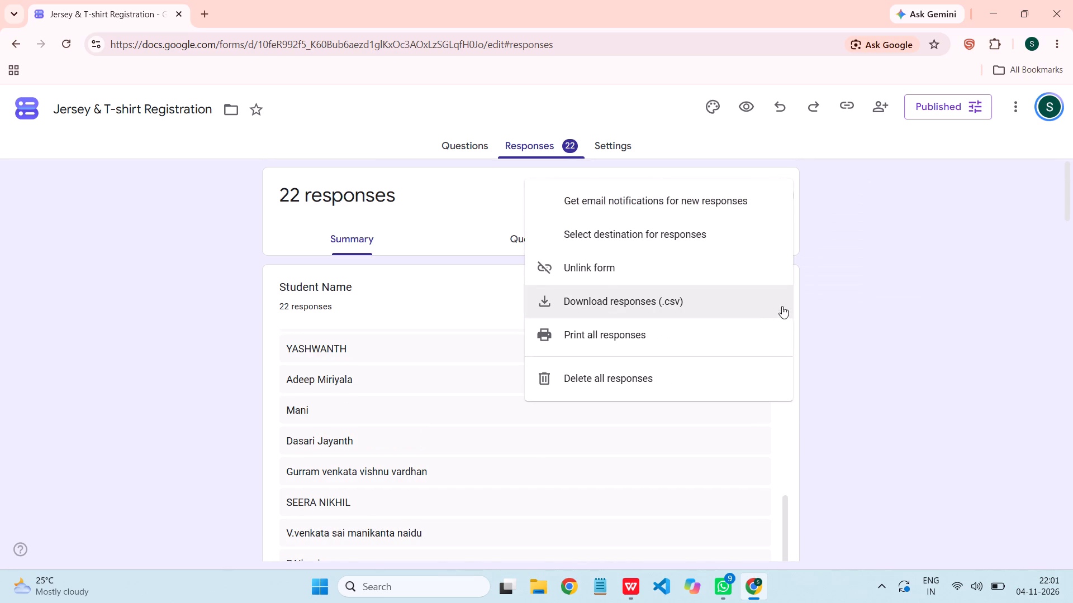
left_click(906, 285)
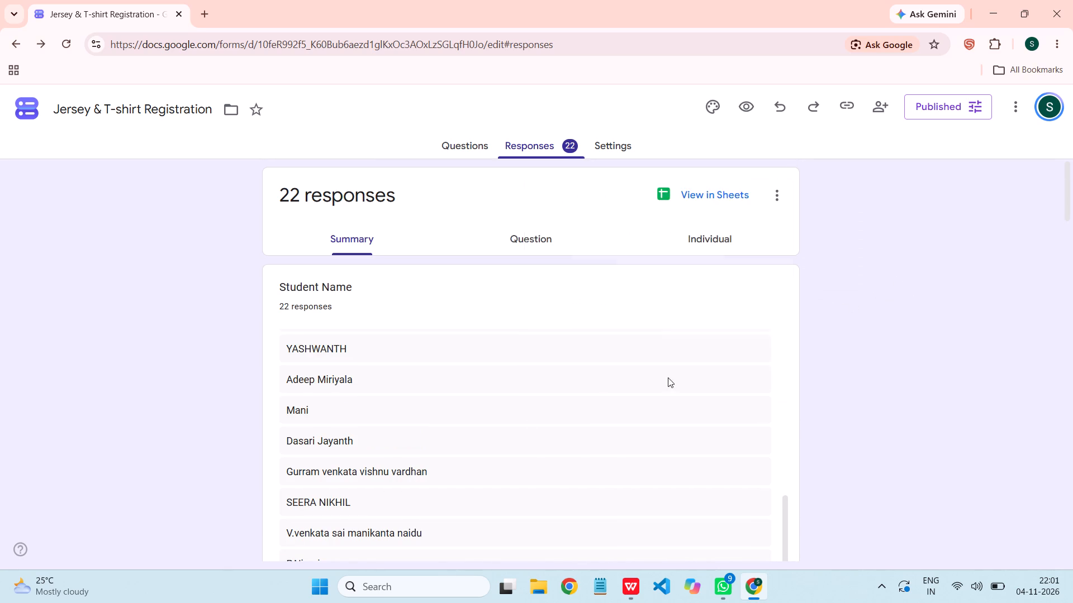
Look through the whole response summary, from Student Name through the jersey details and sizes to Phone Number.
scroll(427, 496, "down", 3)
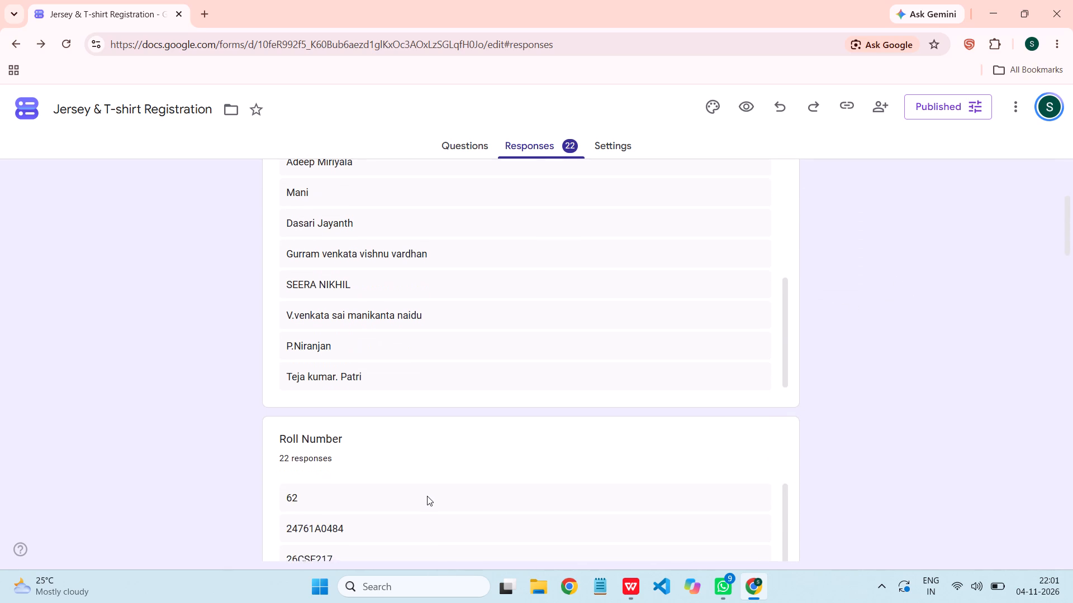
scroll(427, 496, "down", 1)
scroll(451, 351, "down", 1)
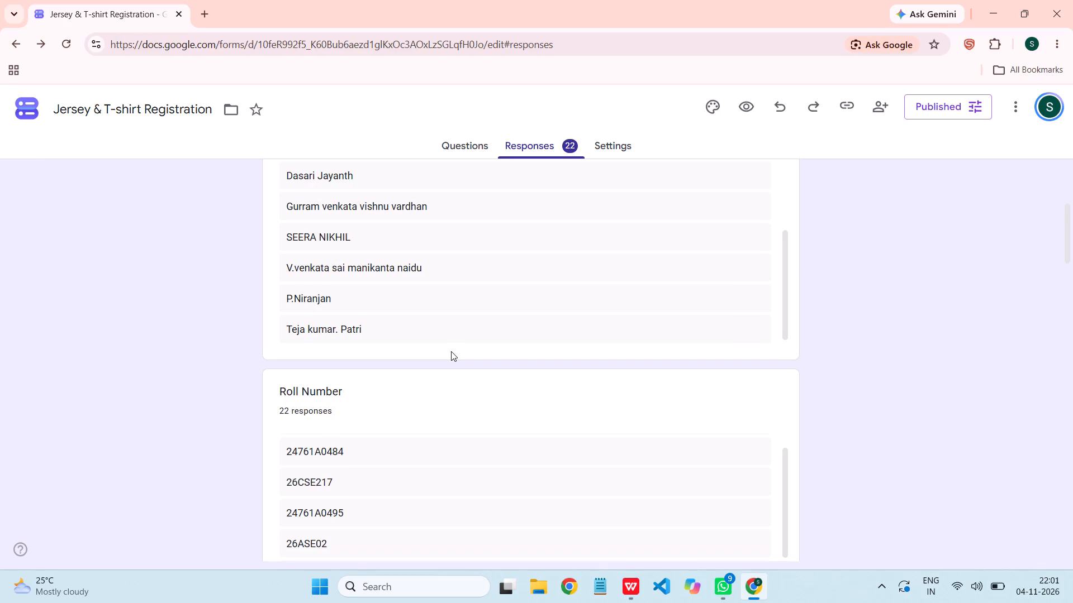
scroll(421, 451, "down", 3)
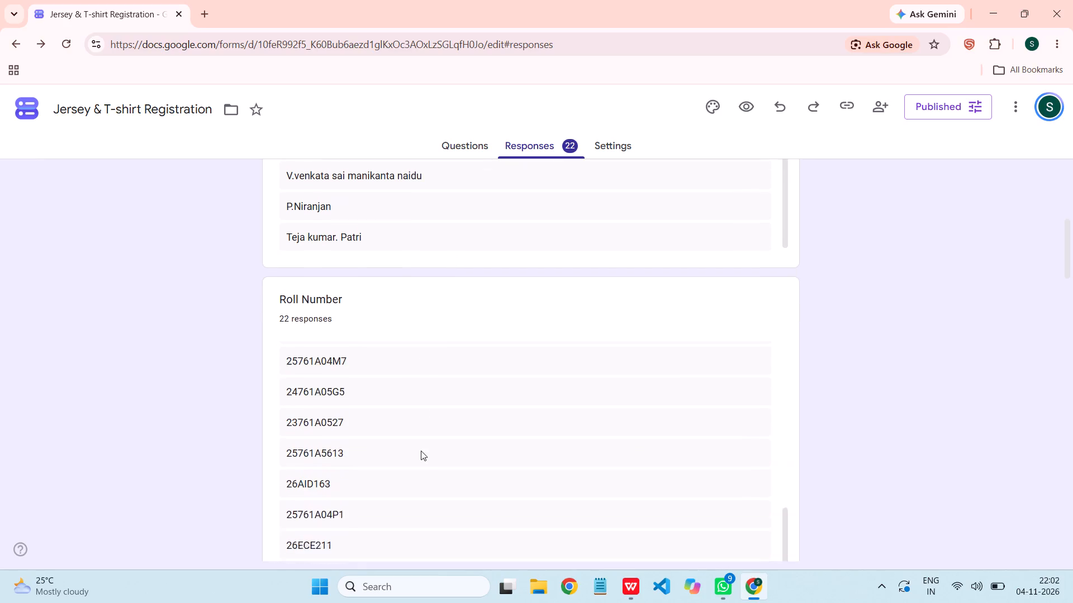
scroll(421, 451, "down", 5)
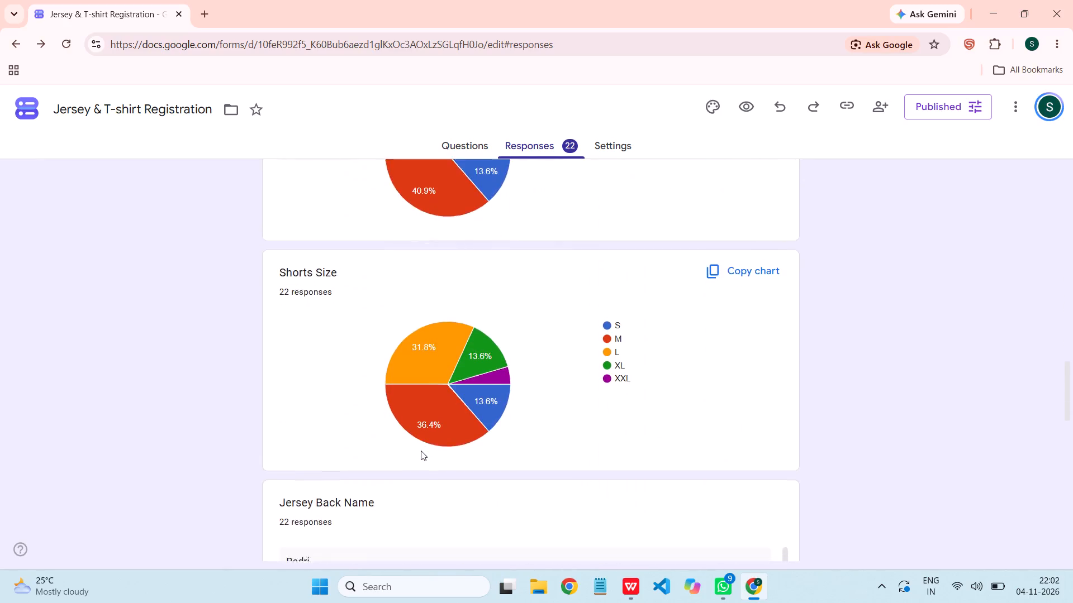
scroll(421, 451, "down", 4)
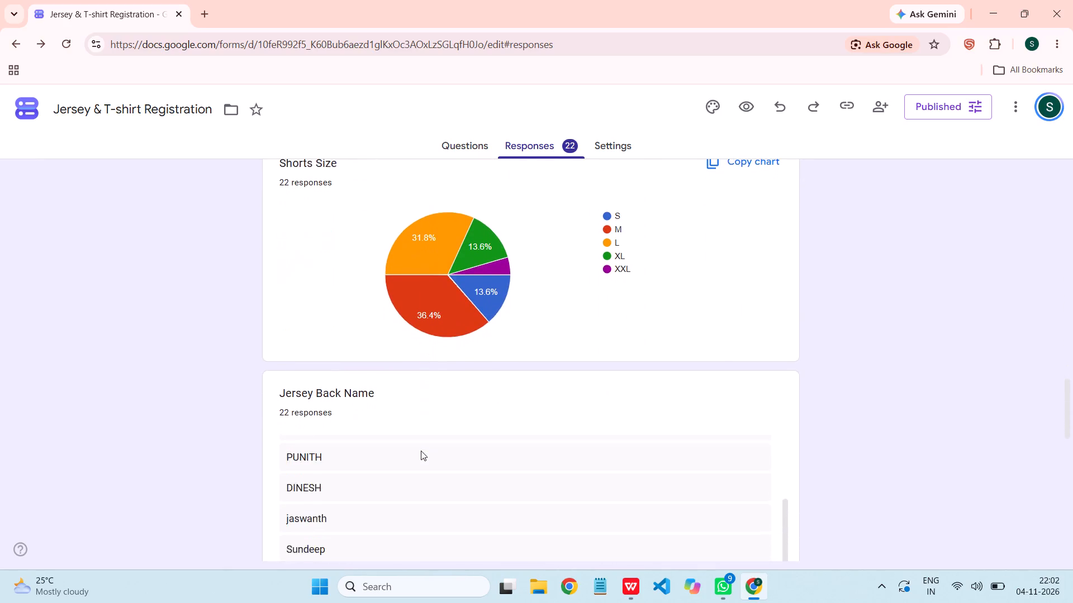
scroll(421, 451, "down", 5)
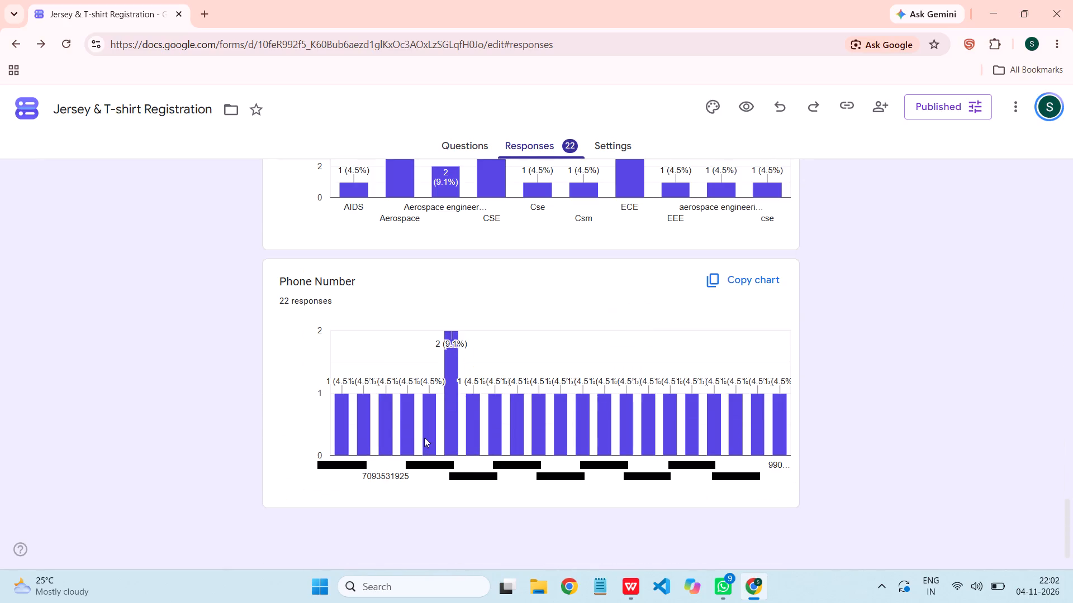
scroll(722, 356, "up", 11)
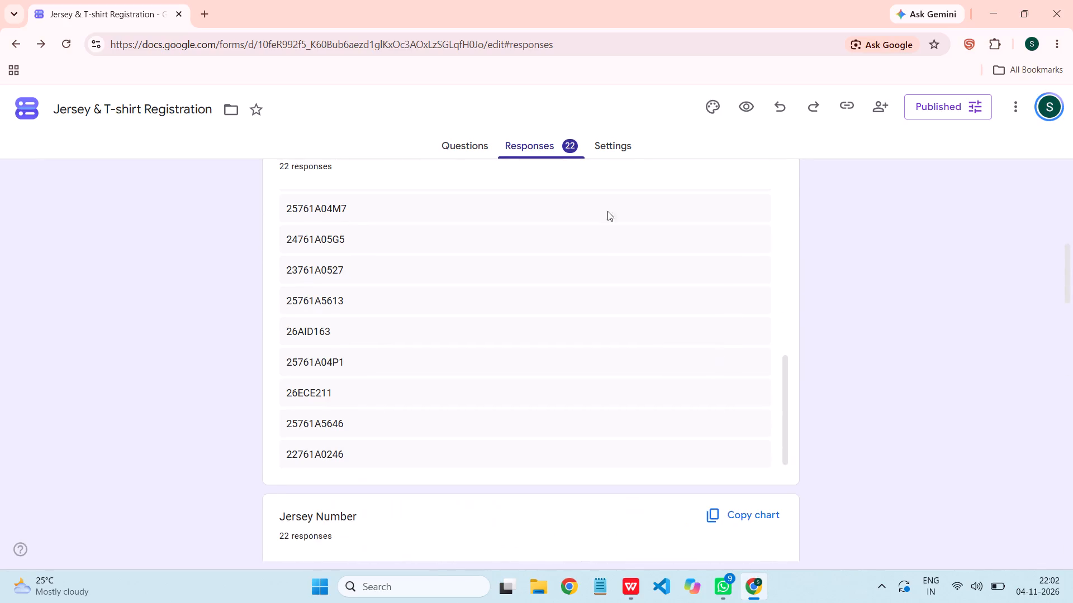
Look over the form's settings, including the response, presentation and default sections.
left_click(617, 146)
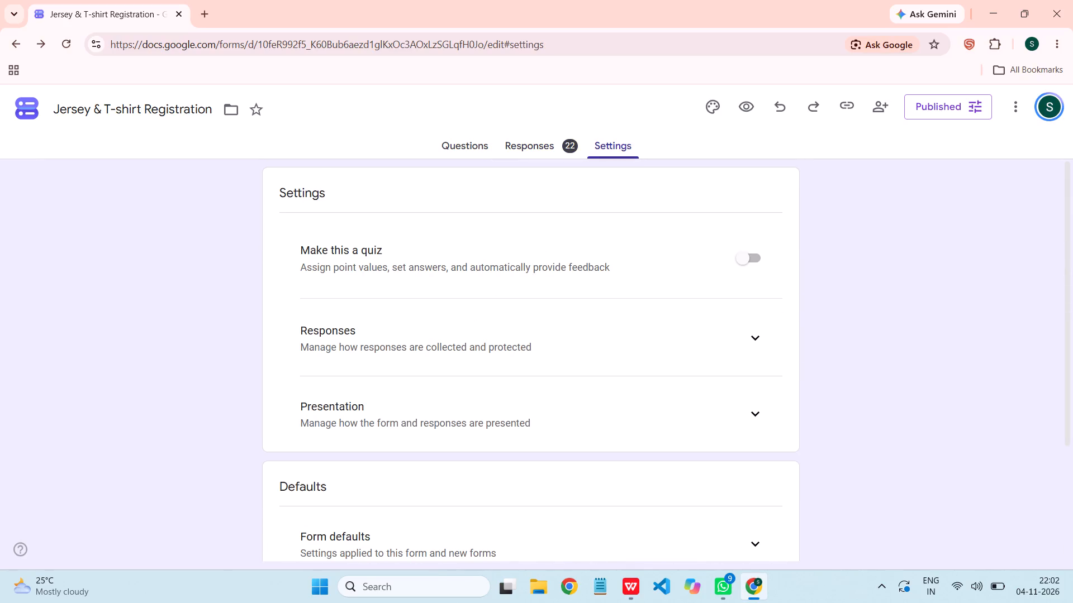
scroll(449, 351, "down", 5)
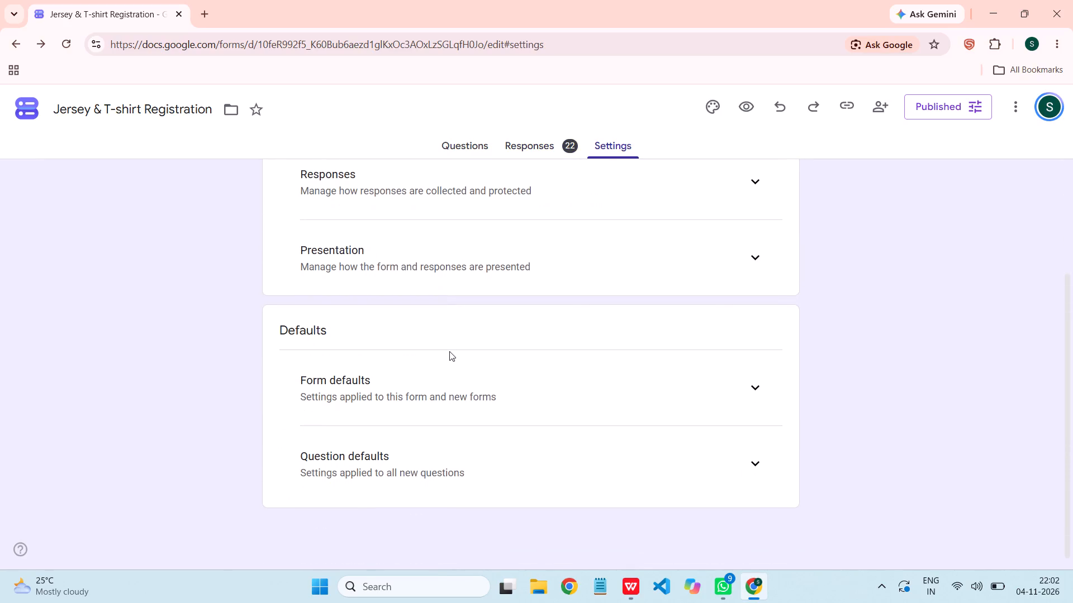
scroll(626, 284, "up", 9)
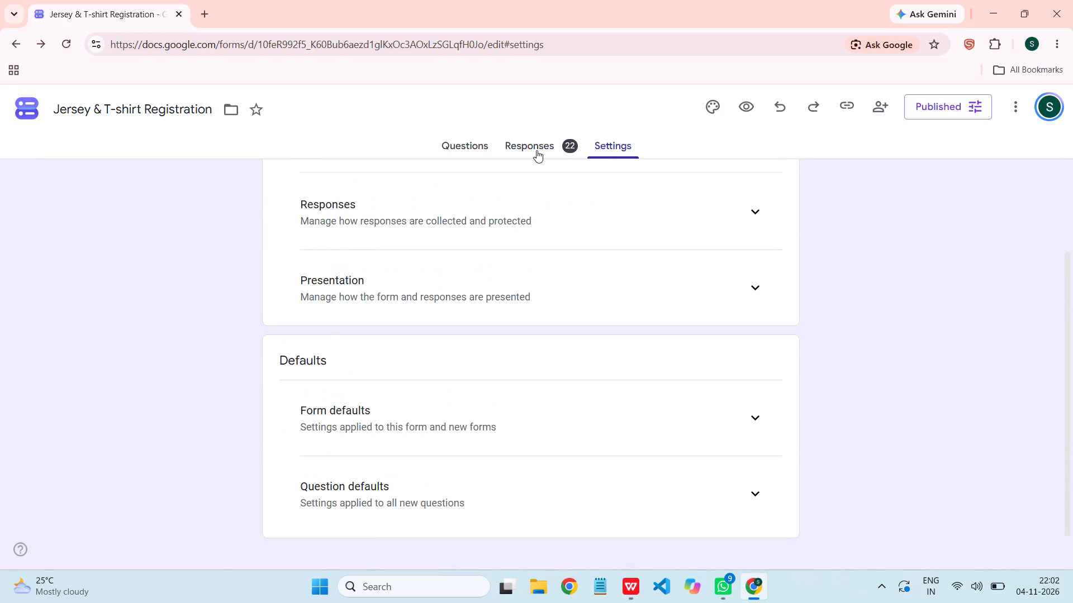
Return to the form's response summary and read through the full Student Name list.
left_click(536, 150)
scroll(403, 399, "right", 1)
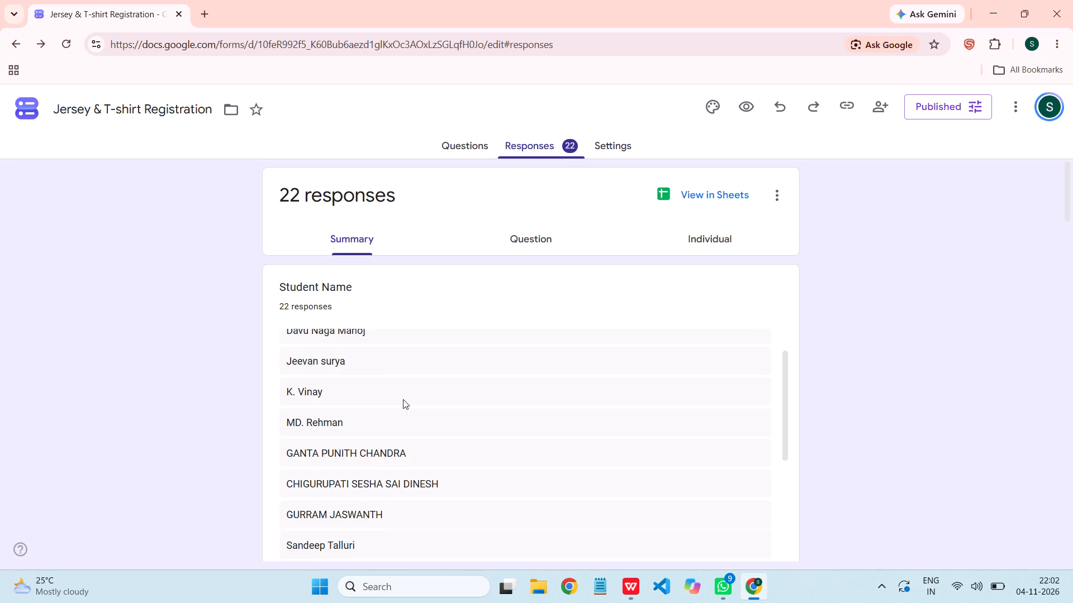
scroll(403, 399, "right", 1)
scroll(403, 399, "down", 2)
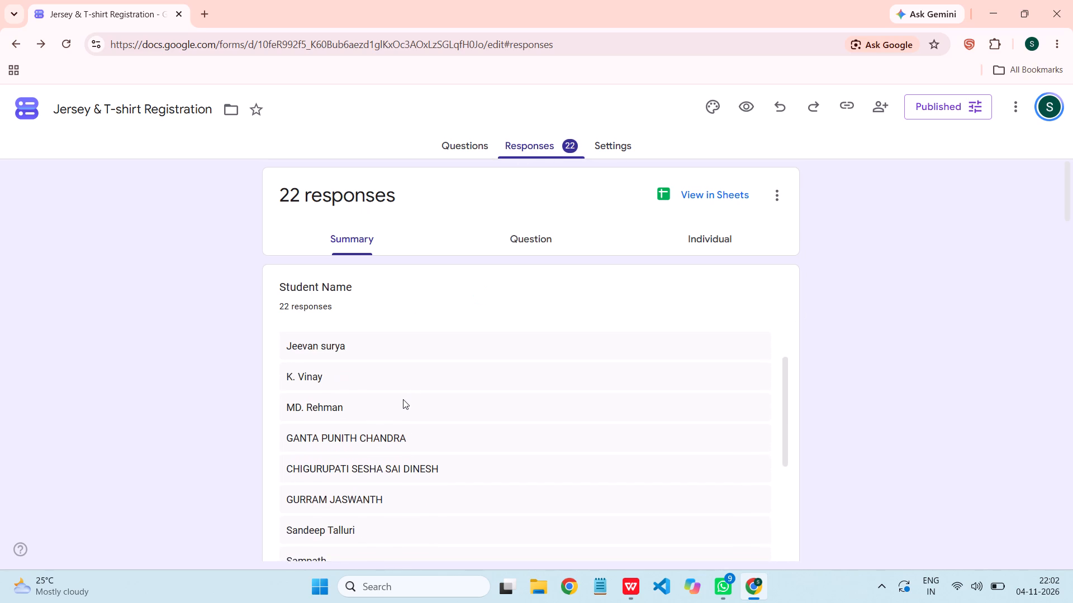
scroll(403, 399, "down", 4)
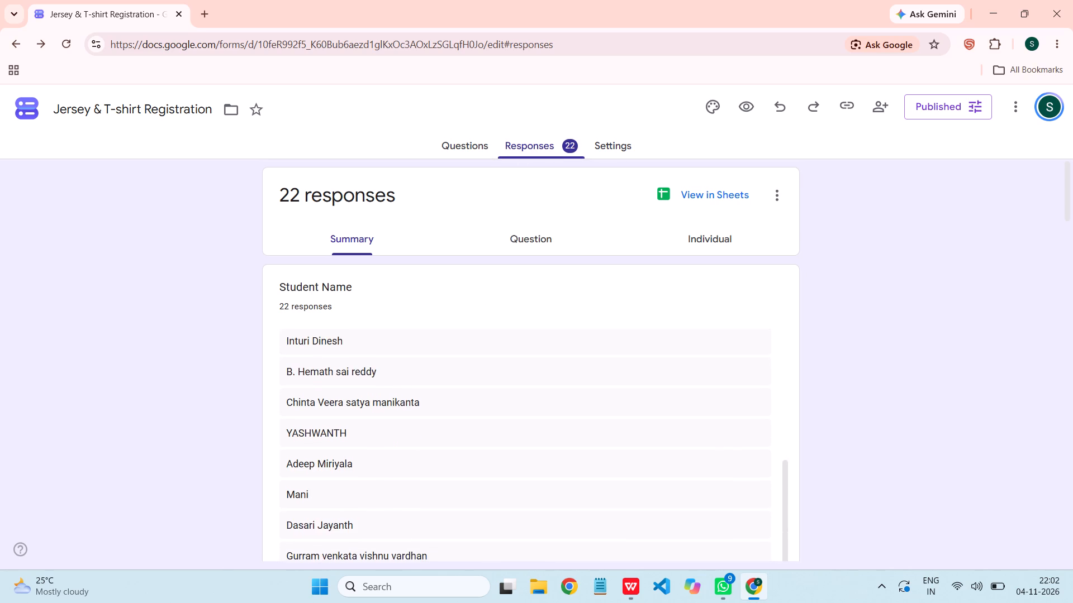
scroll(403, 399, "down", 3)
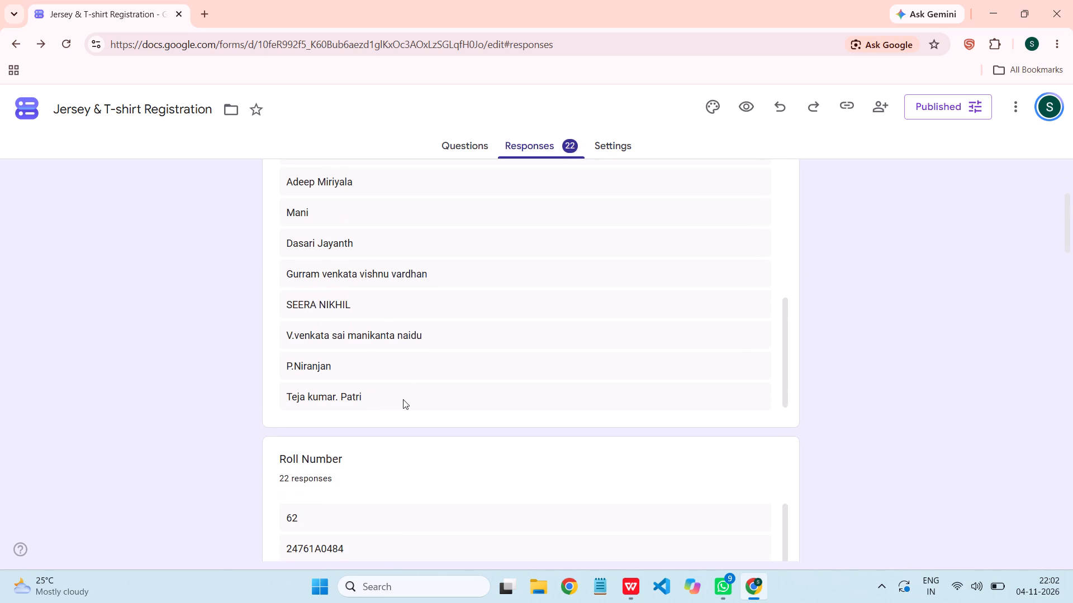
scroll(403, 399, "up", 10)
scroll(633, 249, "up", 5)
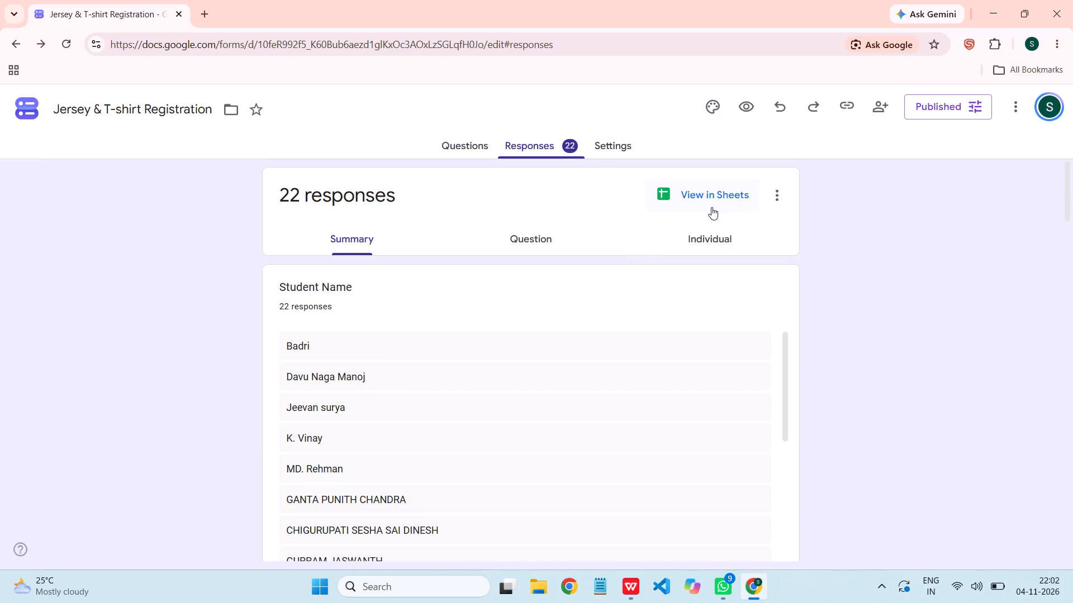
Open the form's linked responses in Sheets and look over the recorded rows.
left_click(723, 195)
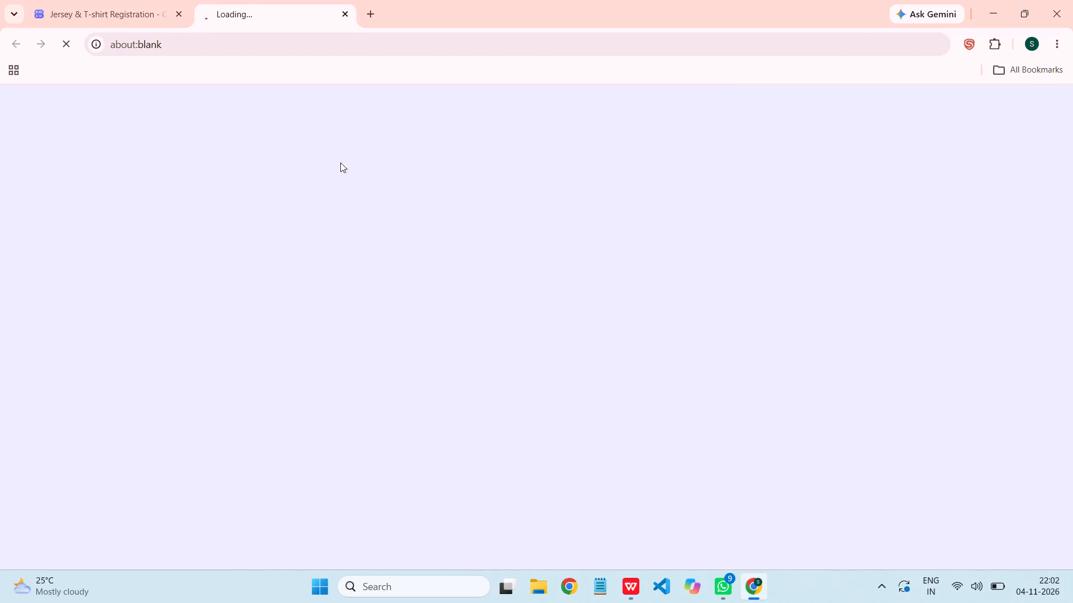
scroll(270, 346, "down", 3)
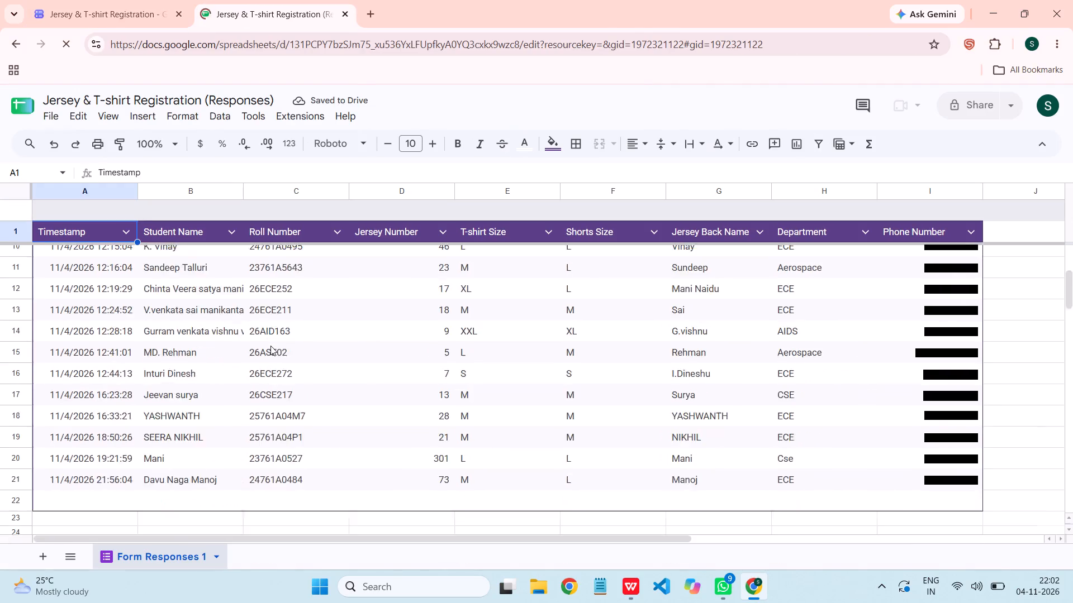
scroll(270, 346, "up", 8)
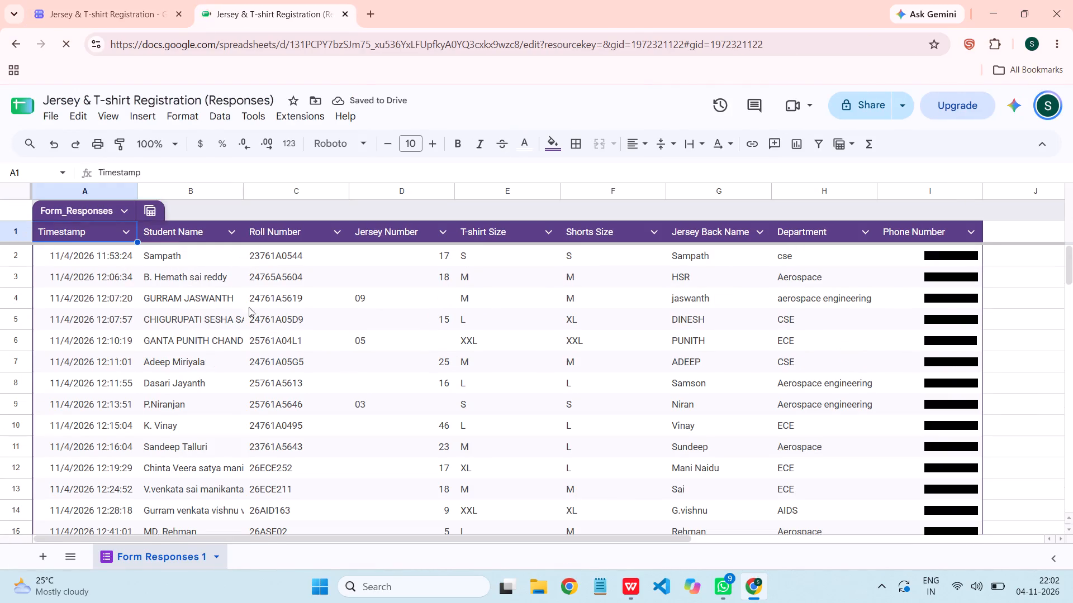
scroll(250, 351, "up", 3)
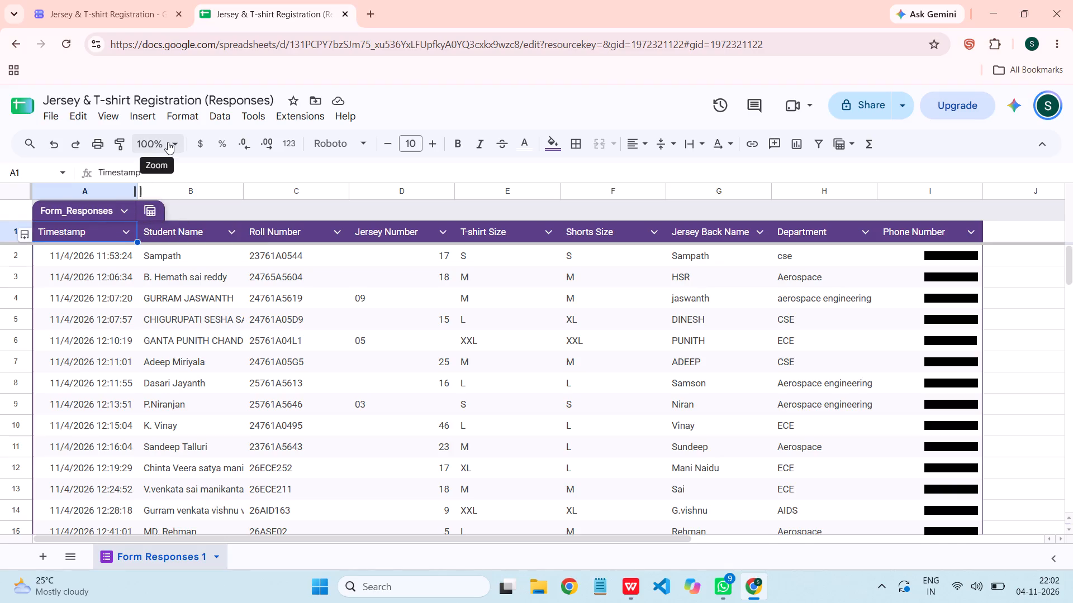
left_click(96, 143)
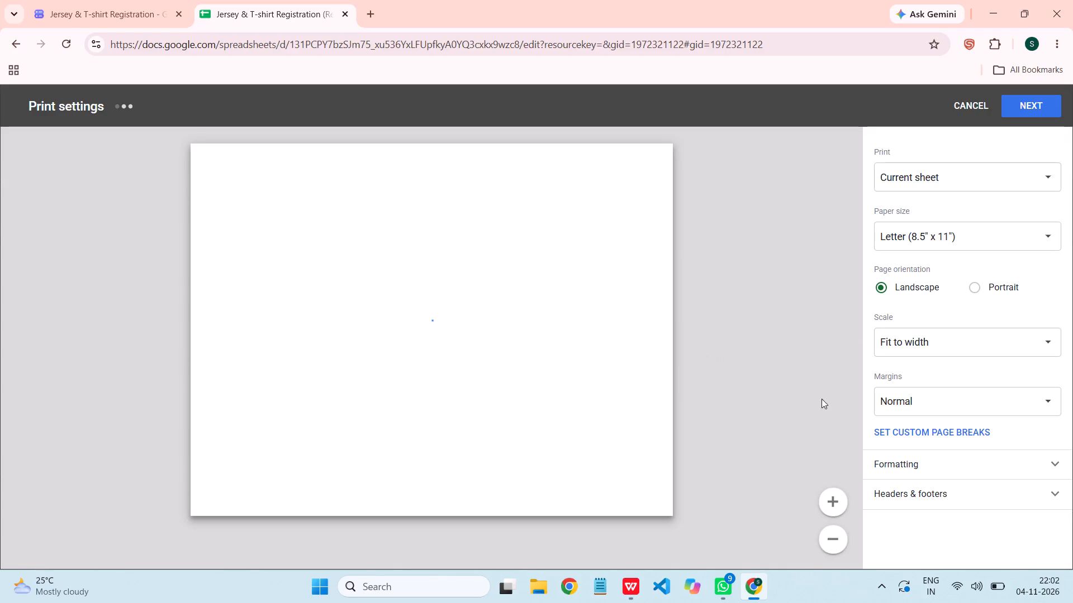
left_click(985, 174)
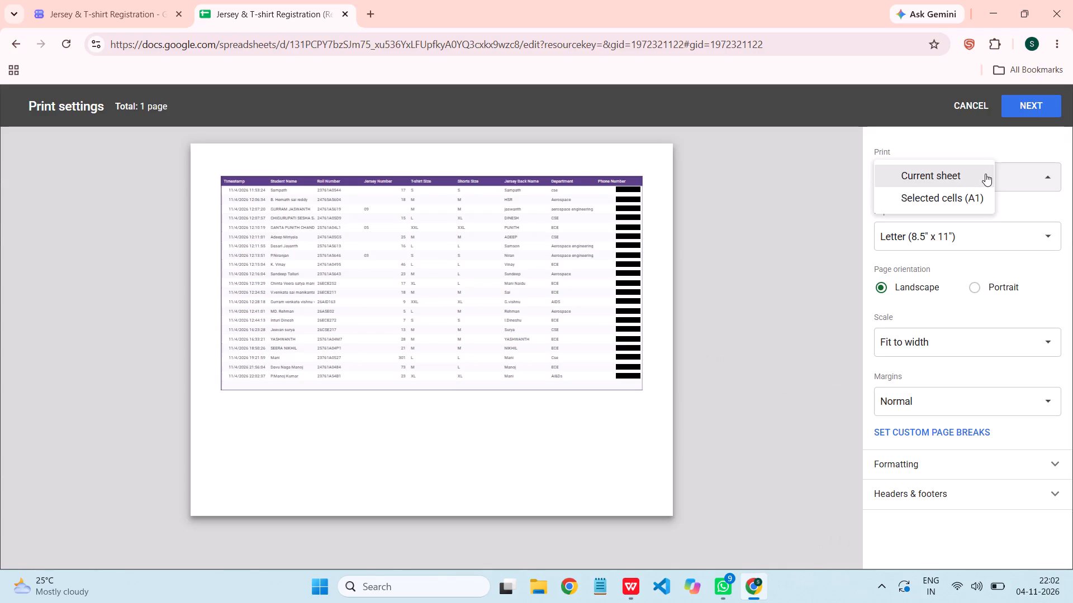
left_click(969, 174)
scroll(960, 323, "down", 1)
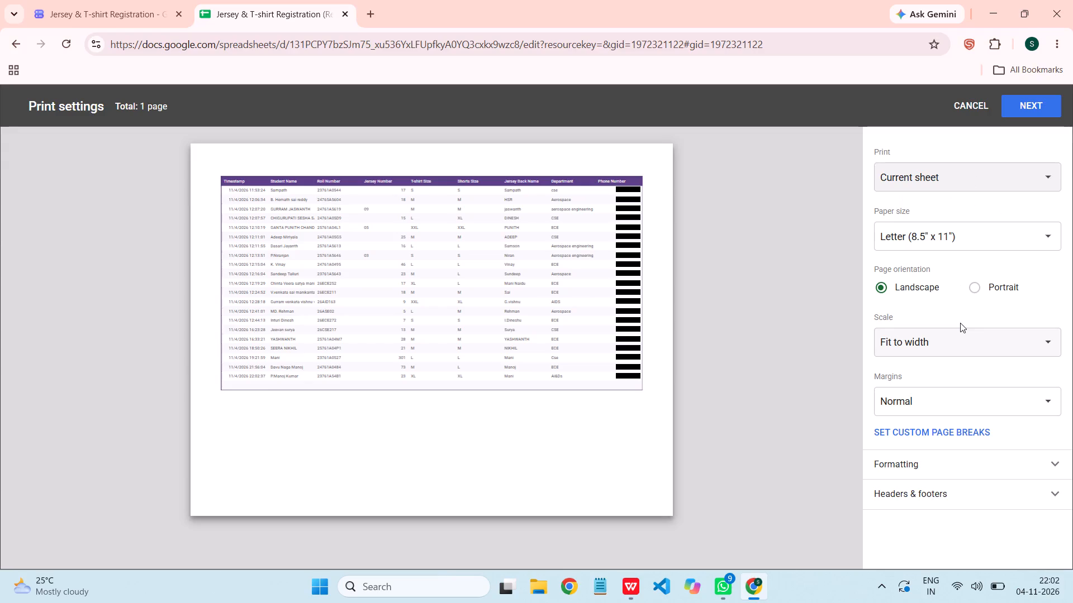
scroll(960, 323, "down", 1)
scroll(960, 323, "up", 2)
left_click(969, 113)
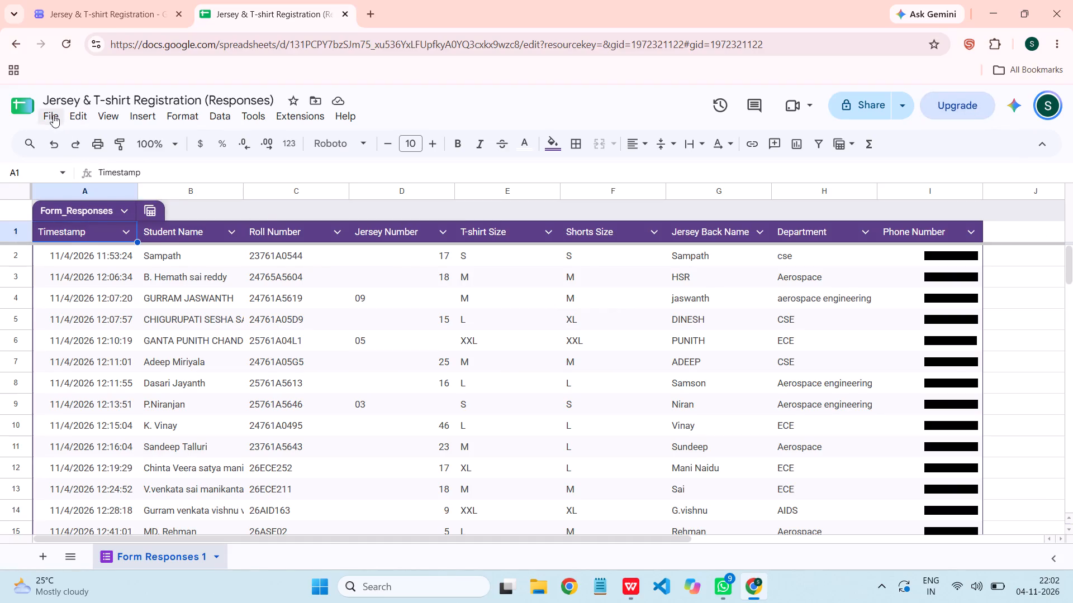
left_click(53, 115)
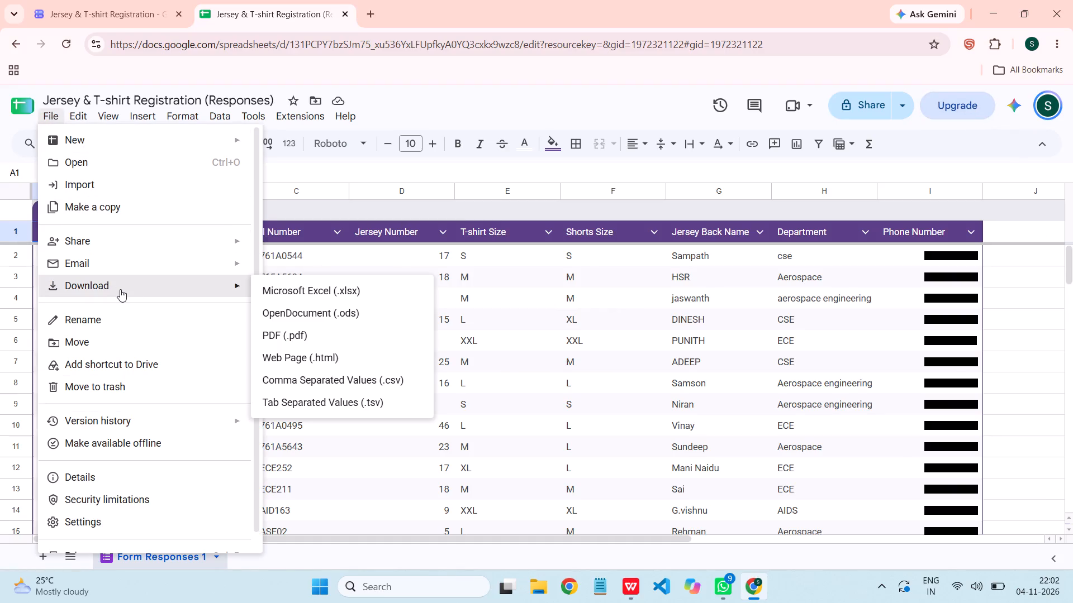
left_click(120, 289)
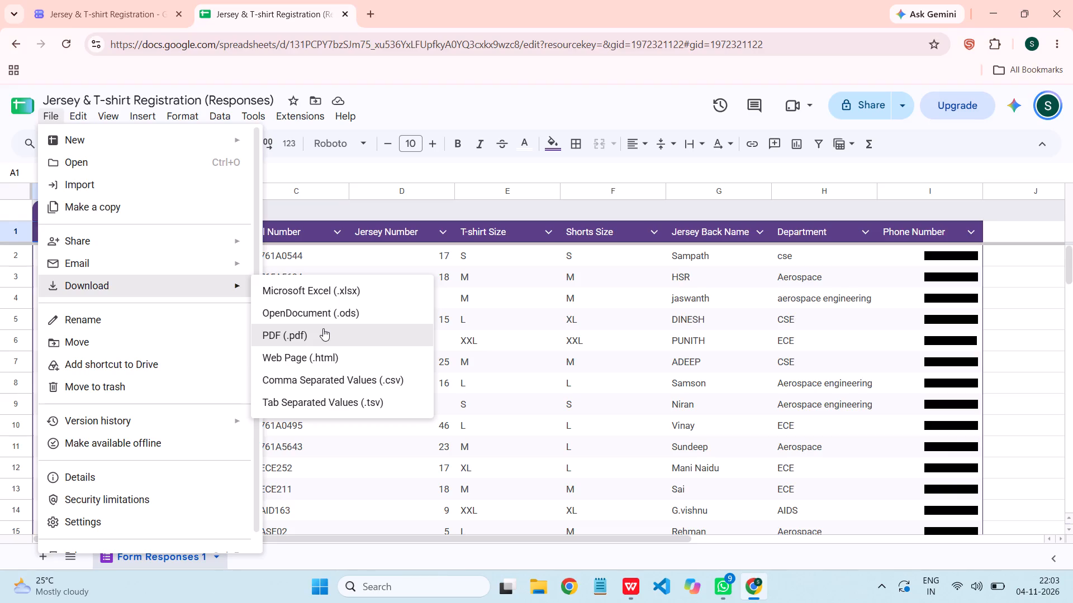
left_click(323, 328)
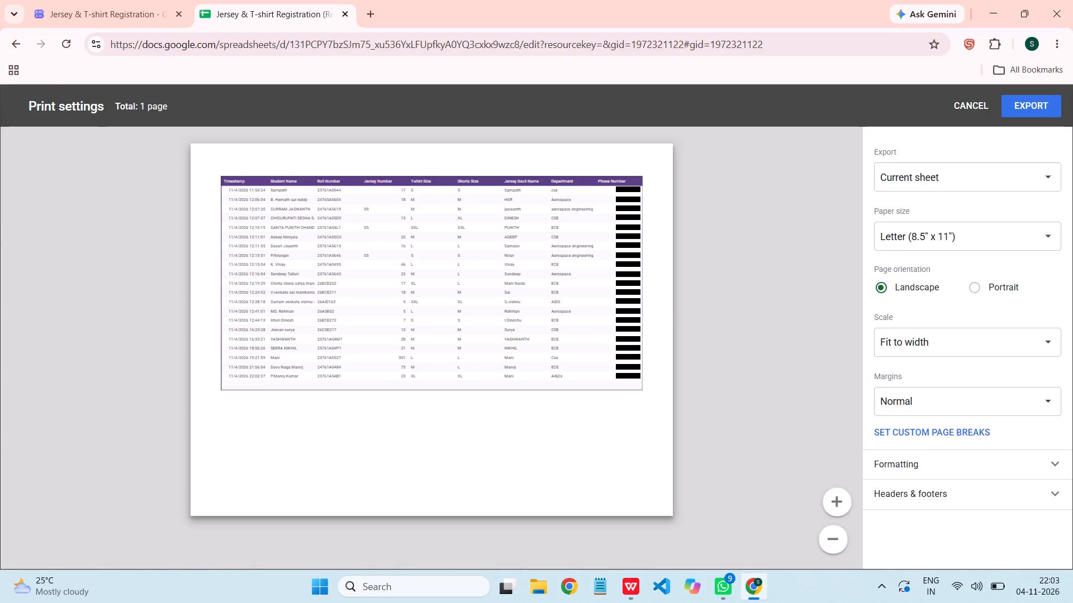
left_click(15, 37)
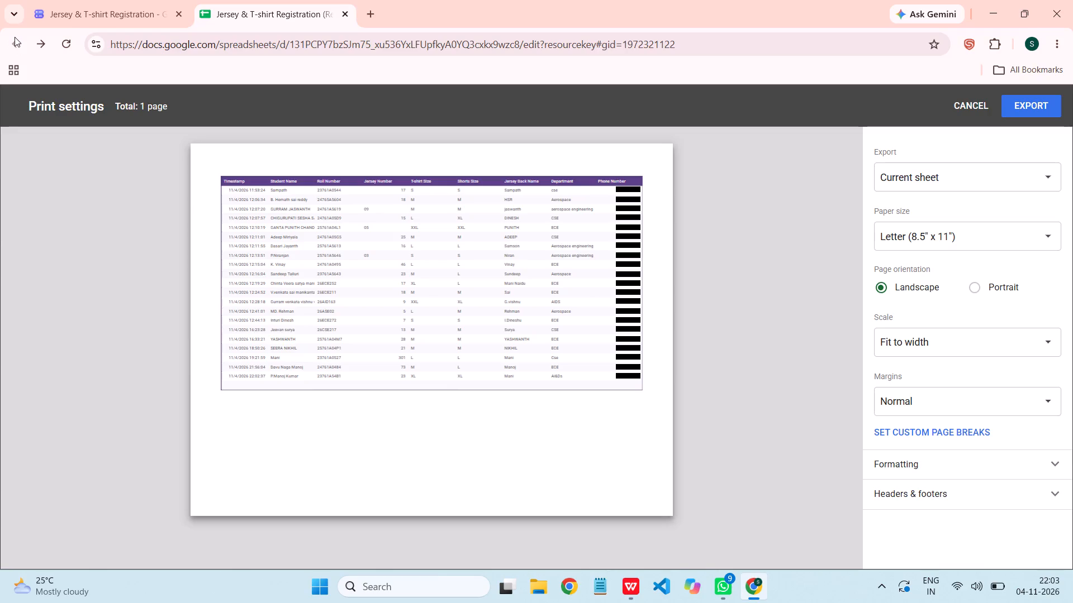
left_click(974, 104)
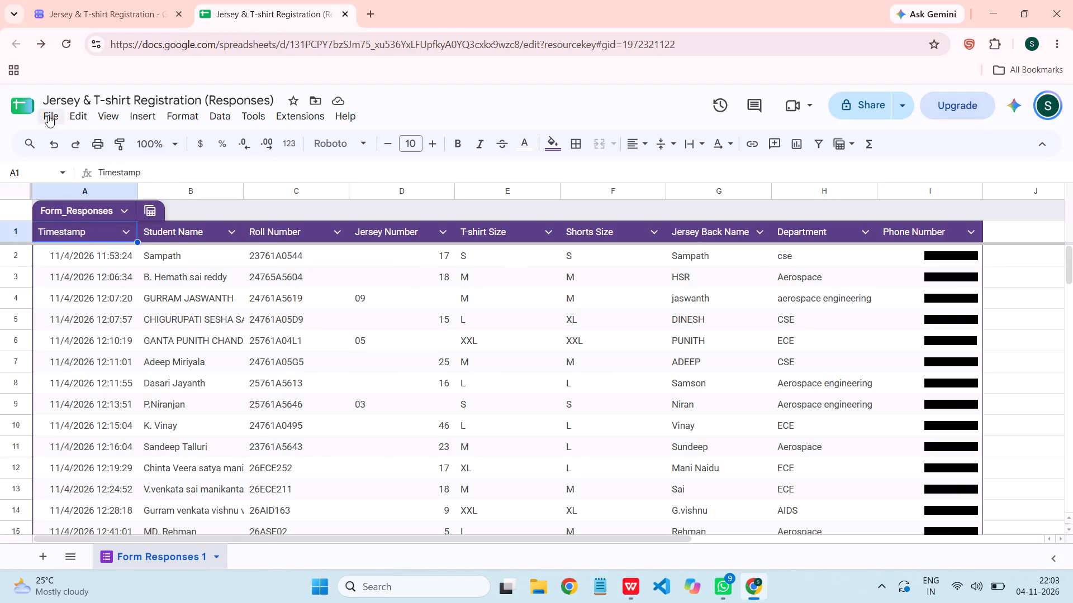
Download the Jersey & T-shirt Registration (Responses) spreadsheet as a Microsoft Excel (.xlsx) file.
left_click(48, 115)
left_click(98, 281)
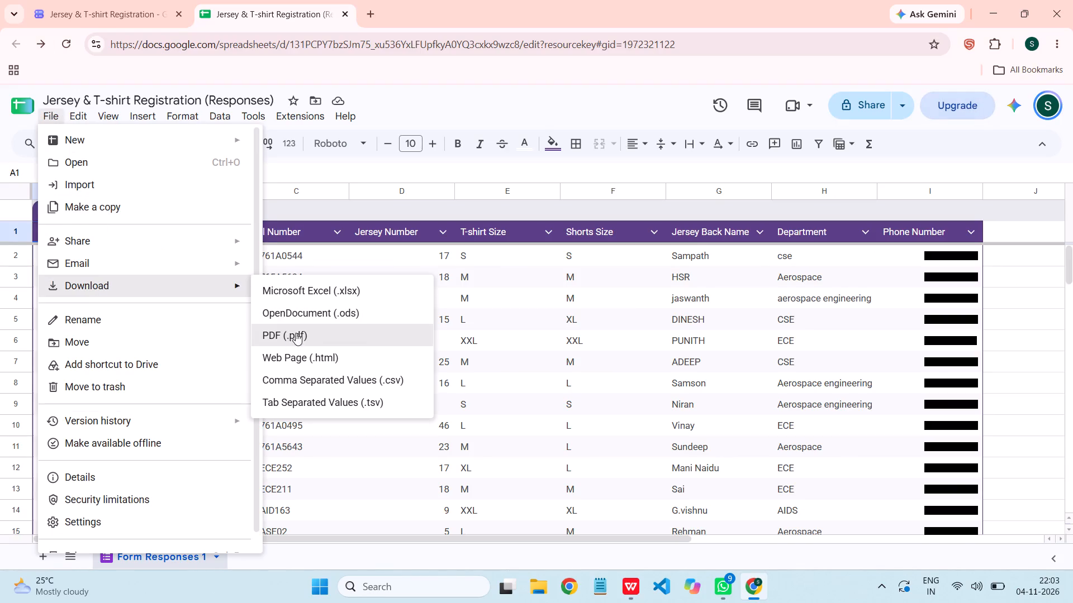
left_click(323, 295)
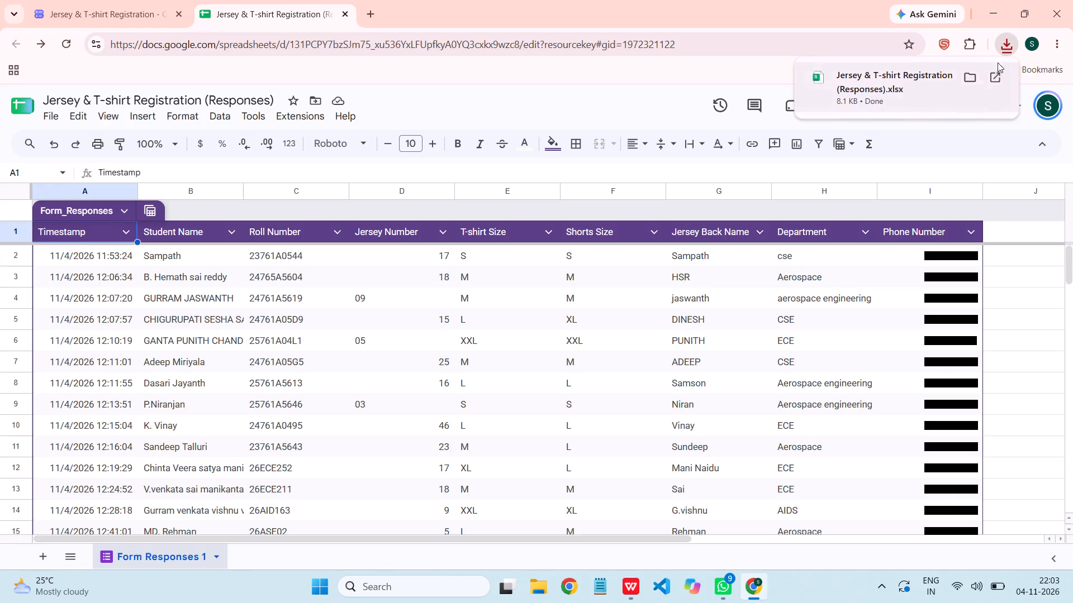
Open the downloaded responses workbook from the Downloads folder, look through its recorded rows and close the workbook.
left_click(970, 78)
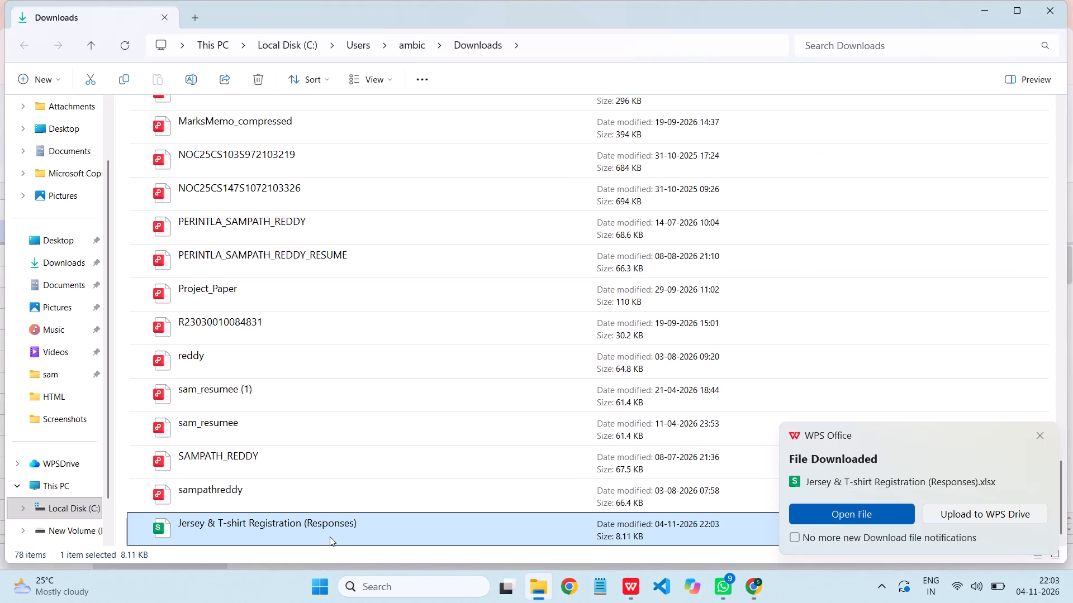
double_click(330, 537)
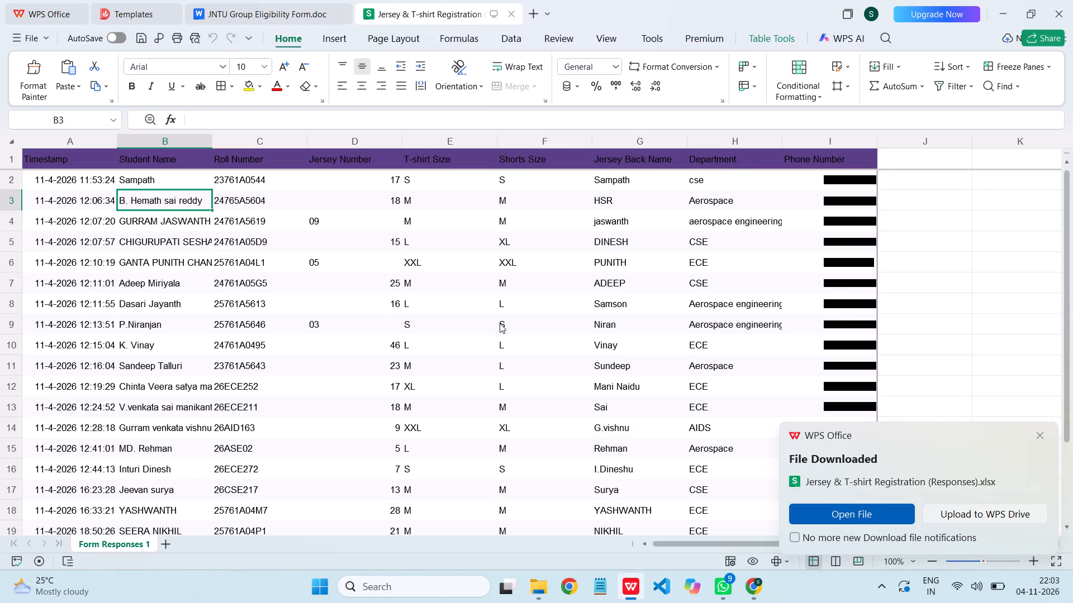
scroll(430, 340, "down", 4)
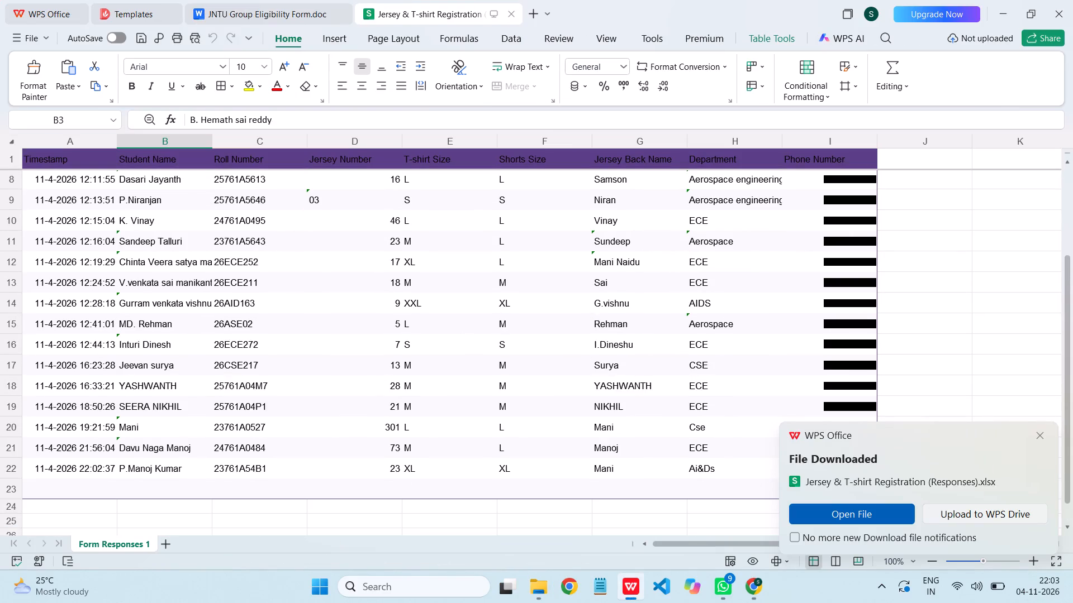
left_click(1043, 433)
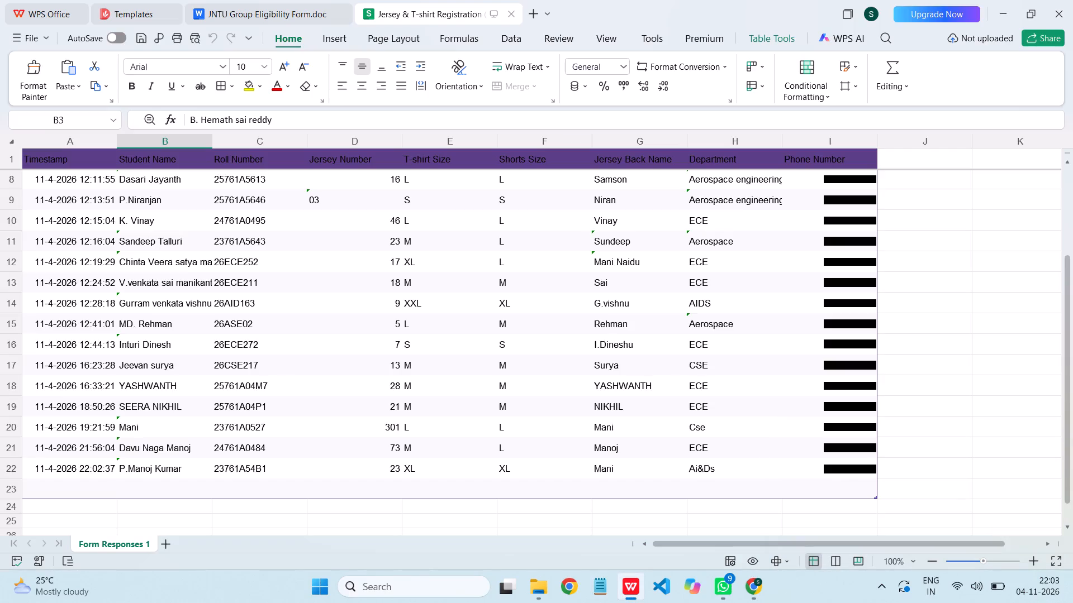
scroll(610, 363, "up", 6)
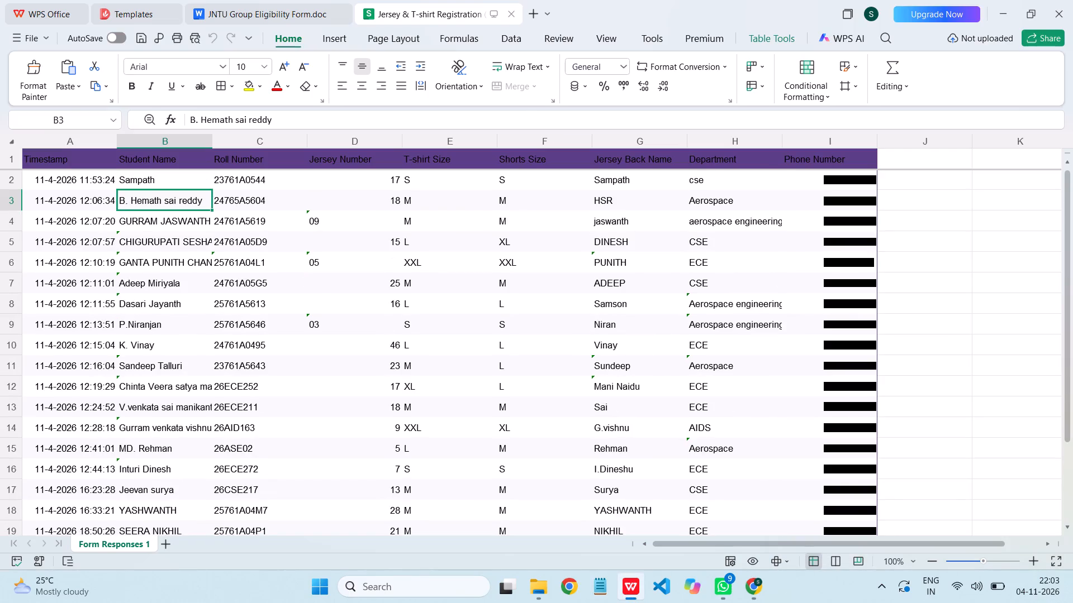
left_click(511, 15)
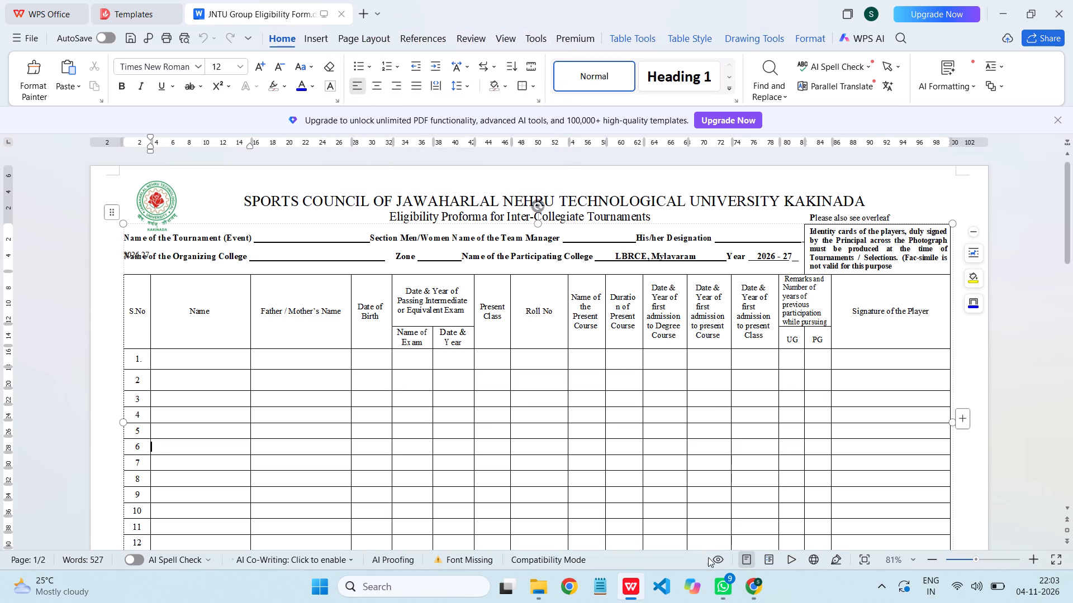
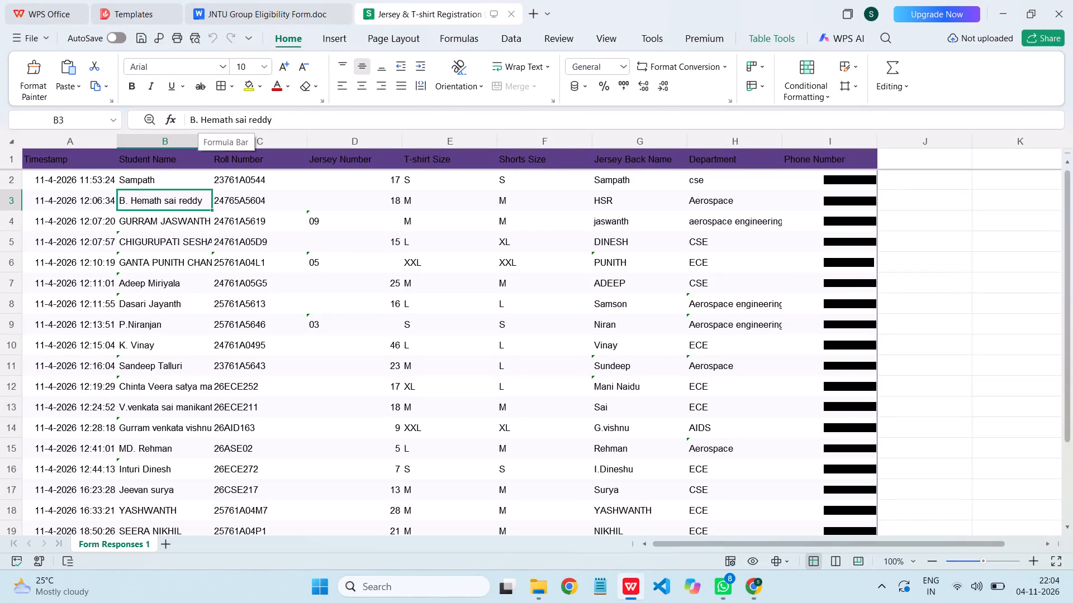
Read through the Student Name entries one by one from row 2 downward in the Form Responses 1 sheet.
left_click(170, 179)
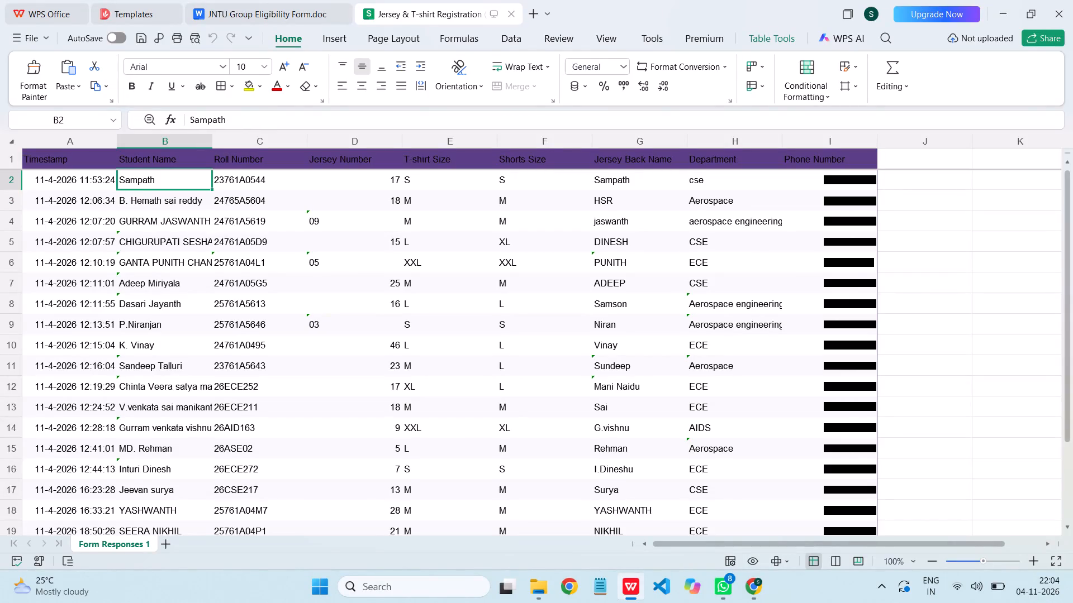
key("Down")
key("Down")
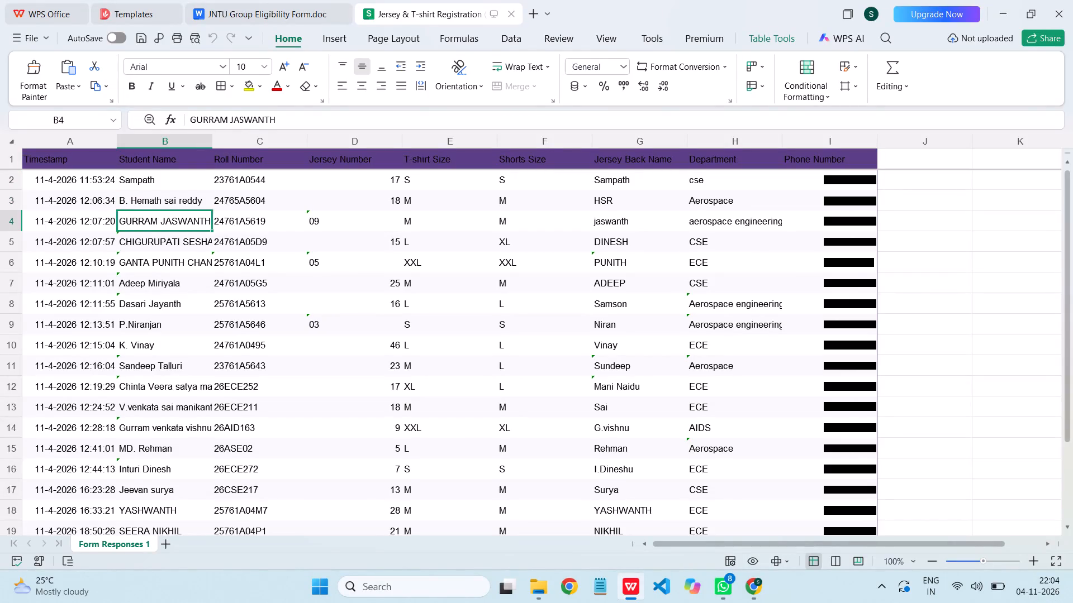
key("Down")
key("Down")
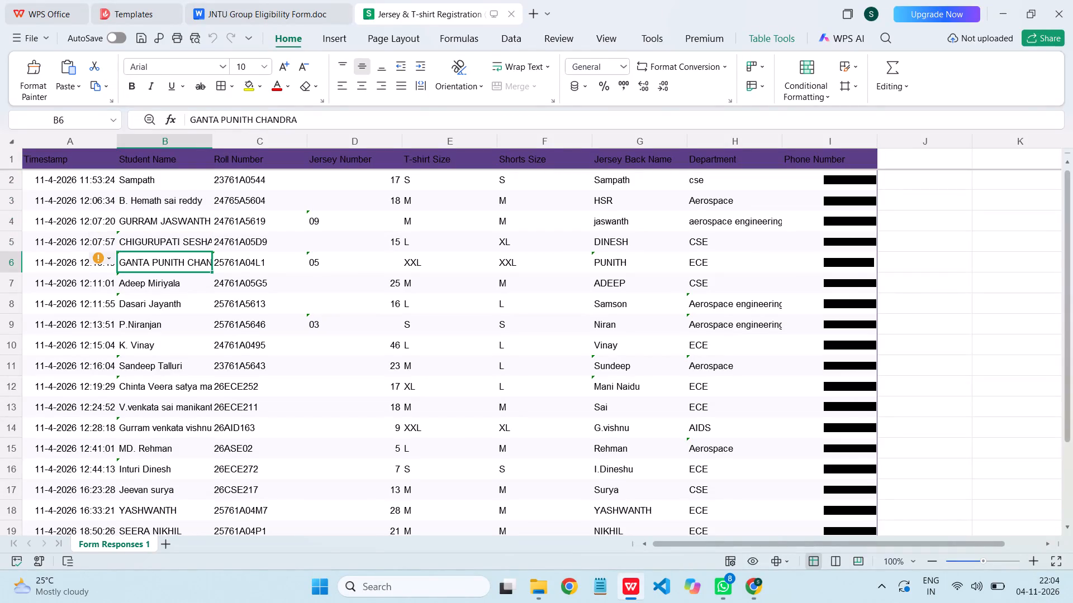
key("Down")
key("Down")
key("Down")
key("Down")
key("Down")
key("Down")
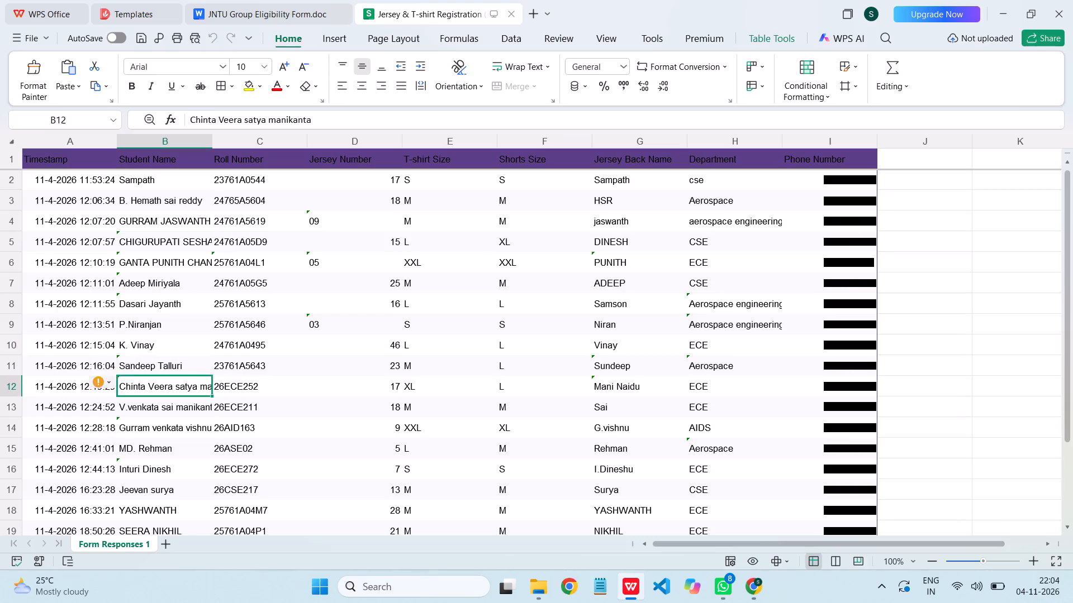
key("Down")
key("Down")
key("Down")
key("Down")
key("Down")
key("Down")
key("Down")
key("Down")
key("Down")
key("Down")
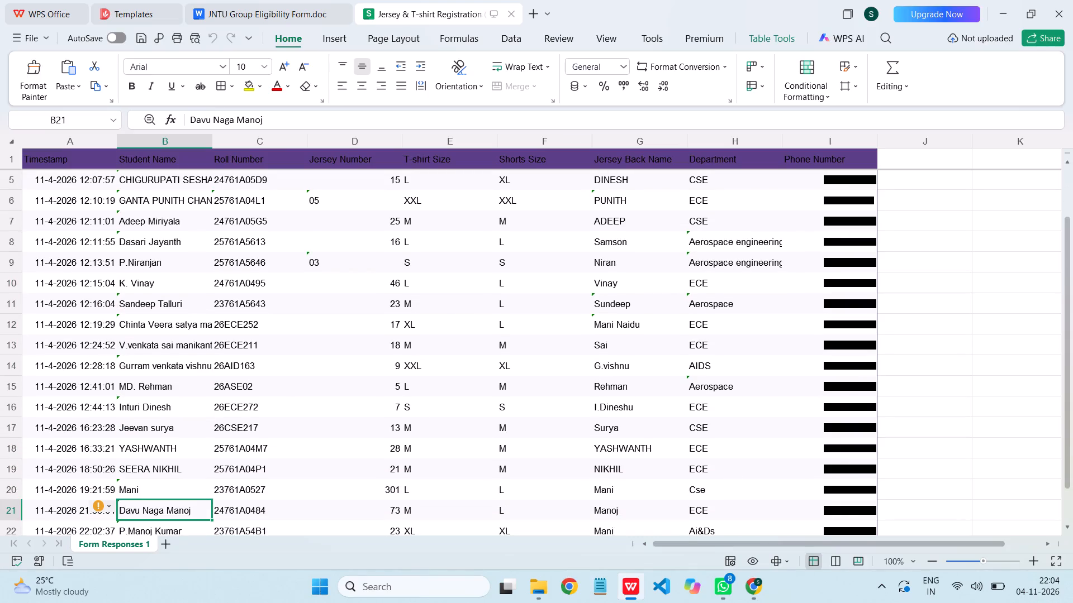
scroll(419, 303, "up", 7)
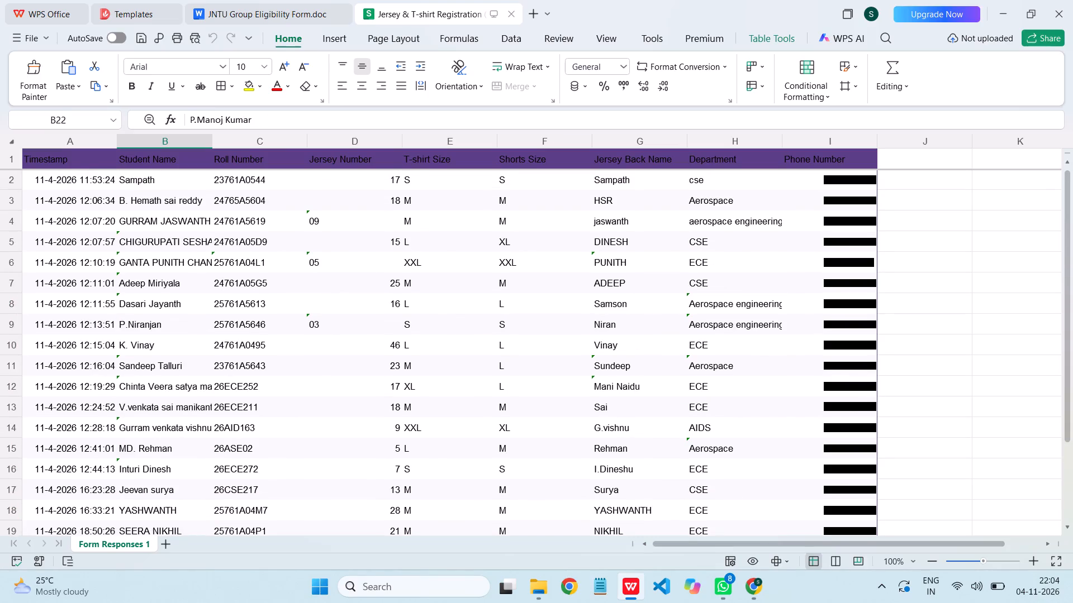
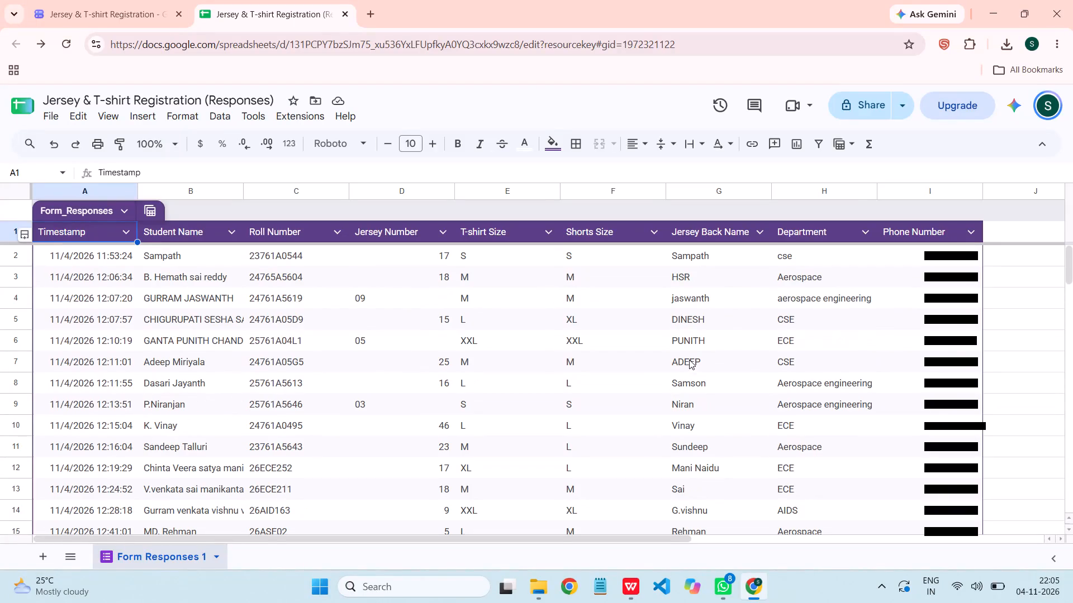
Look through all submitted rows in the Form Responses 1 sheet, checking the first Student Name entries and the row 2 Jersey Number.
scroll(689, 360, "up", 1)
scroll(689, 360, "down", 2)
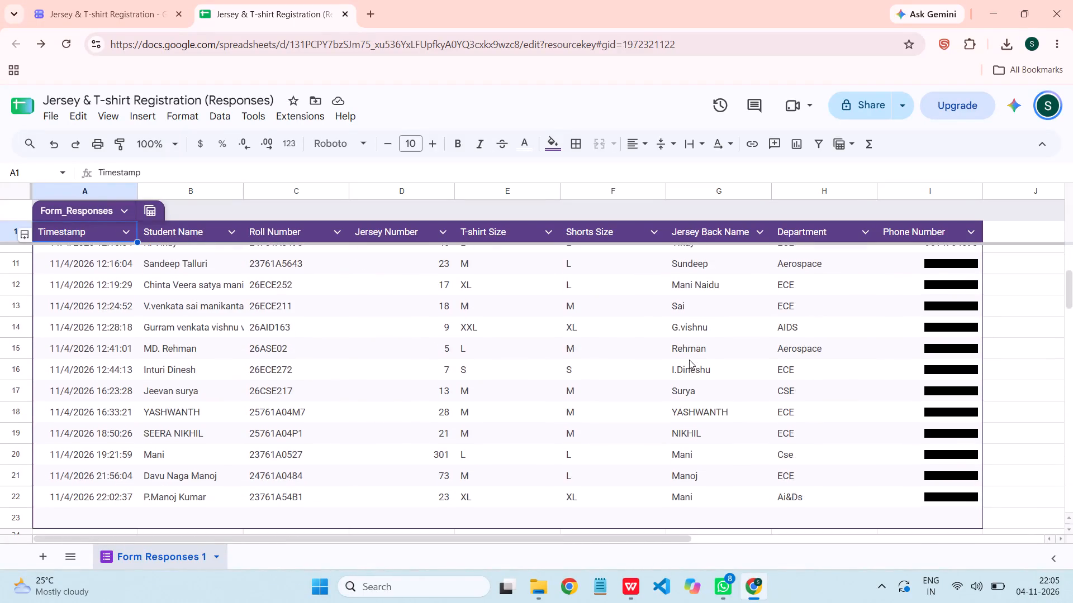
scroll(689, 360, "down", 1)
scroll(689, 360, "up", 2)
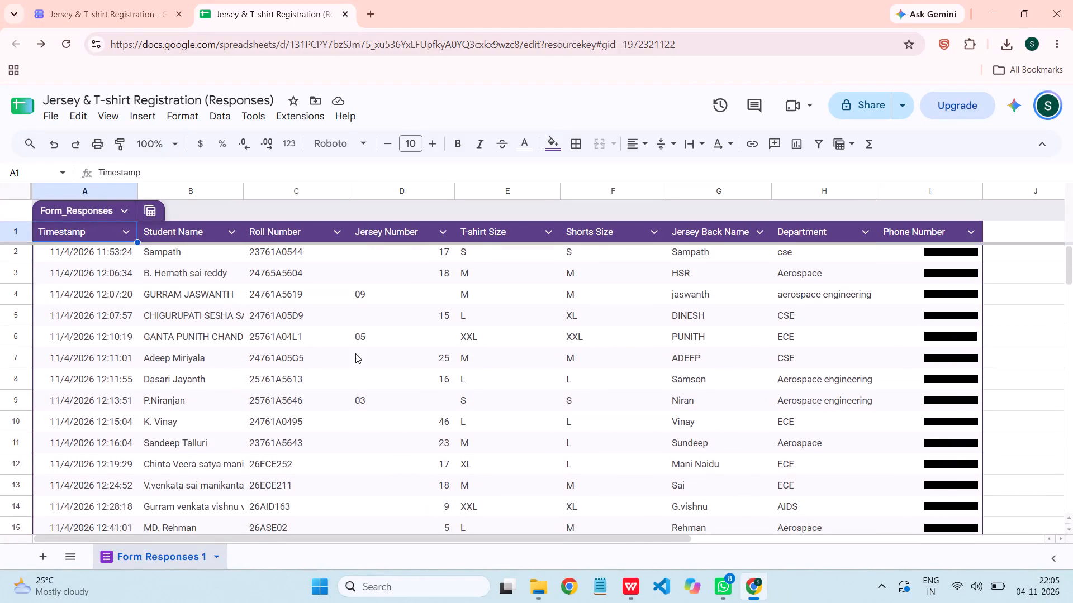
scroll(355, 353, "up", 2)
left_click(165, 254)
left_click(109, 255)
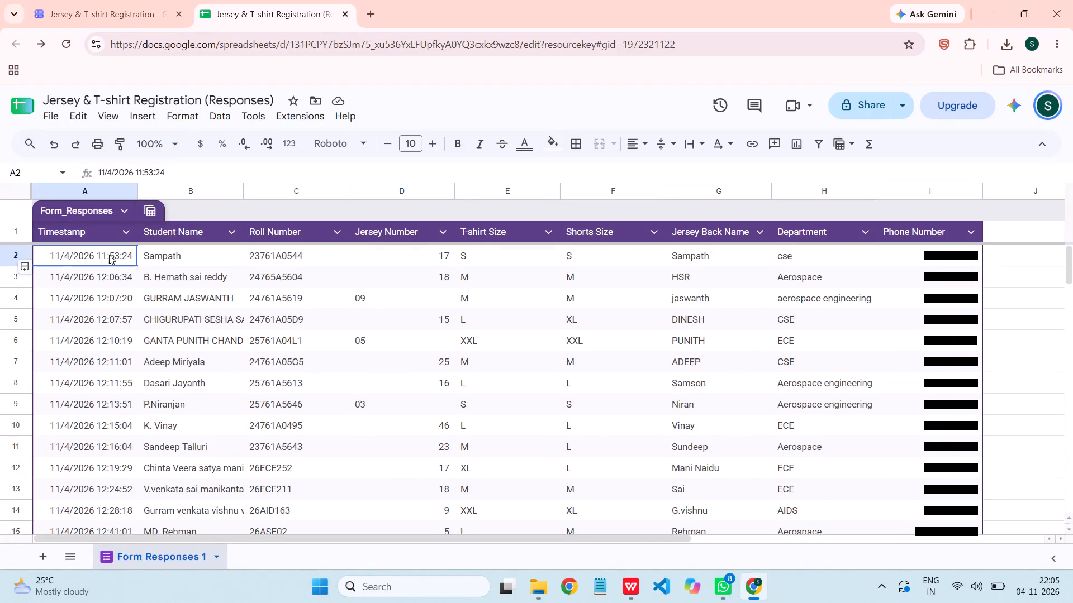
left_click(178, 255)
left_click(182, 279)
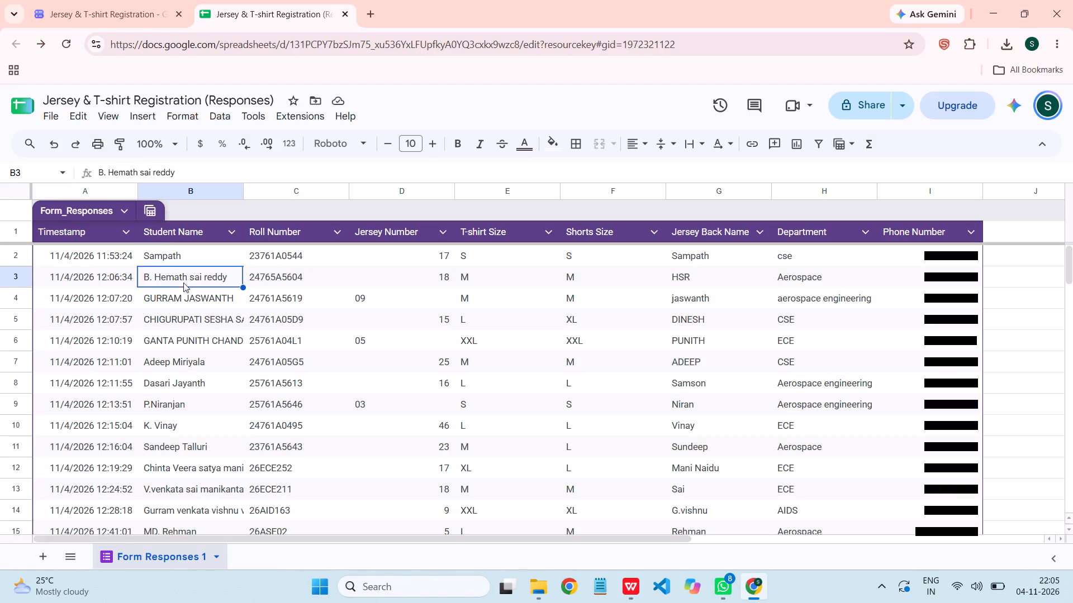
left_click(187, 291)
scroll(219, 358, "down", 3)
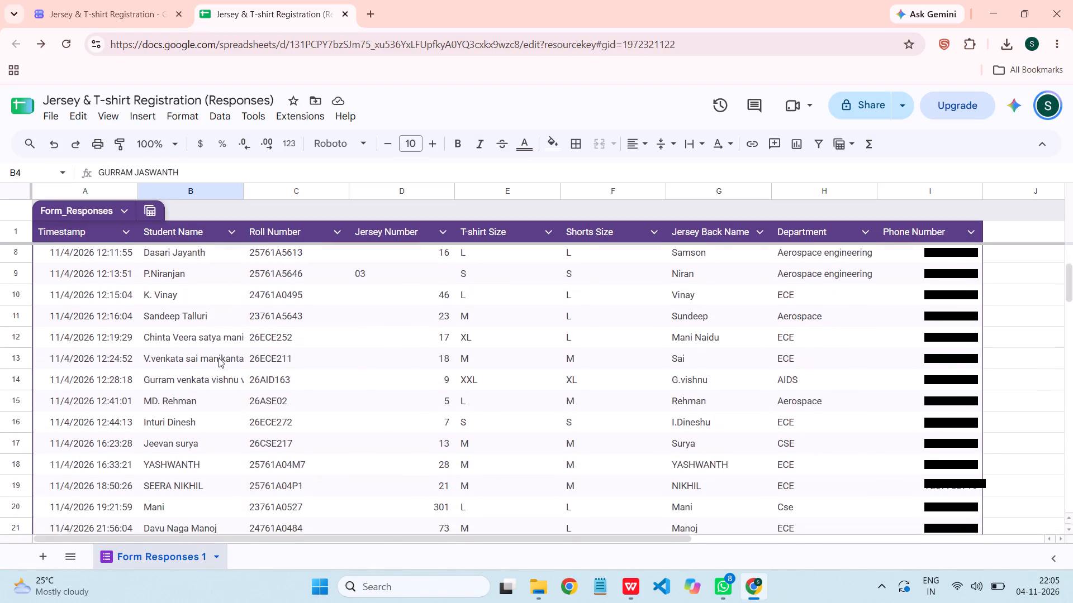
scroll(219, 358, "down", 1)
scroll(219, 358, "up", 4)
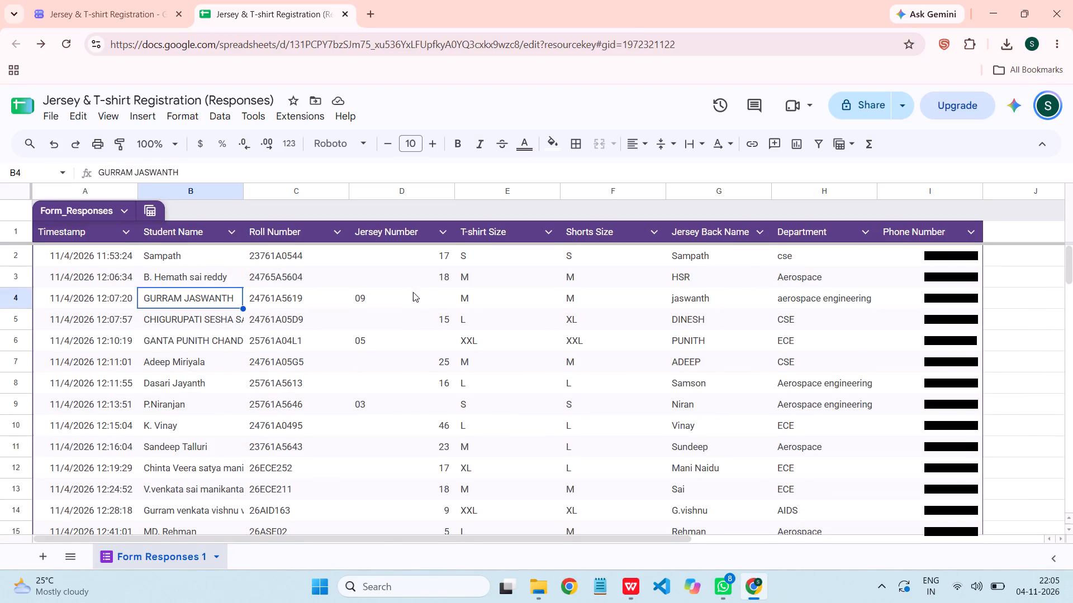
left_click(430, 251)
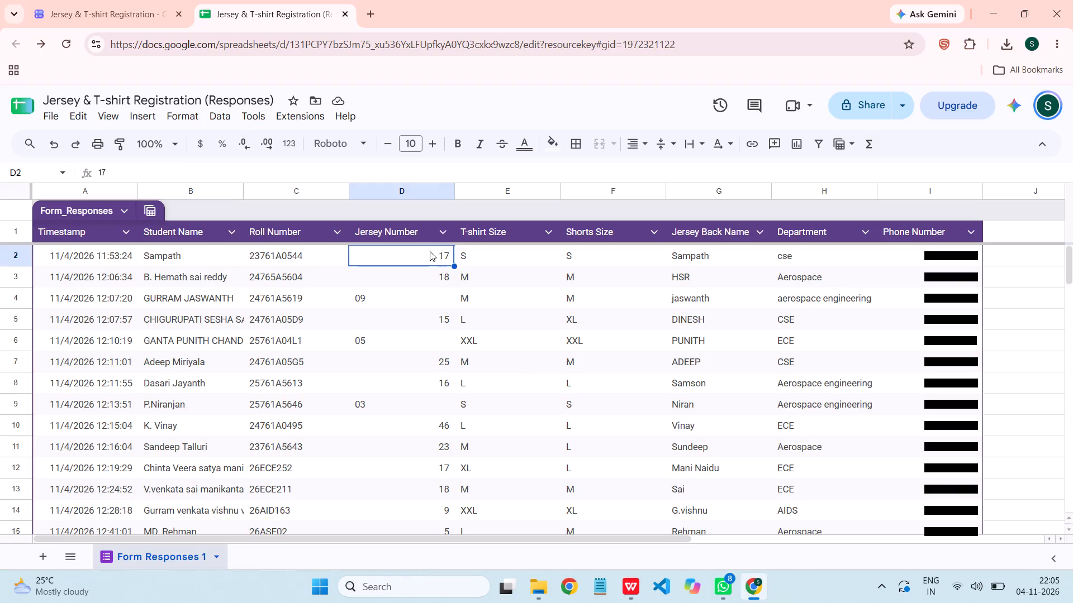
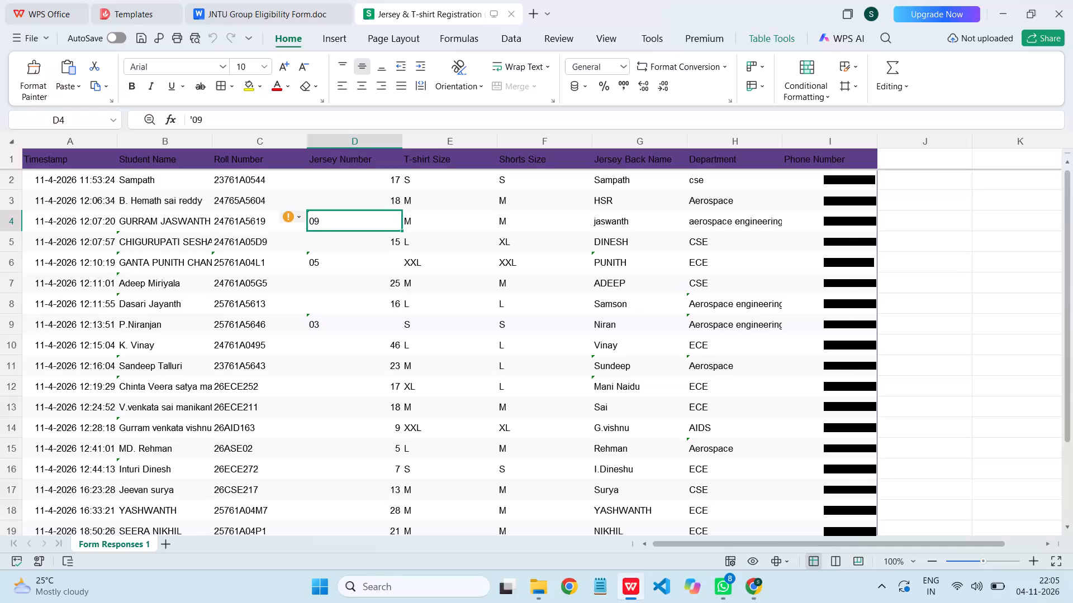
Clear the Jersey Number entry in row 4 of the Form Responses 1 sheet.
key("Tab")
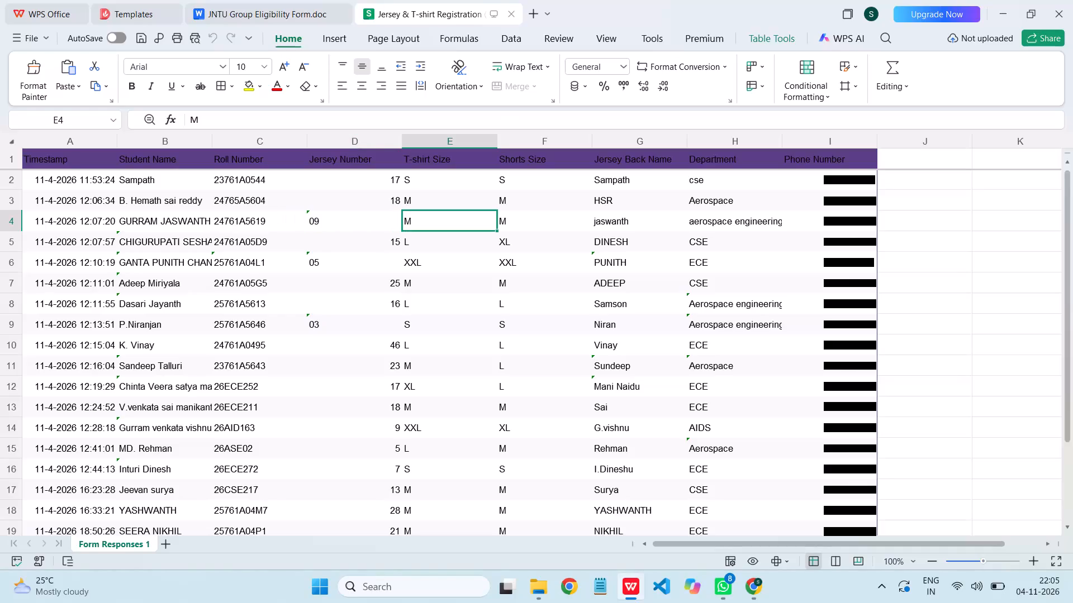
key("Left")
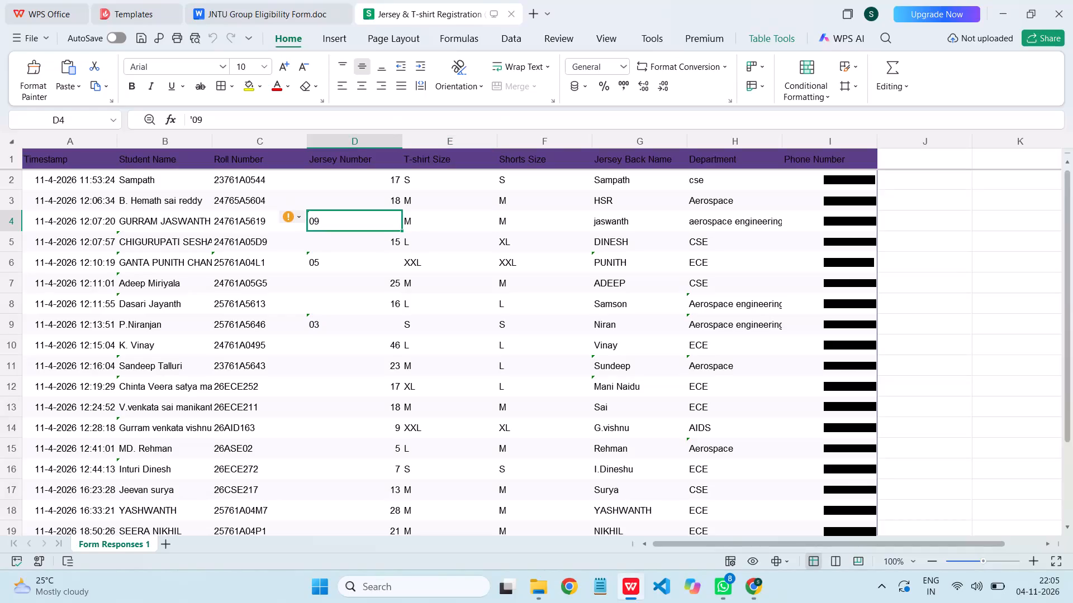
key("Right")
key("Left")
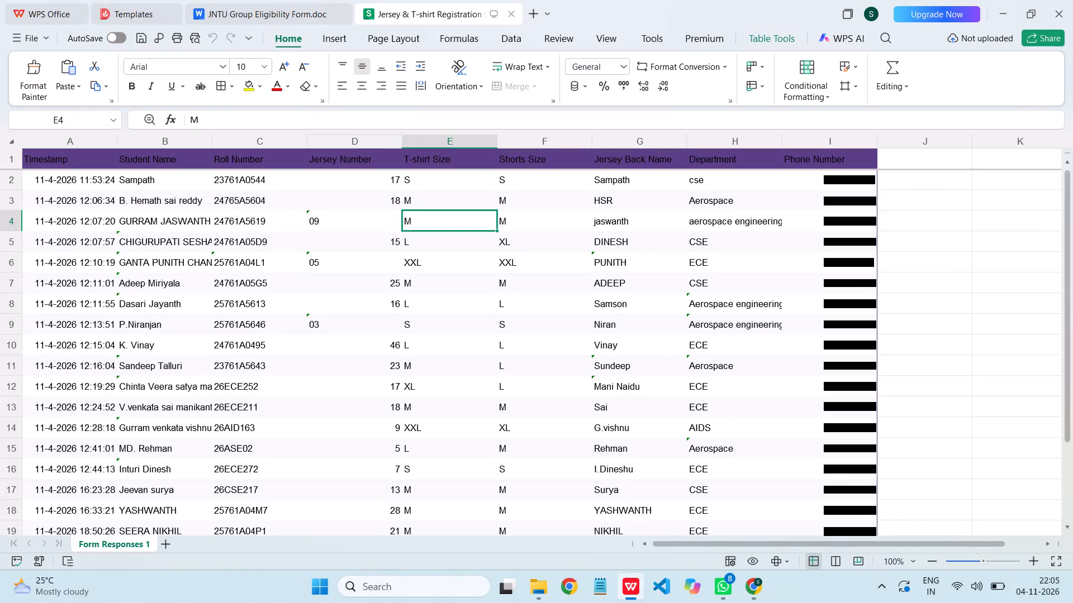
left_click(335, 218)
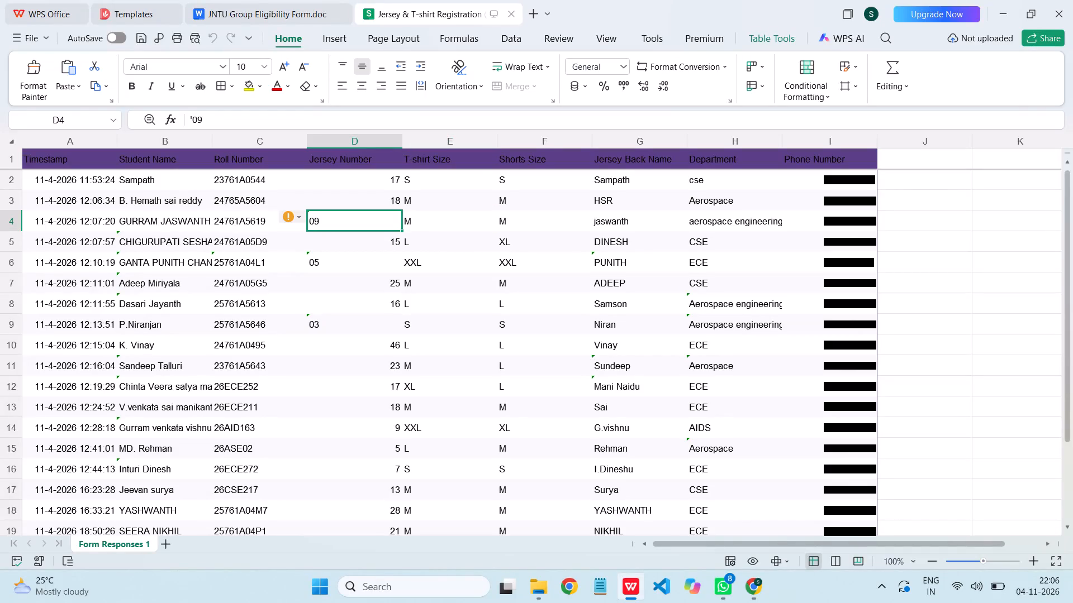
key("BackSpace")
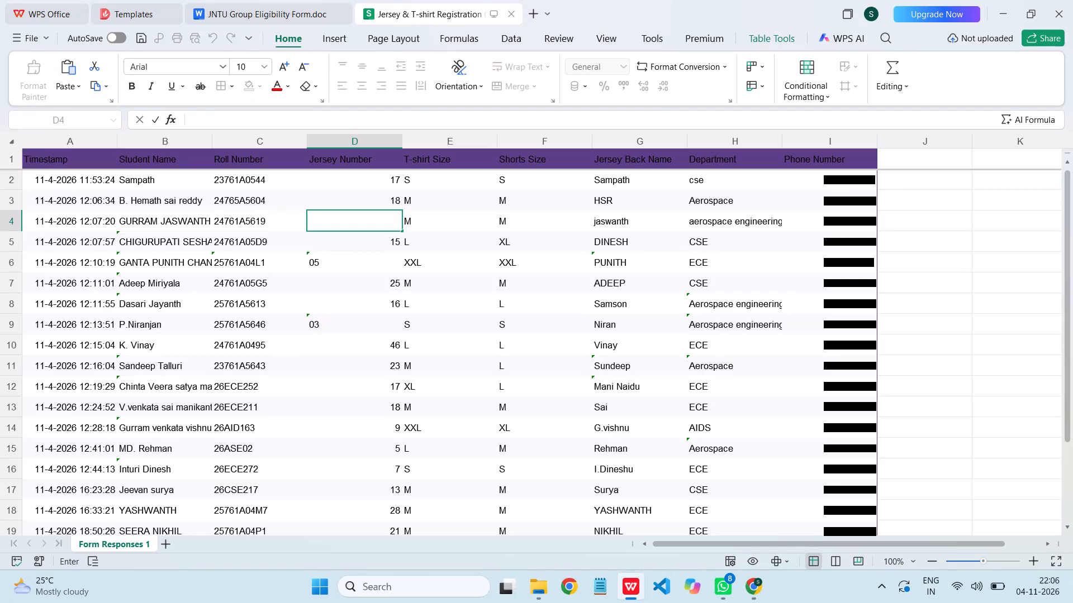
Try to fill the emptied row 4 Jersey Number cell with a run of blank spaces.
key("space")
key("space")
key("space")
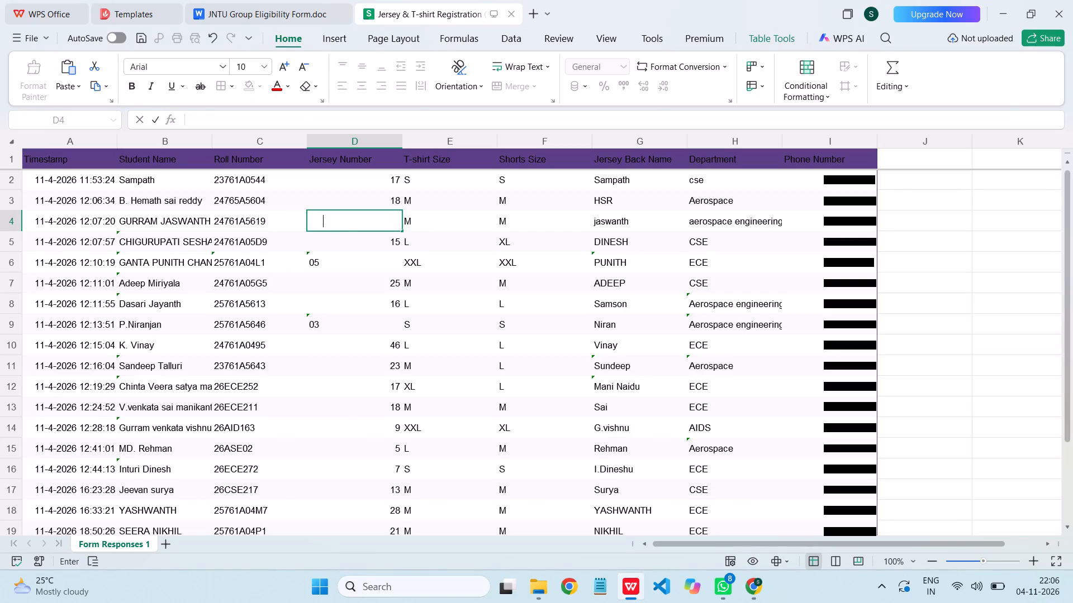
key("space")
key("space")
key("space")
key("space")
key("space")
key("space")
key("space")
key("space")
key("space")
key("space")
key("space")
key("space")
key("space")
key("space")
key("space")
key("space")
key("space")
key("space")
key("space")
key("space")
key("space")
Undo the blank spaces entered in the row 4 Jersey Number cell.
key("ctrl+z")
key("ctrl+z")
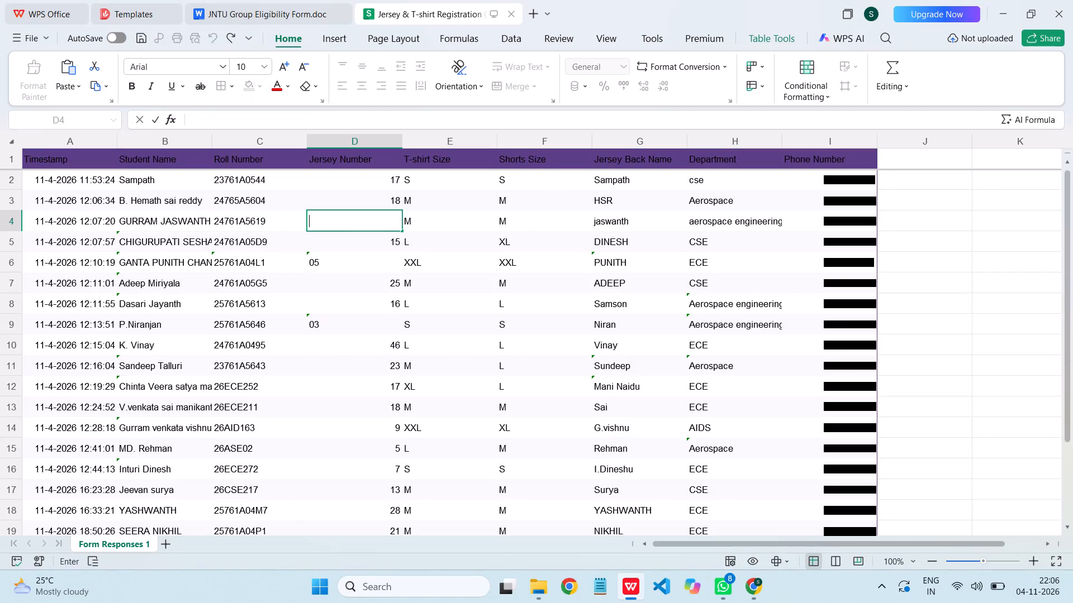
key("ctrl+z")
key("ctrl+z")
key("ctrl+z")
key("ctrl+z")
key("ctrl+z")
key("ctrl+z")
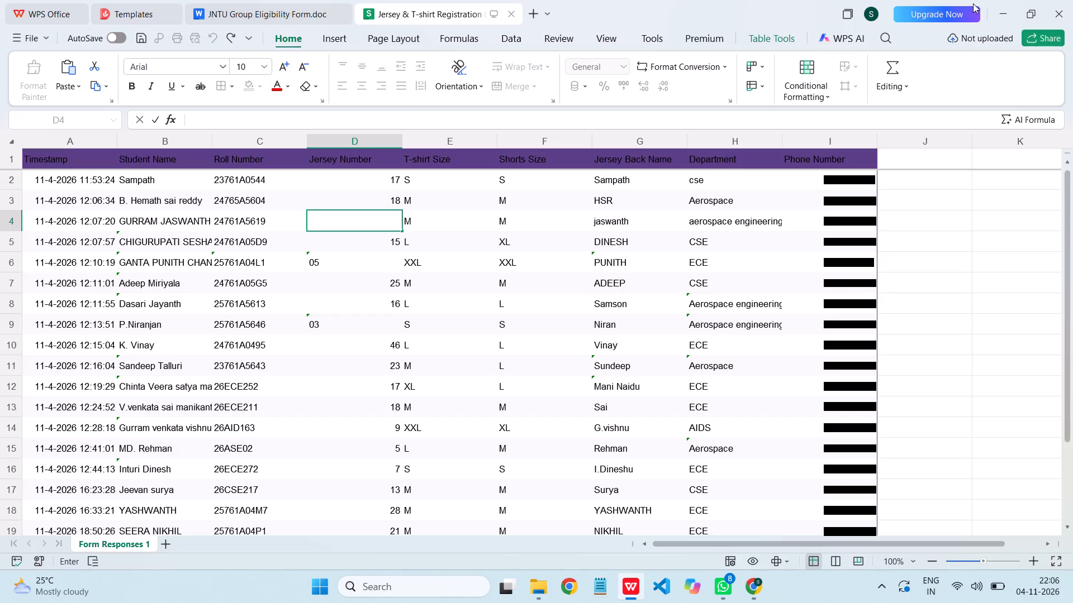
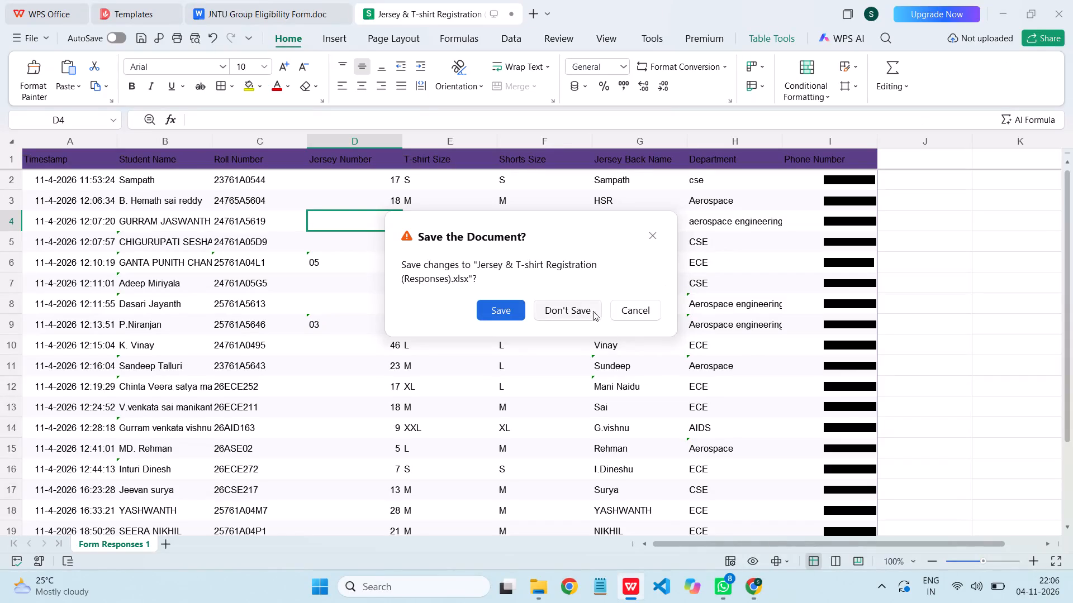
Close the Jersey & T-shirt Registration (Responses).xlsx workbook without saving the changes.
left_click(588, 307)
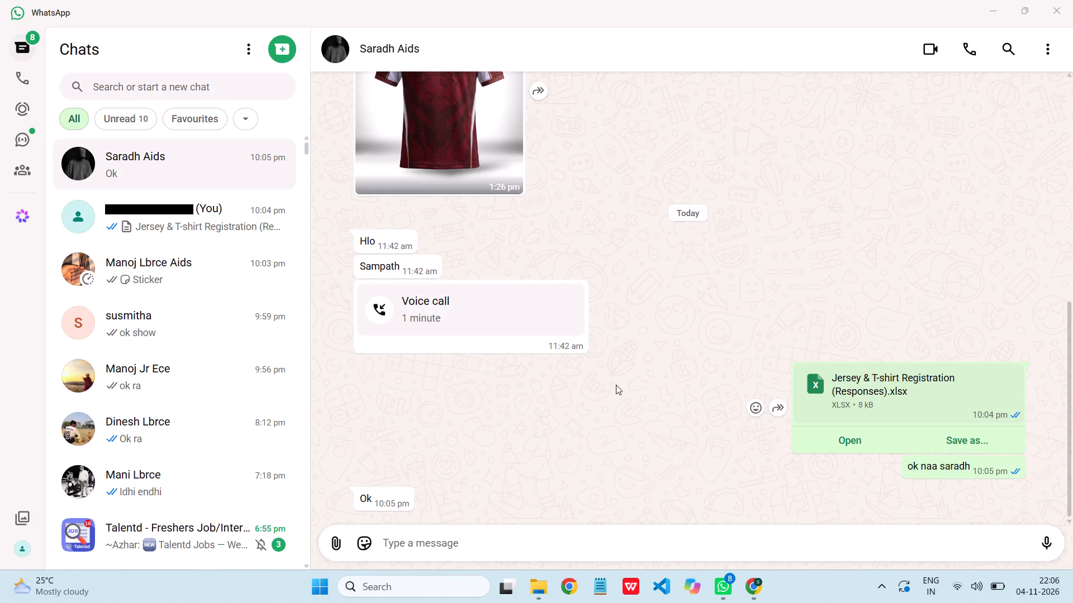
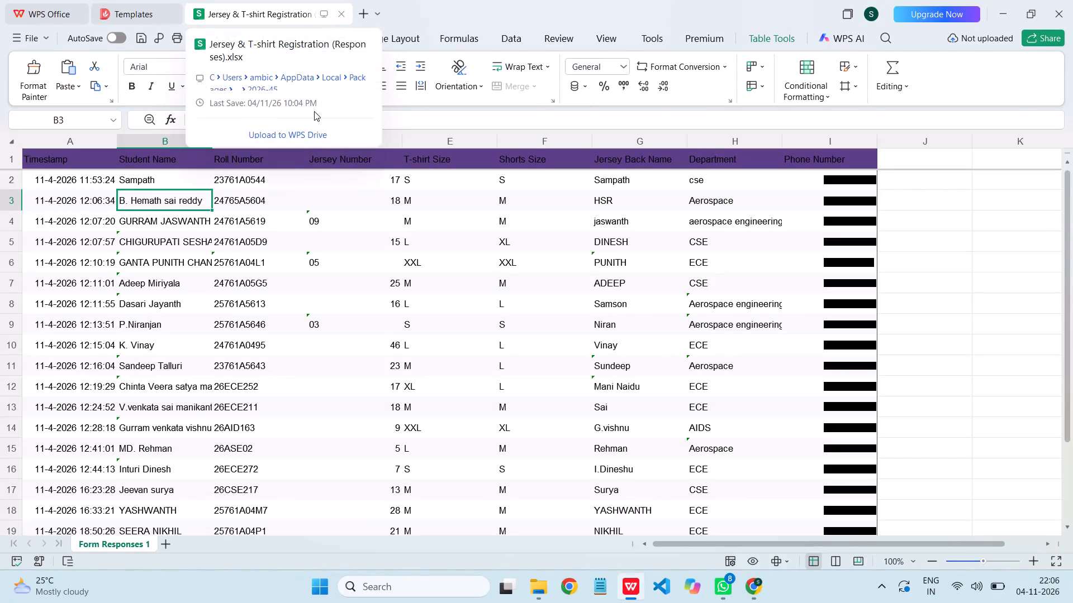
Look through the response rows down to the last entry and back to row 2, checking the Jersey Back Name in row 11.
scroll(303, 254, "down", 1)
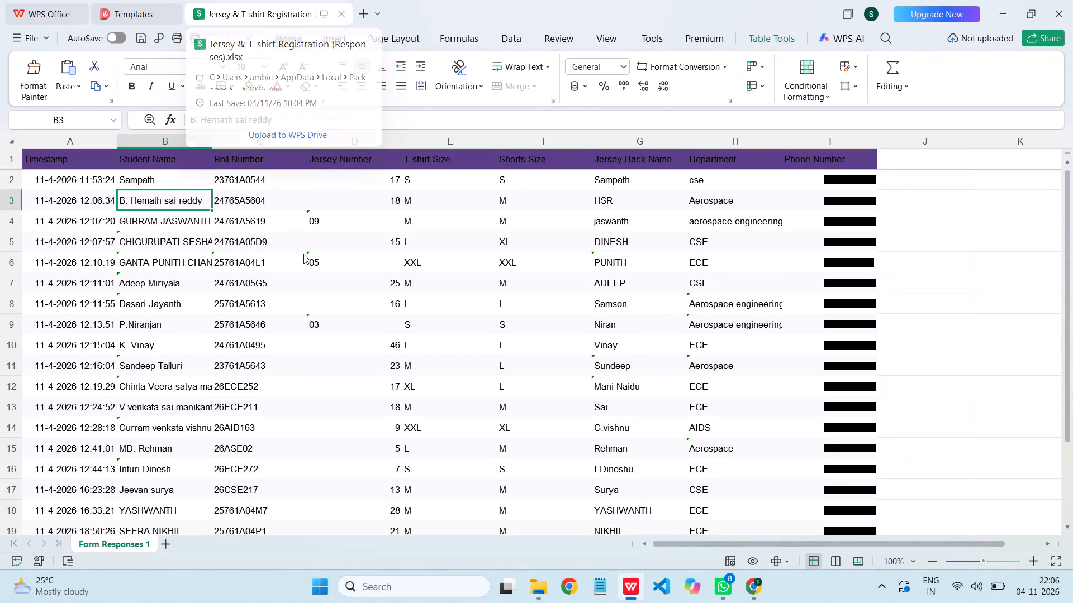
scroll(303, 254, "down", 2)
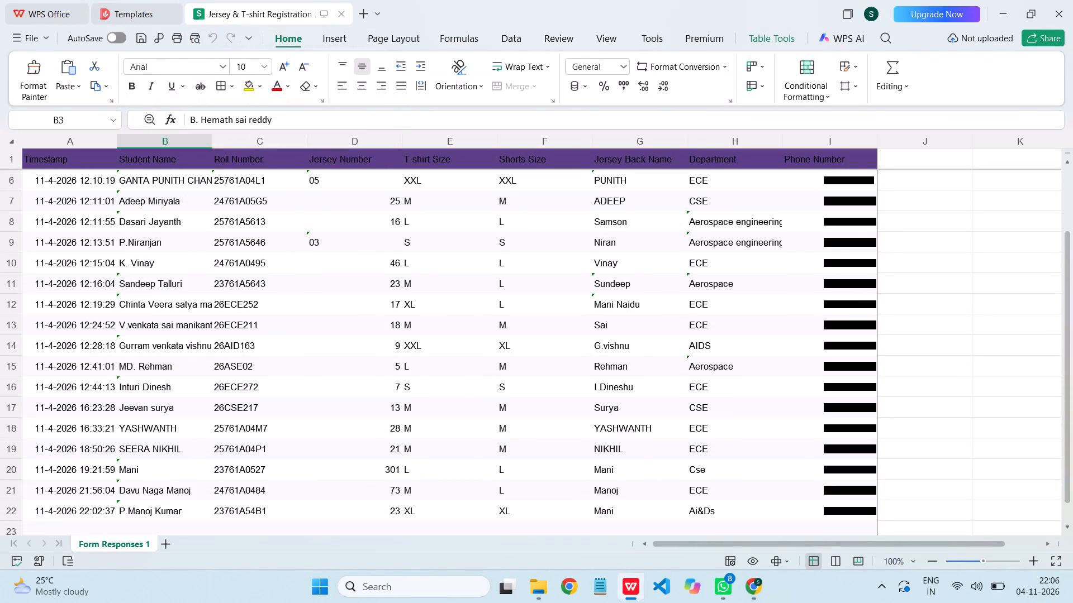
left_click(624, 285)
left_click(605, 284)
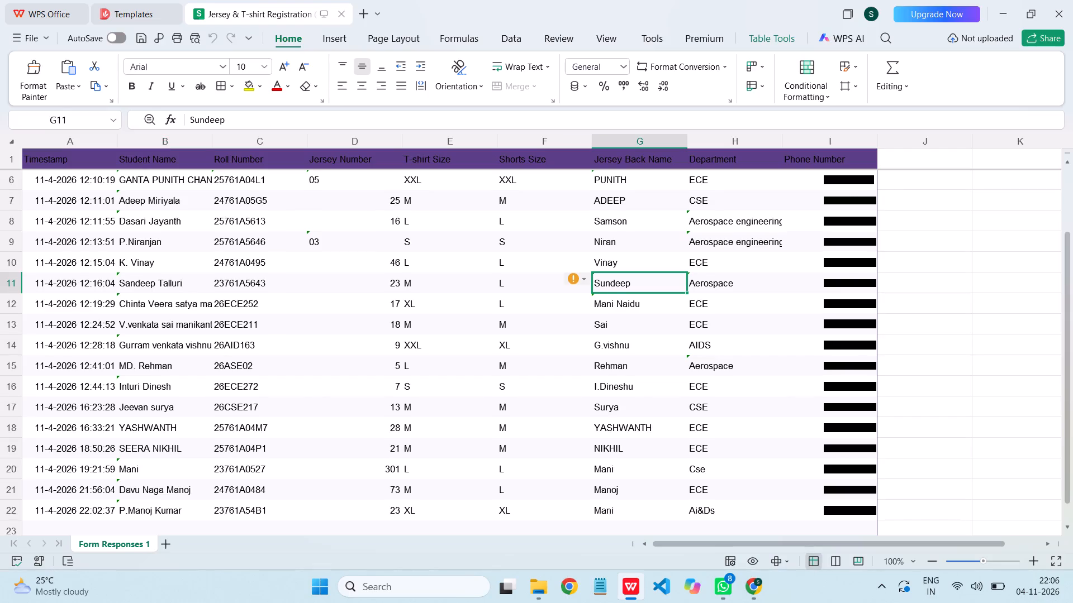
scroll(652, 264, "up", 5)
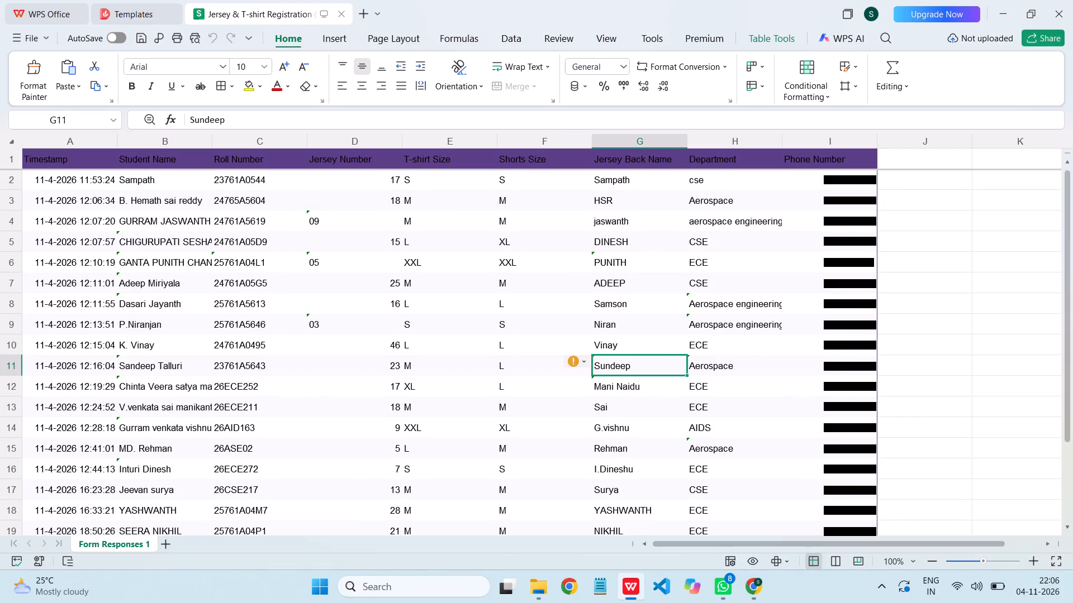
scroll(652, 264, "up", 1)
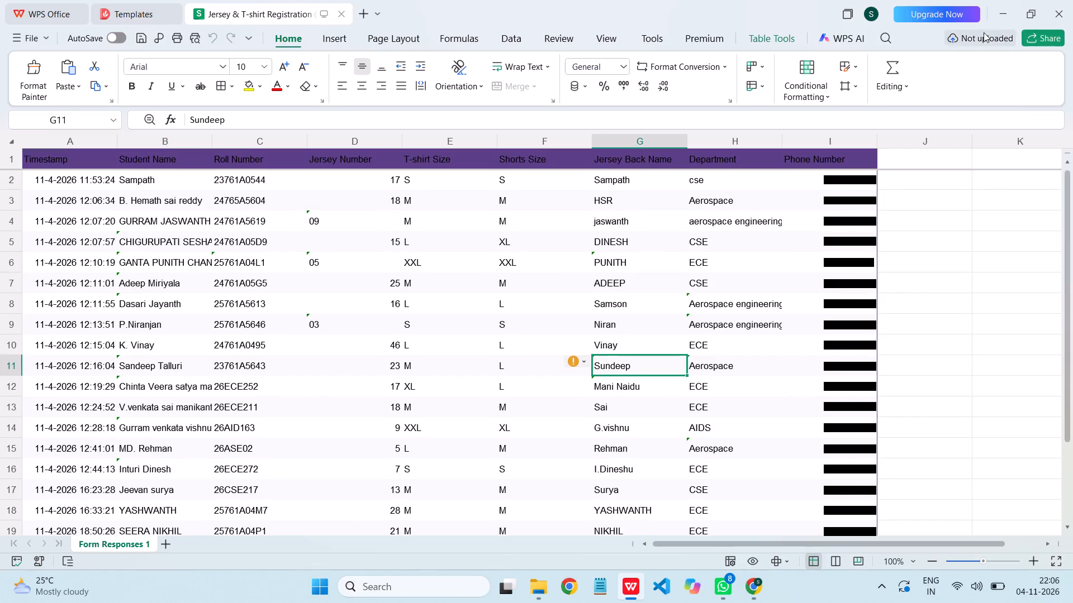
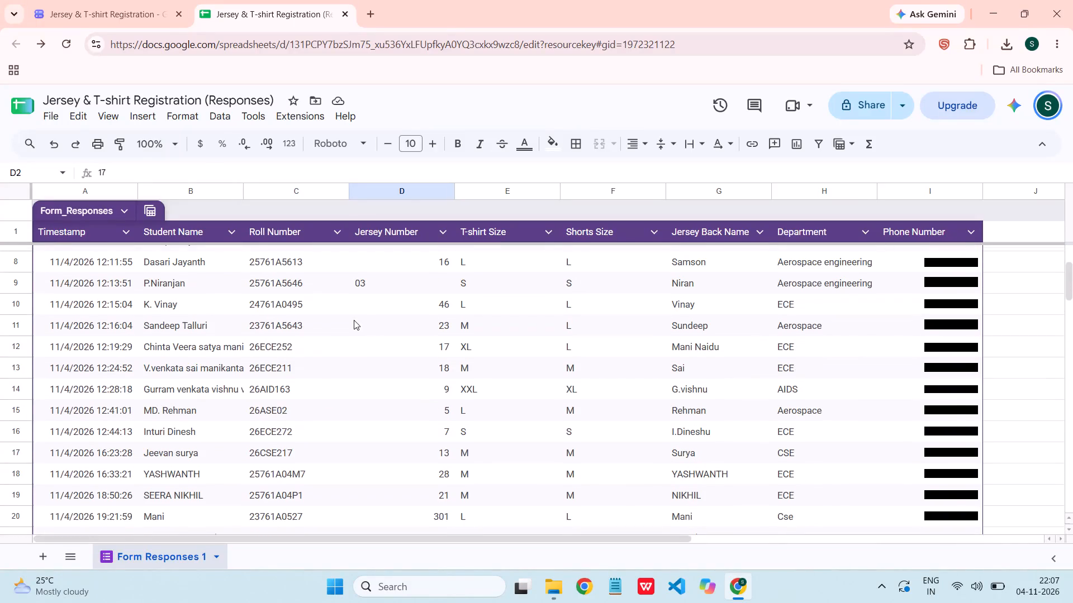
Review the submitted rows in the Form Responses 1 sheet, comparing Jersey Number entries and checking the one in row 12.
scroll(354, 320, "up", 2)
scroll(378, 418, "down", 2)
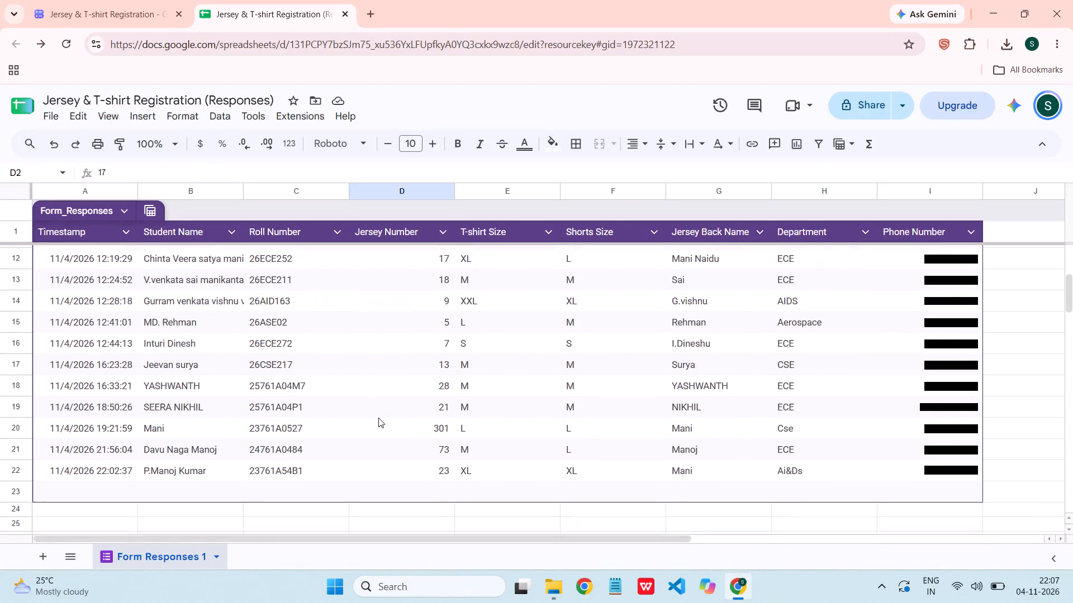
scroll(378, 418, "up", 3)
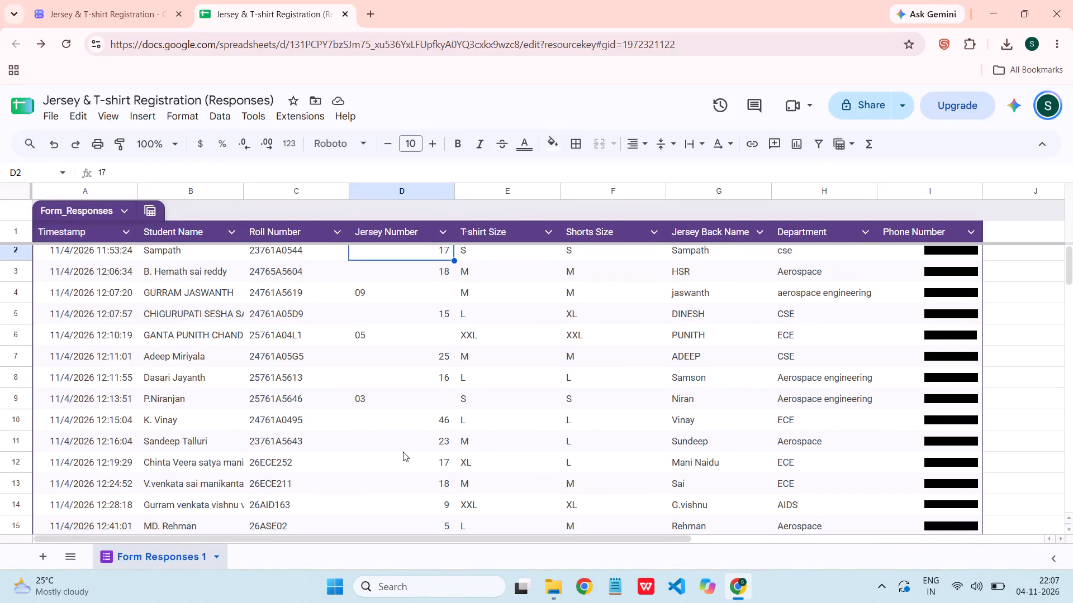
scroll(403, 452, "down", 3)
scroll(403, 452, "up", 3)
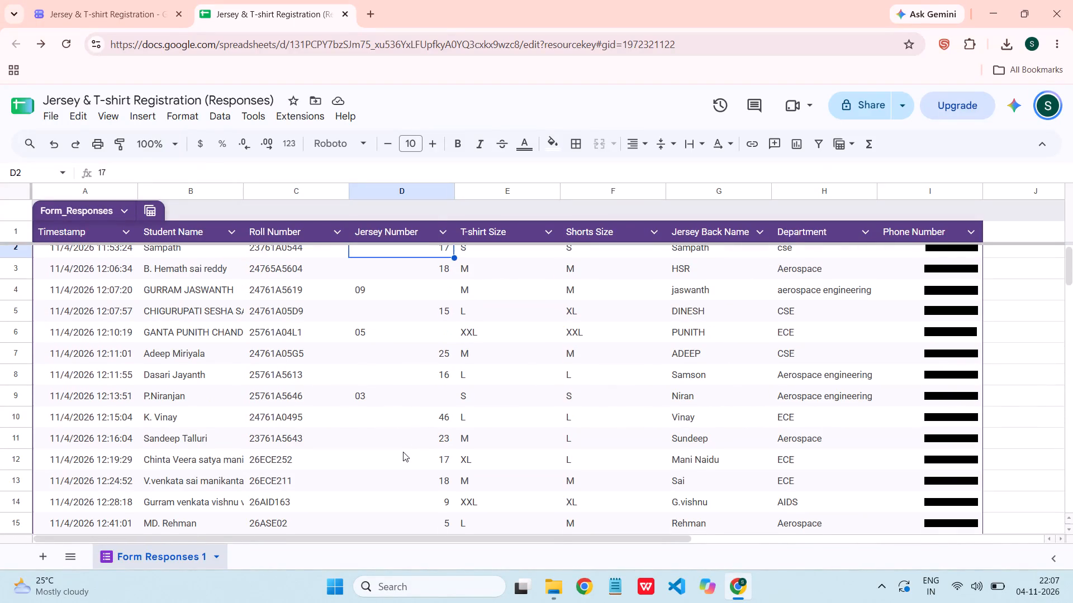
scroll(491, 390, "right", 1)
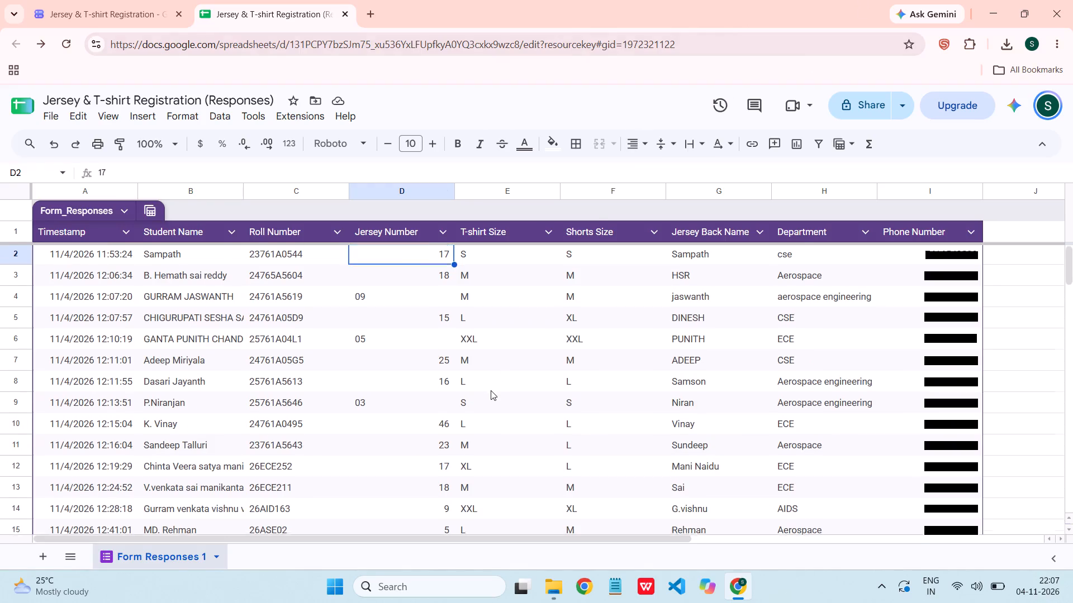
scroll(491, 390, "right", 1)
scroll(491, 390, "down", 1)
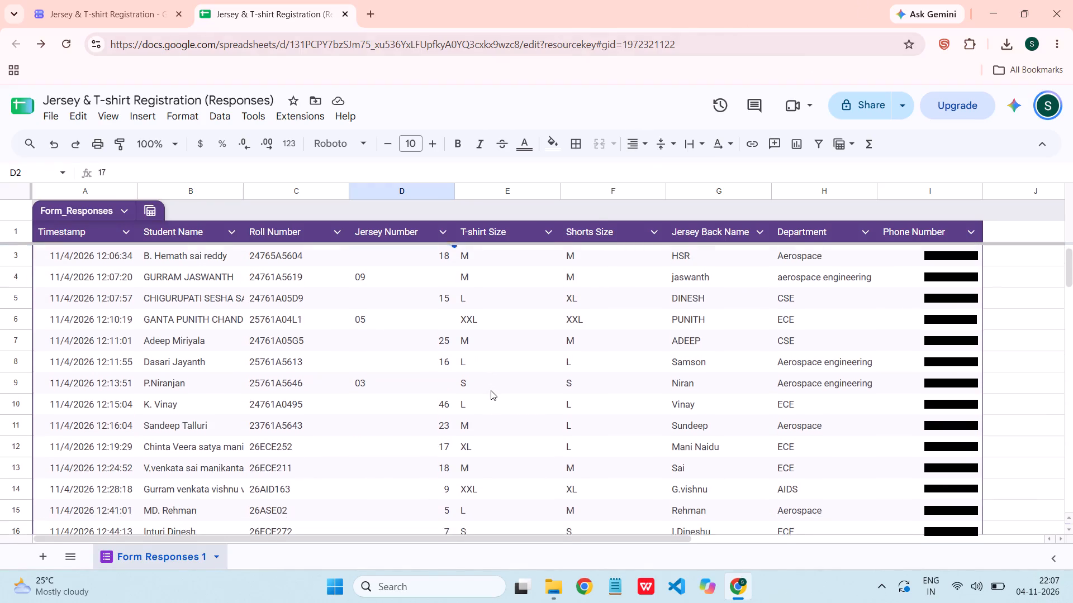
scroll(491, 390, "down", 1)
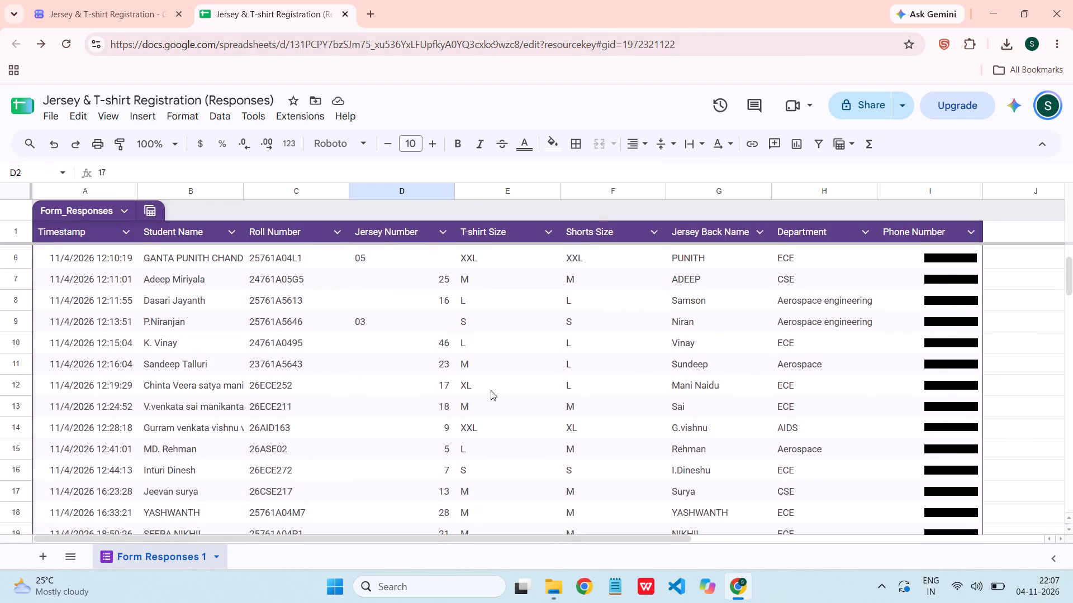
scroll(491, 390, "down", 1)
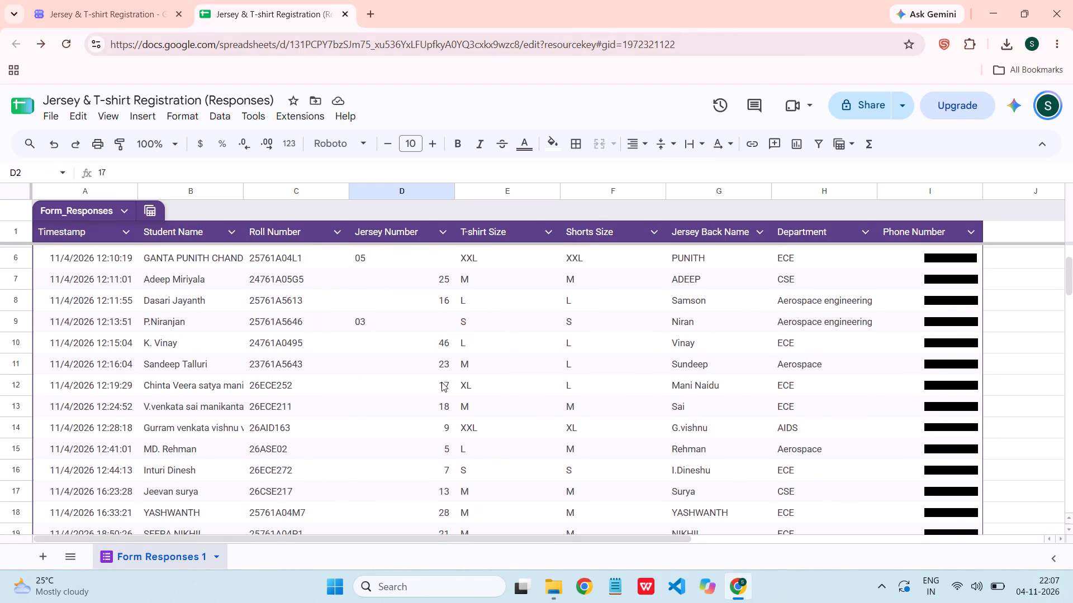
left_click(445, 384)
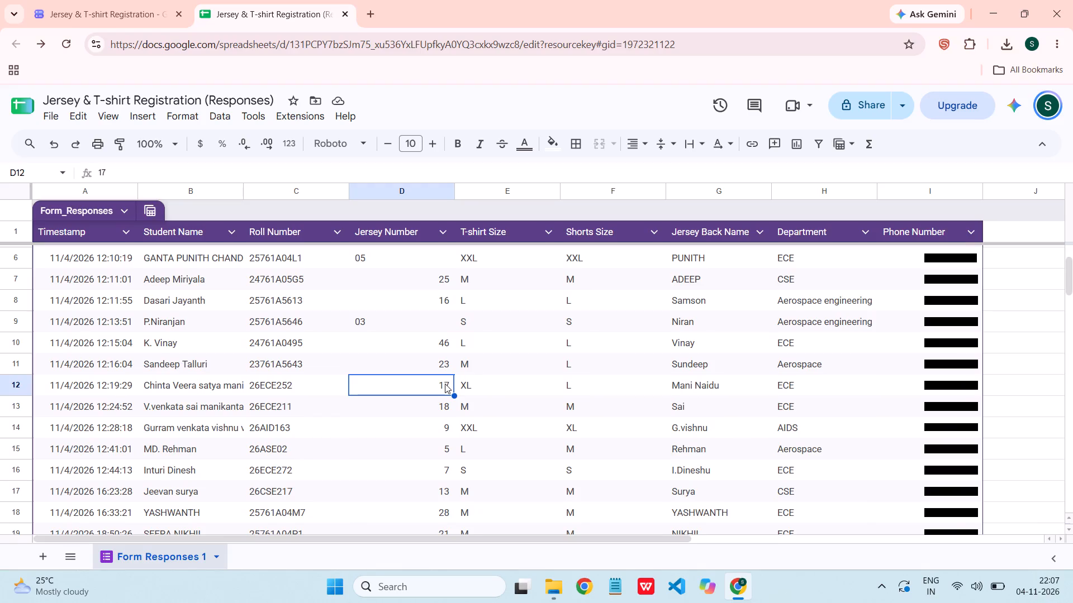
left_click(445, 384)
Minimize the browser window and open Windows search.
left_click(1001, 5)
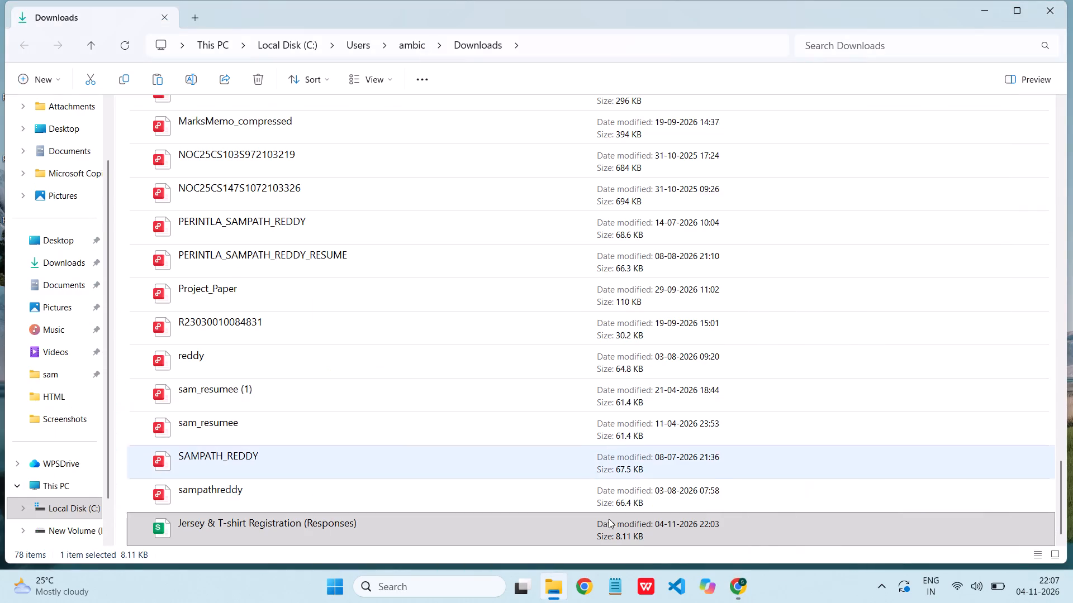
left_click(379, 589)
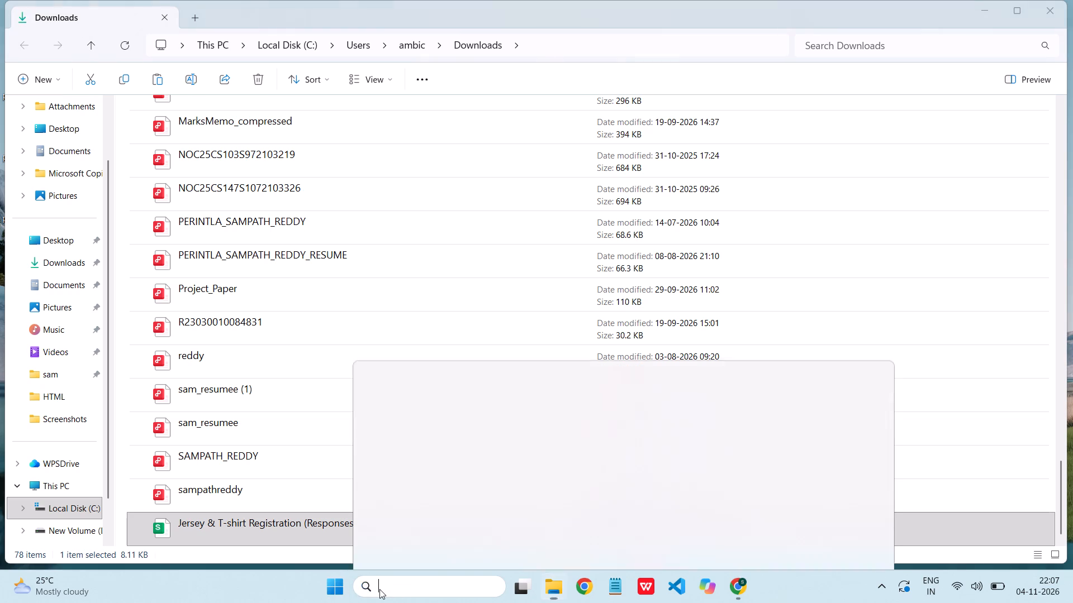
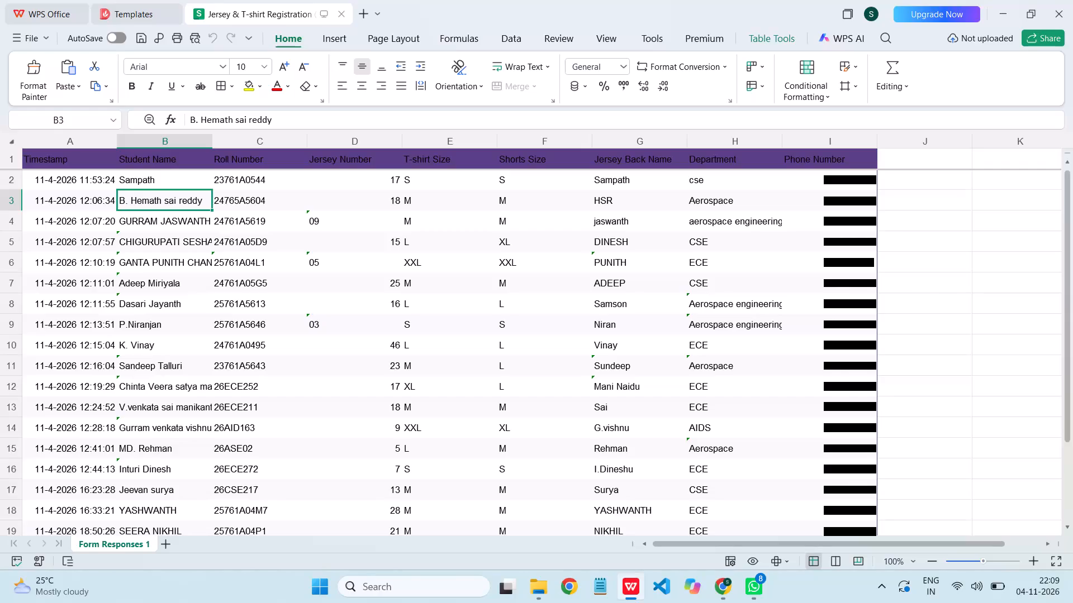
Look through the student registrations in the Form Responses 1 sheet, from row 2 down to row 21.
scroll(346, 429, "down", 2)
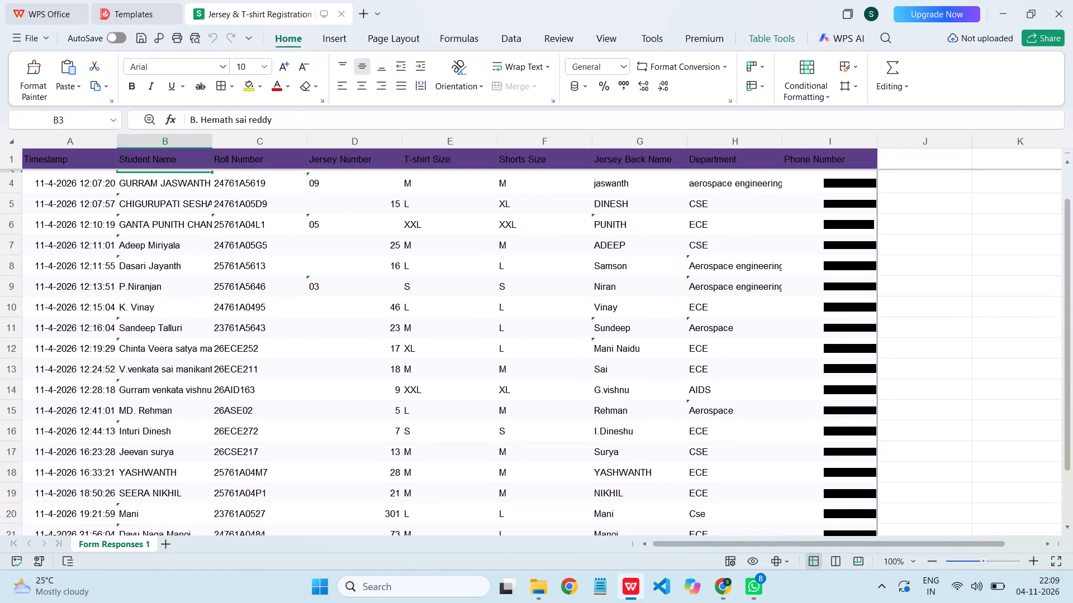
scroll(346, 429, "down", 2)
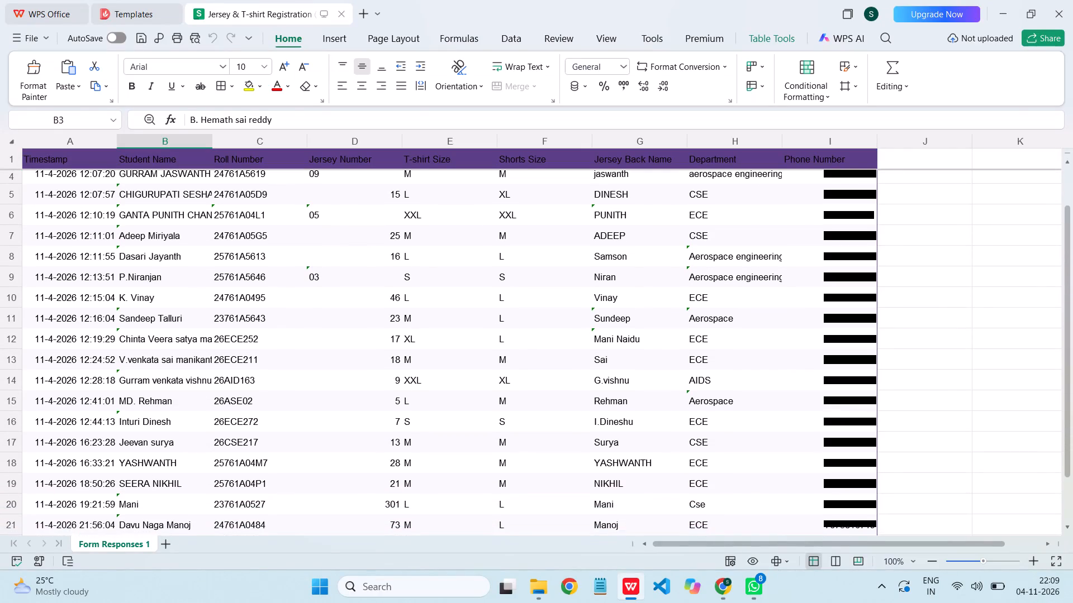
scroll(363, 457, "down", 1)
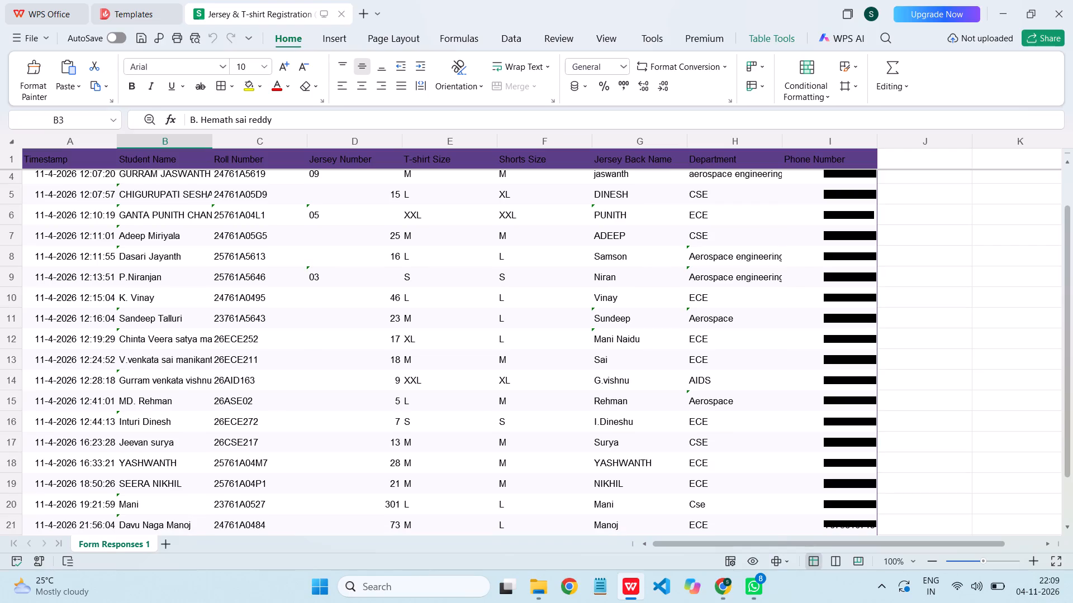
scroll(383, 341, "up", 1)
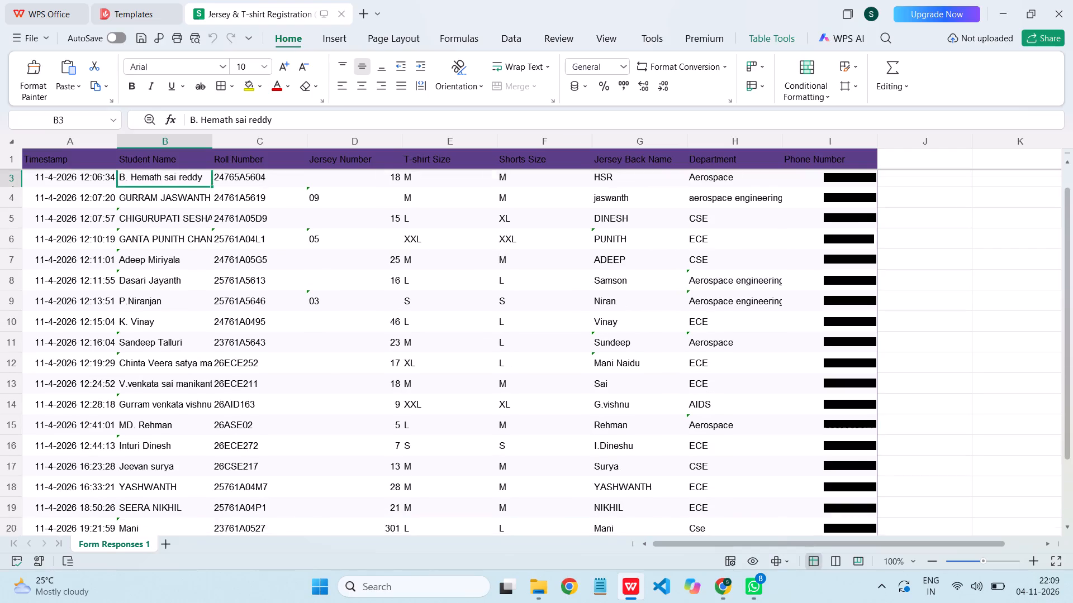
scroll(383, 341, "up", 2)
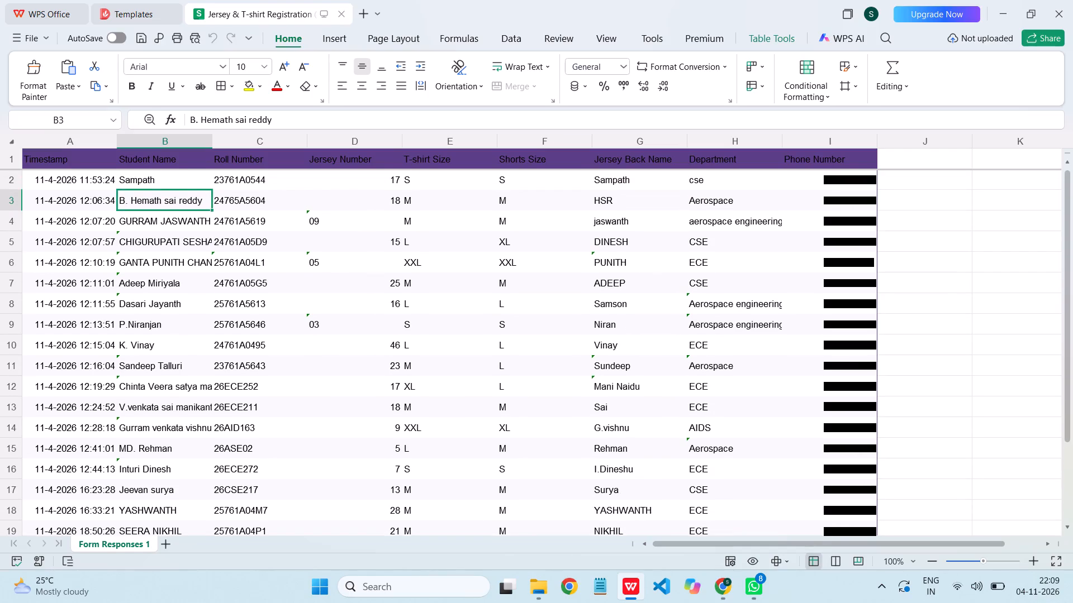
scroll(384, 390, "down", 1)
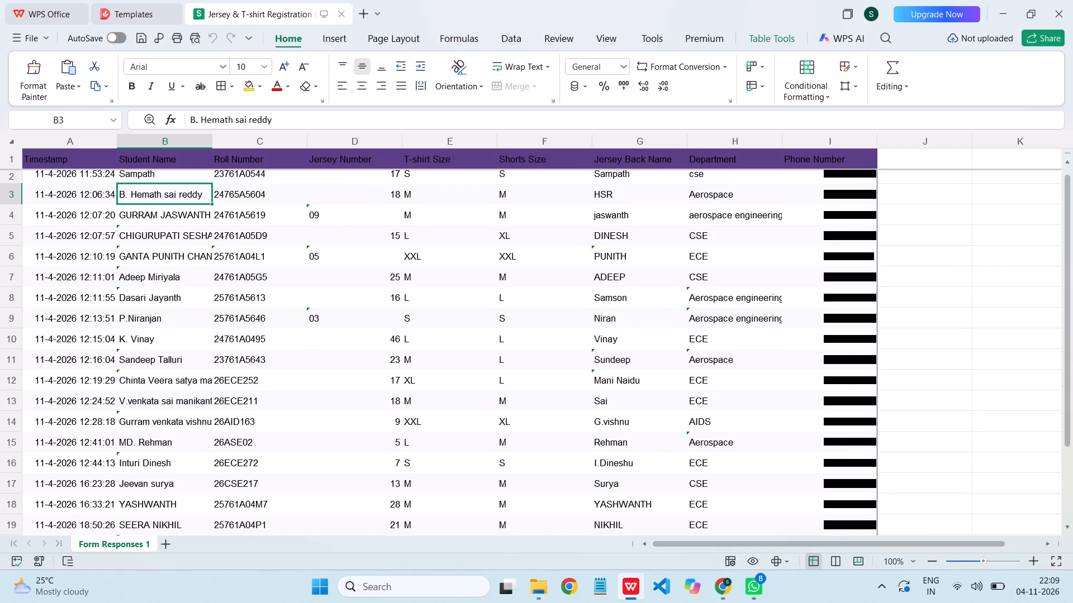
Copy the Phone Number entry of the student in row 12, selecting the full number as text within cell I12.
left_click(193, 385)
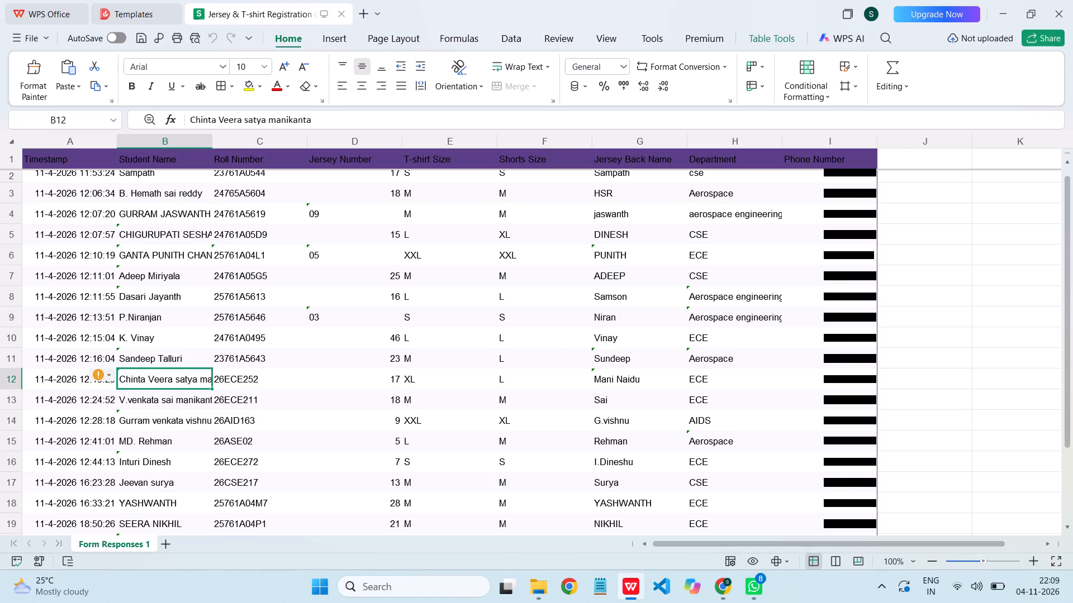
left_click(841, 386)
left_click(841, 386)
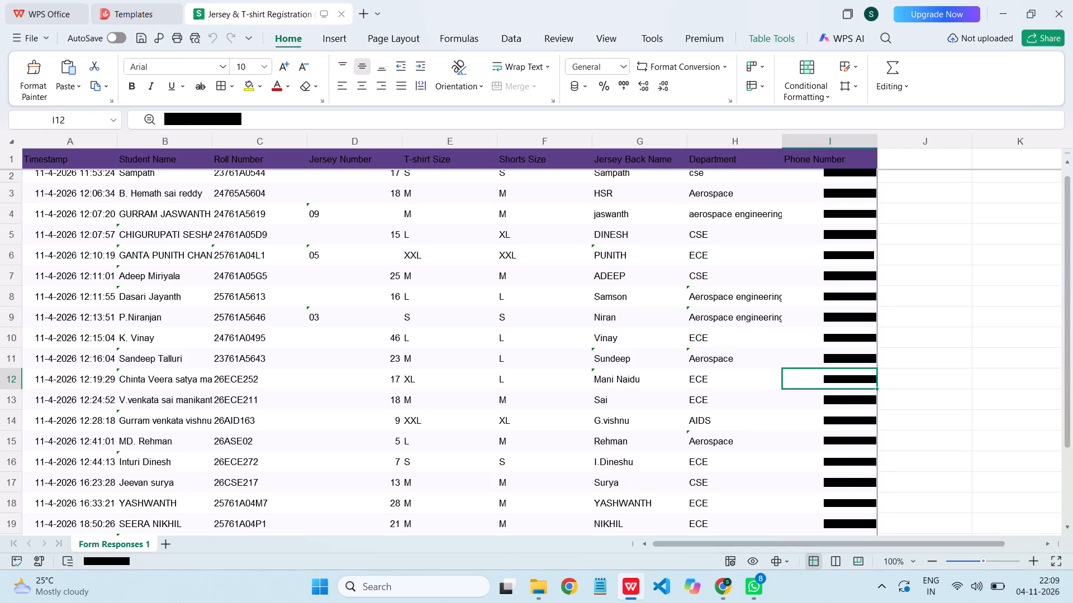
key("ctrl+c")
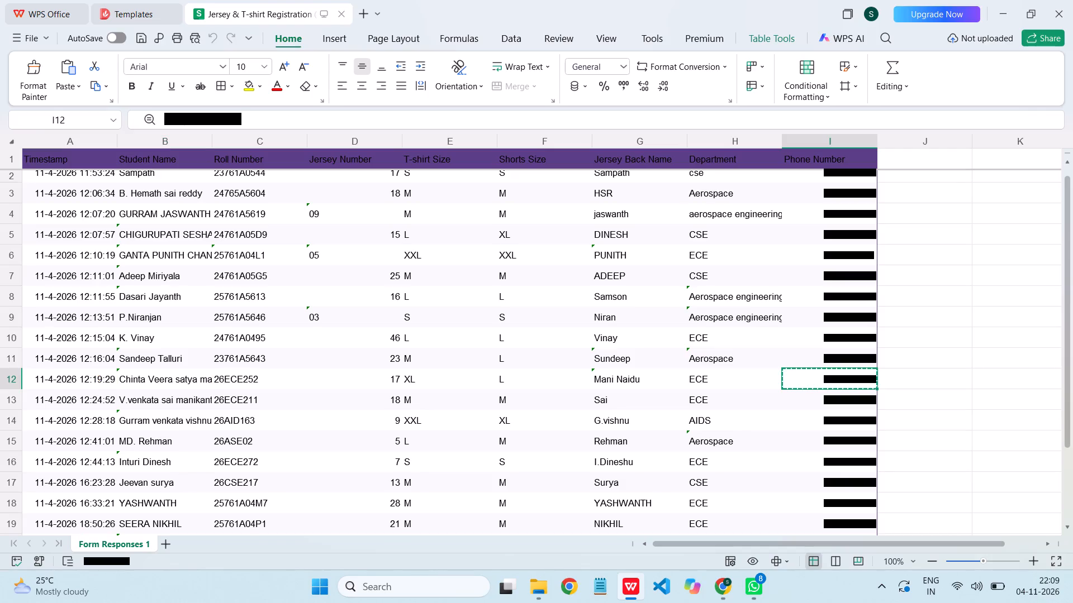
left_click(849, 381)
key("ctrl+c")
key("ctrl+c")
key("ctrl+c")
left_click_drag(250, 118, 186, 119)
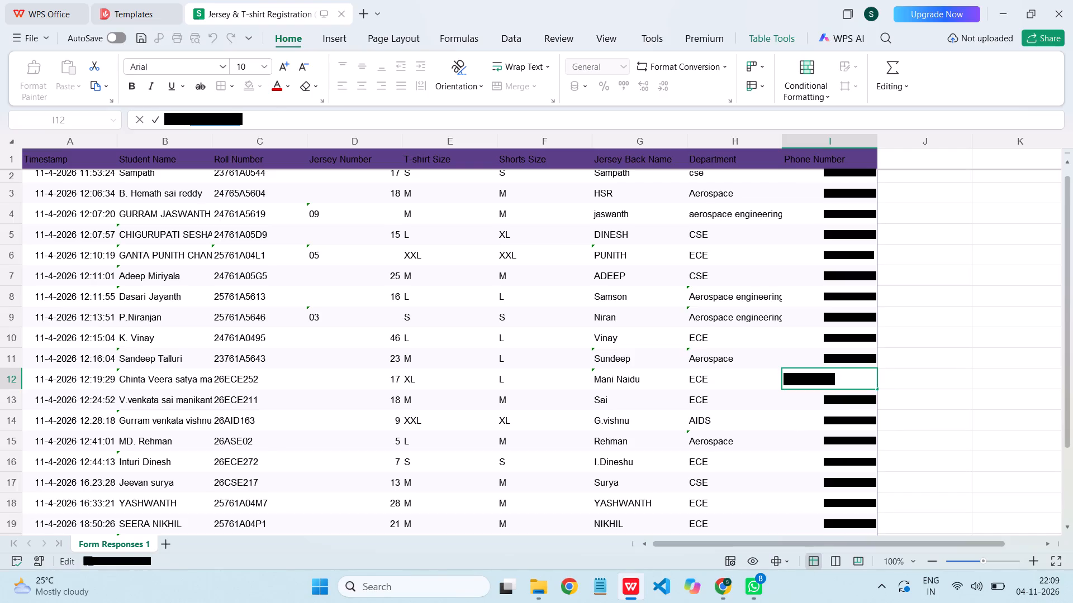
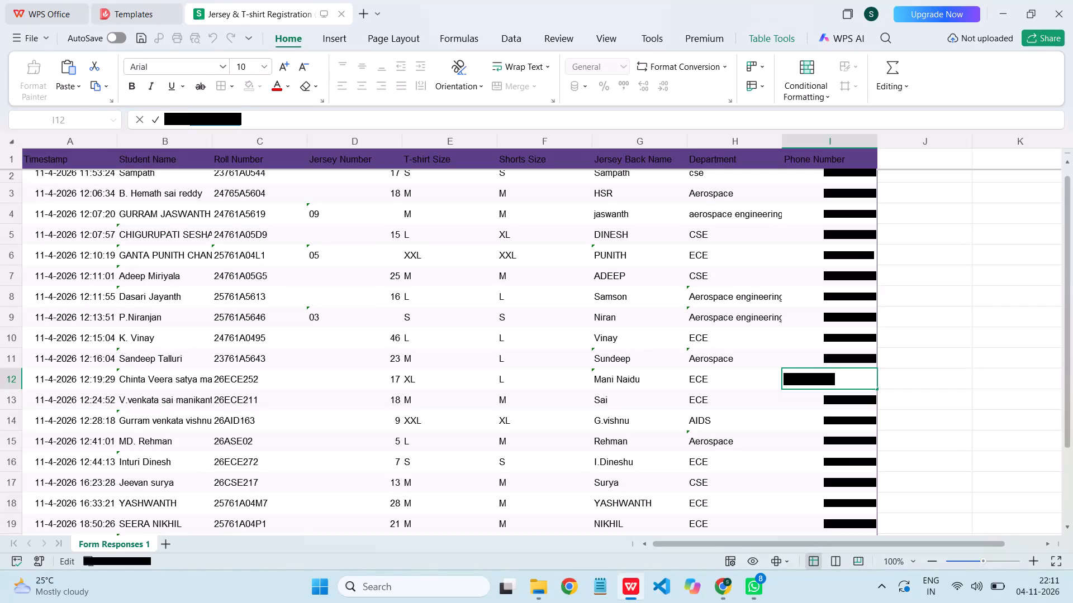
Set the Jersey Number of the student in row 12 to 19 in the Form Responses 1 sheet.
left_click(394, 381)
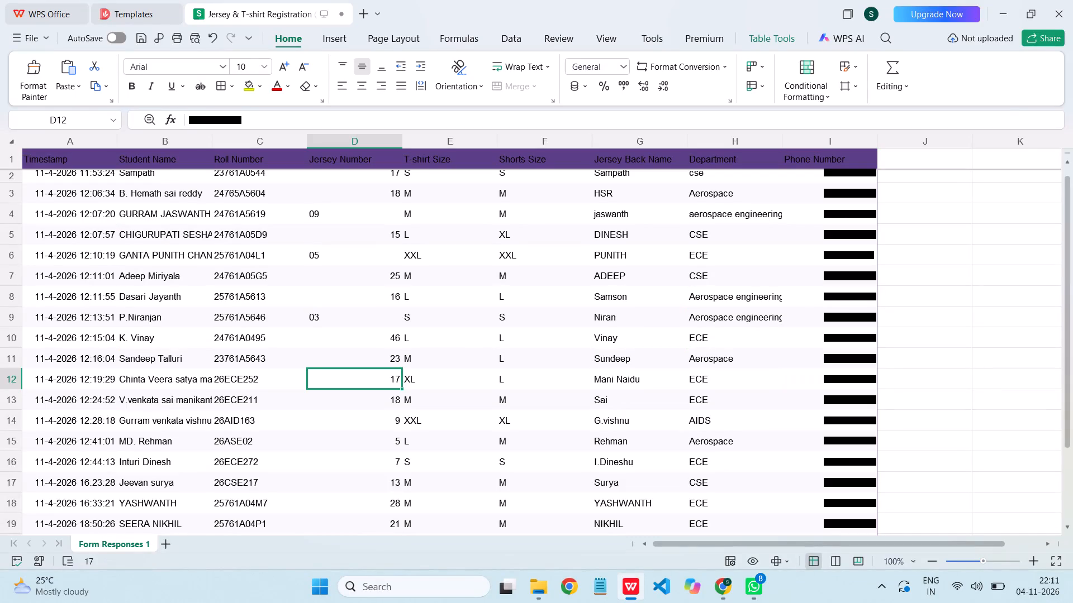
key("BackSpace")
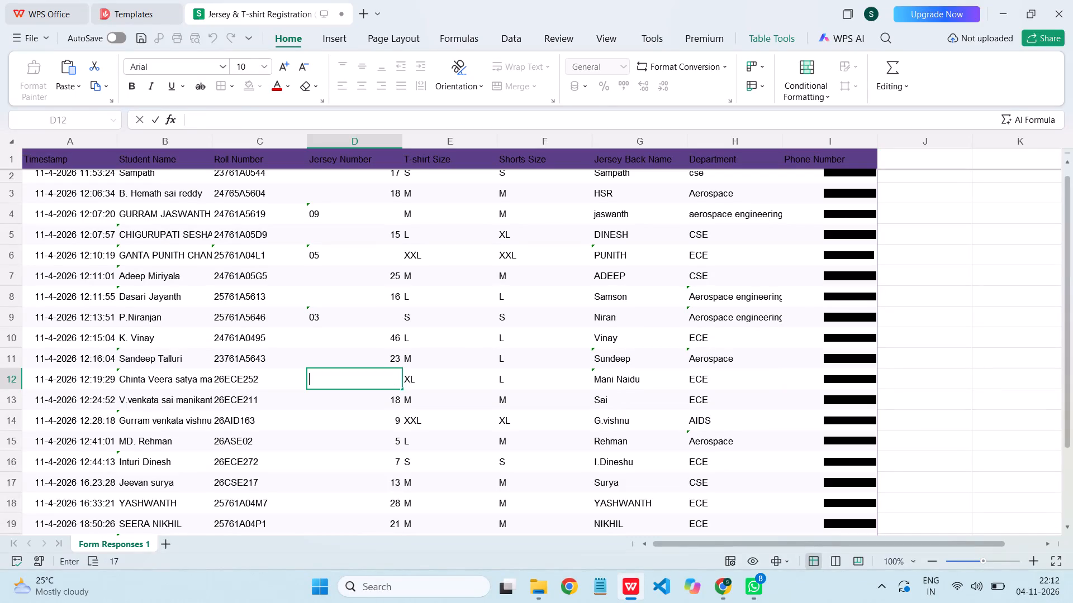
type("19")
scroll(447, 271, "up", 1)
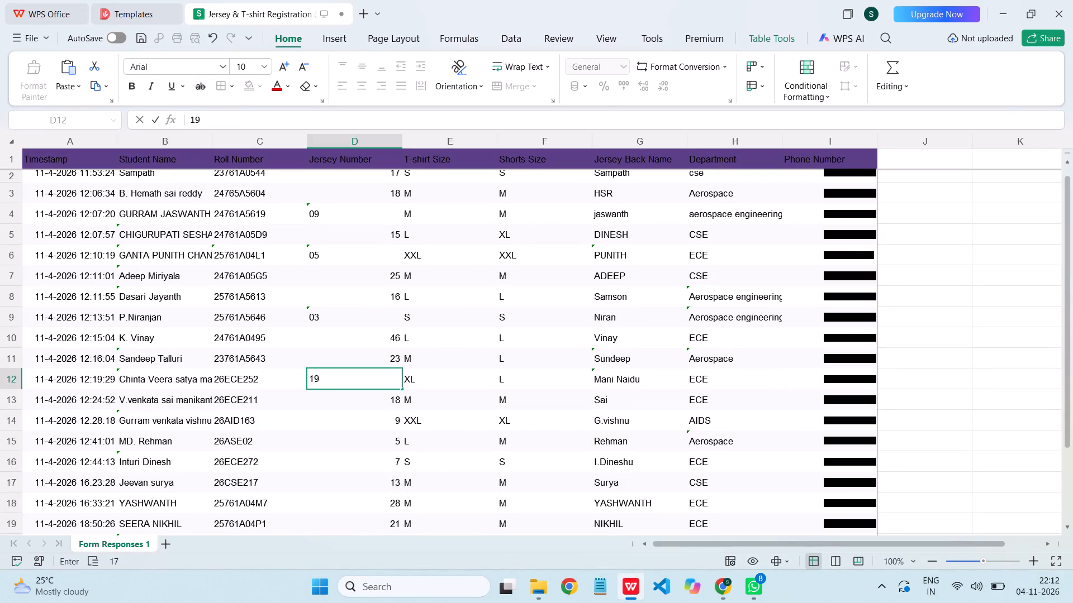
scroll(447, 271, "up", 1)
scroll(447, 271, "down", 3)
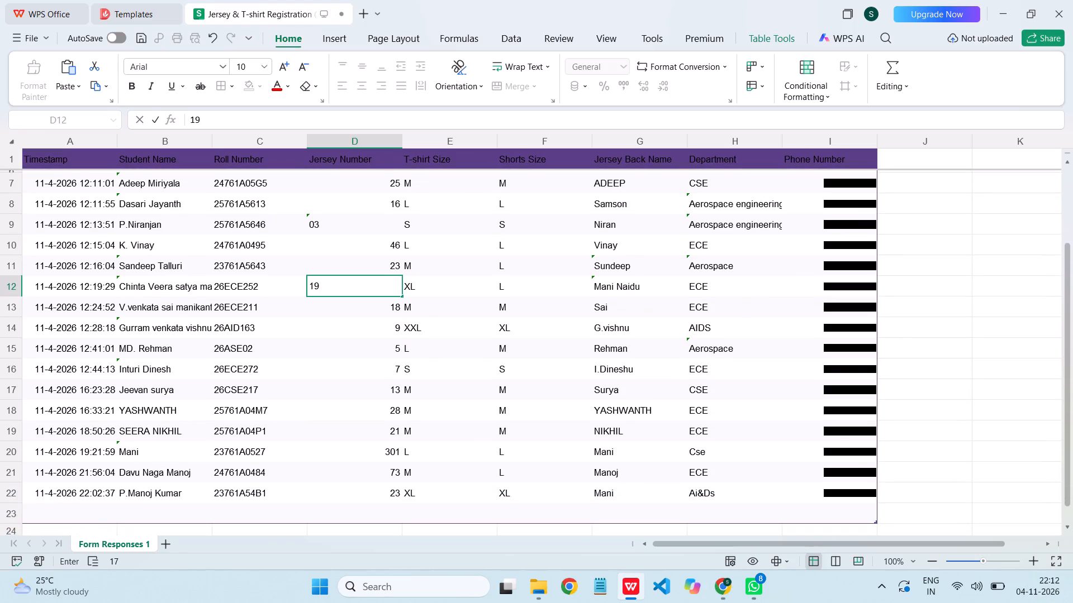
scroll(447, 271, "down", 1)
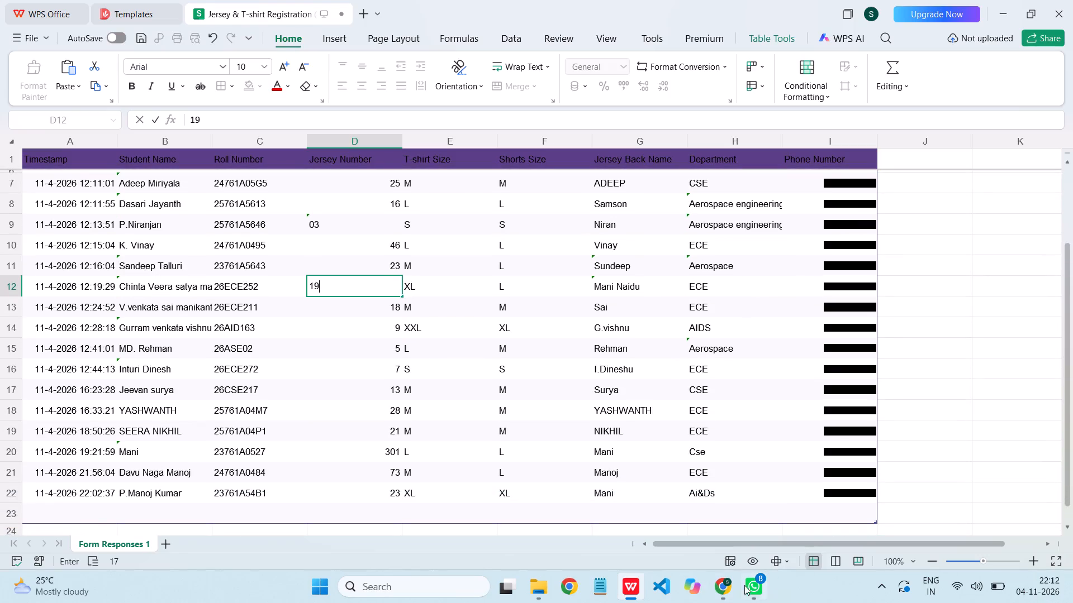
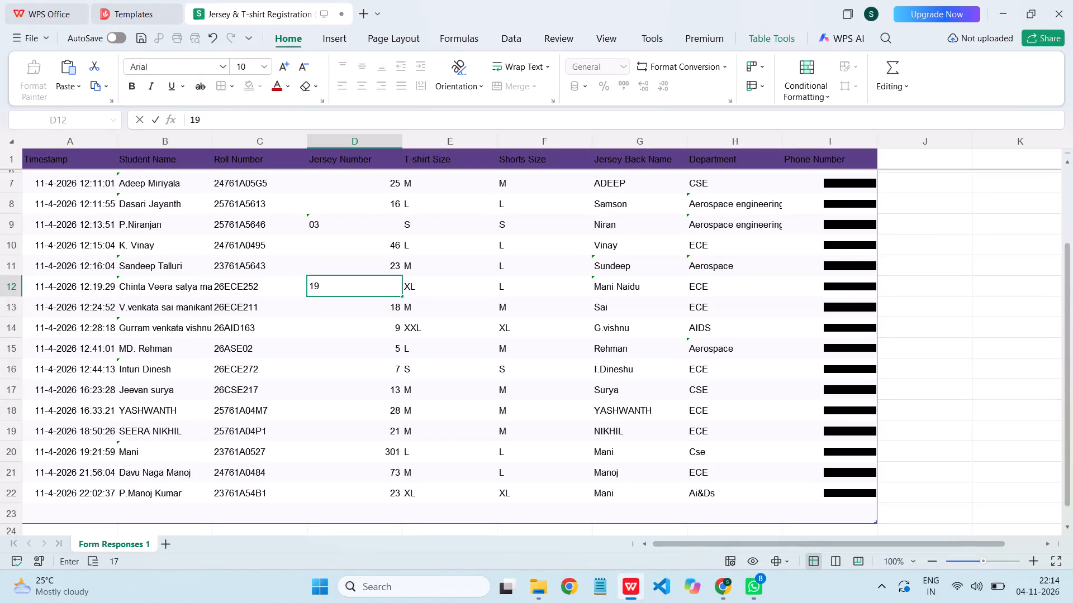
Set the Jersey Number of the student in row 13 to 20.
left_click(398, 310)
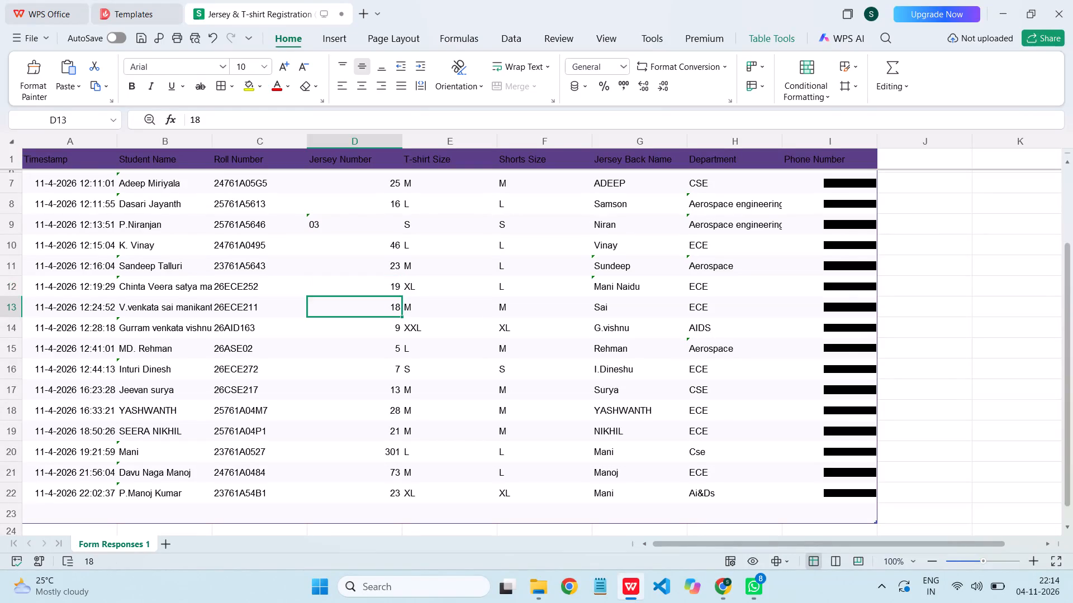
scroll(398, 310, "up", 4)
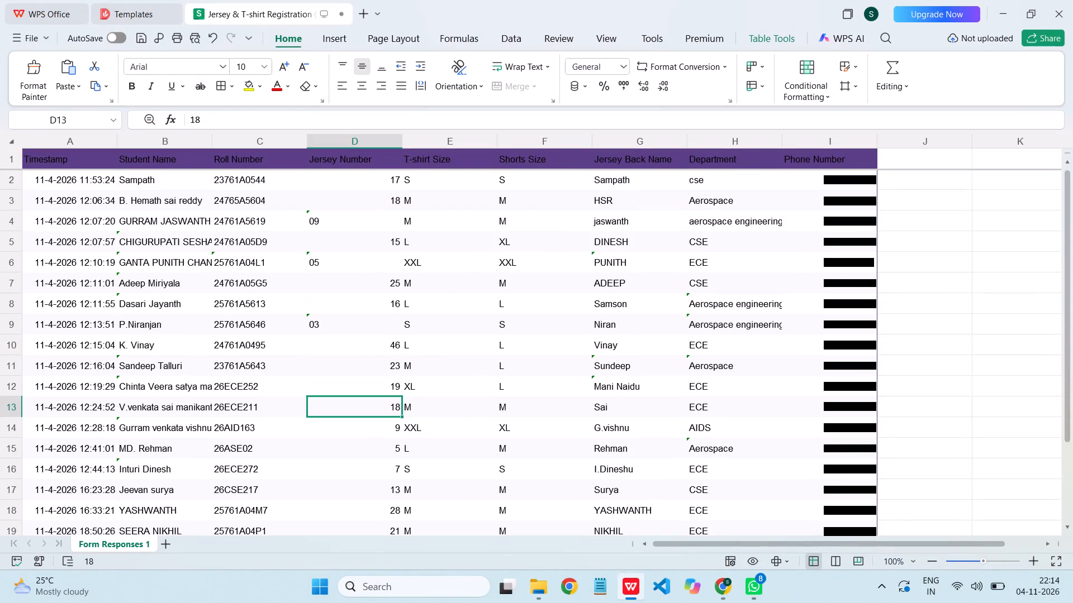
scroll(397, 404, "down", 1)
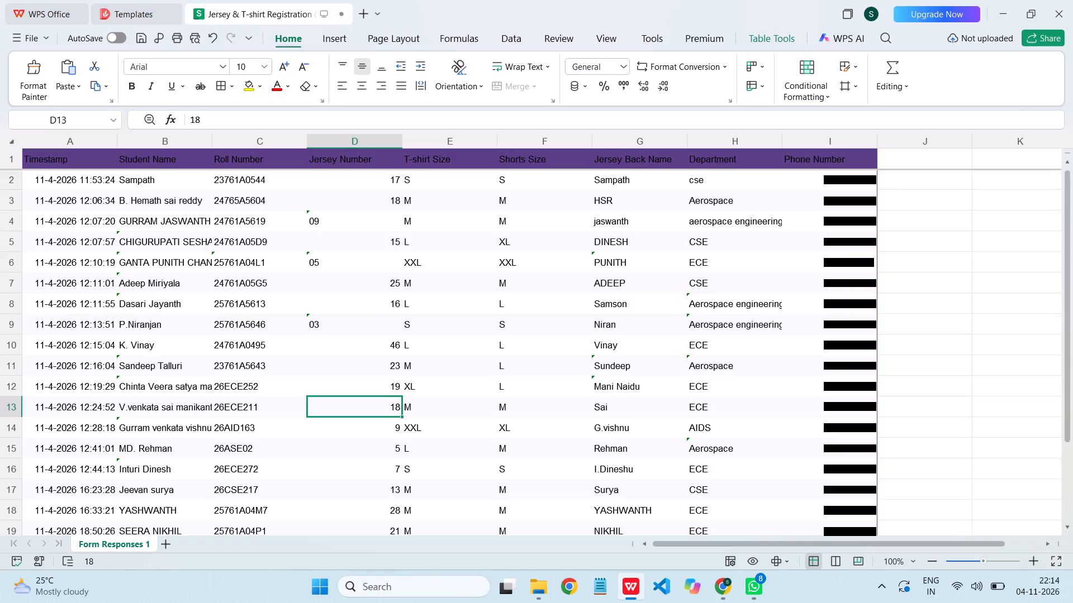
scroll(397, 404, "down", 1)
key("BackSpace")
type("20")
key("Return")
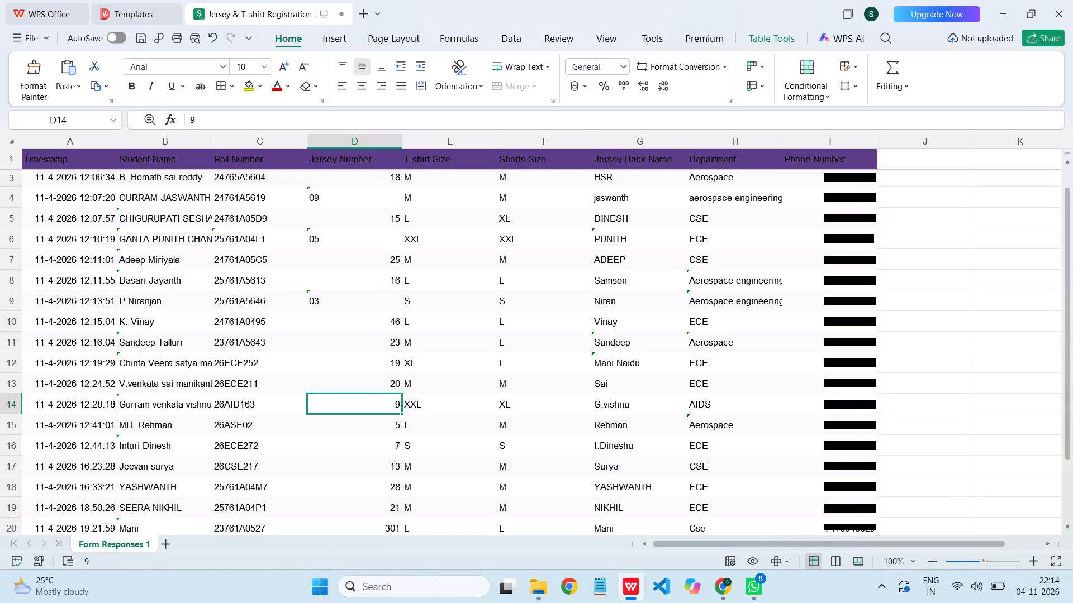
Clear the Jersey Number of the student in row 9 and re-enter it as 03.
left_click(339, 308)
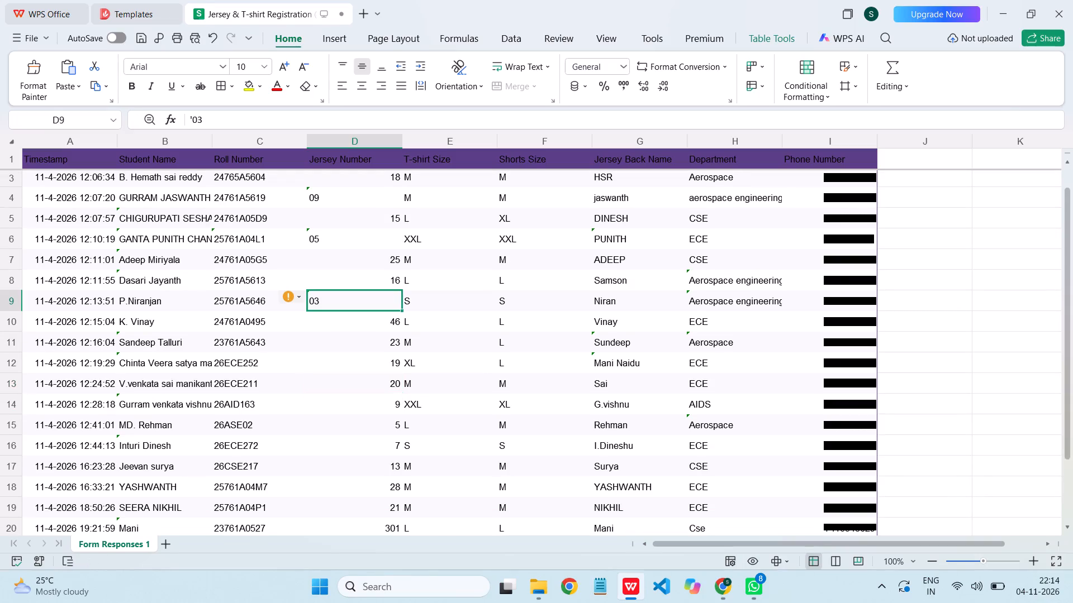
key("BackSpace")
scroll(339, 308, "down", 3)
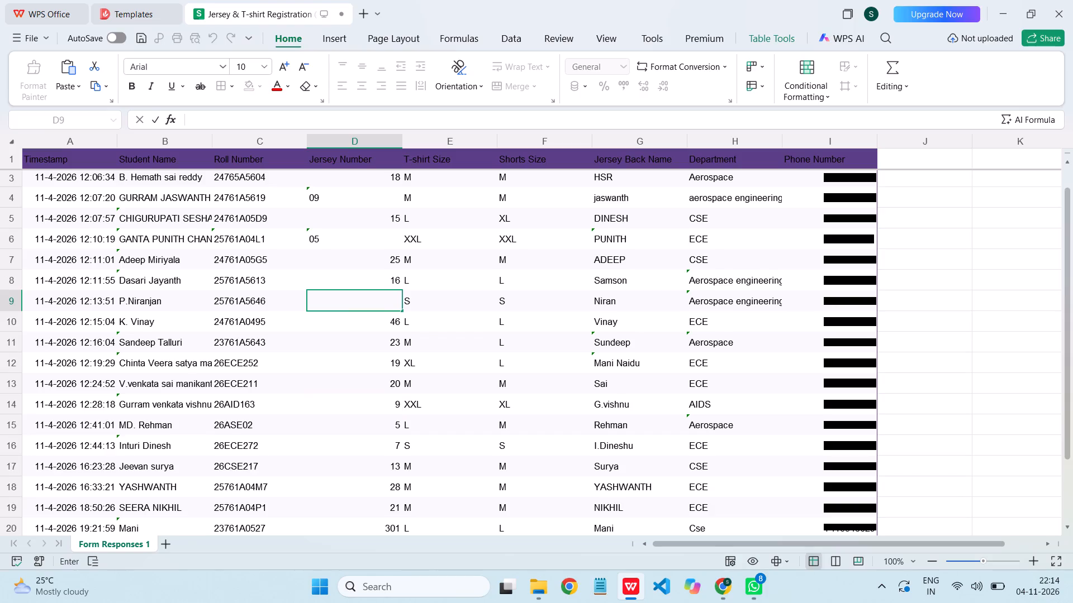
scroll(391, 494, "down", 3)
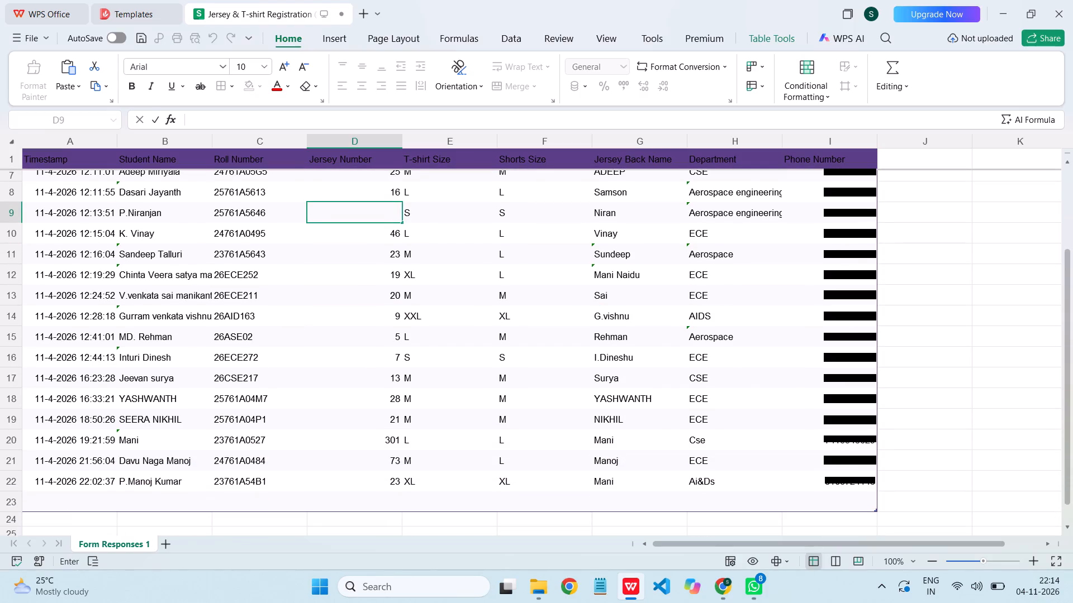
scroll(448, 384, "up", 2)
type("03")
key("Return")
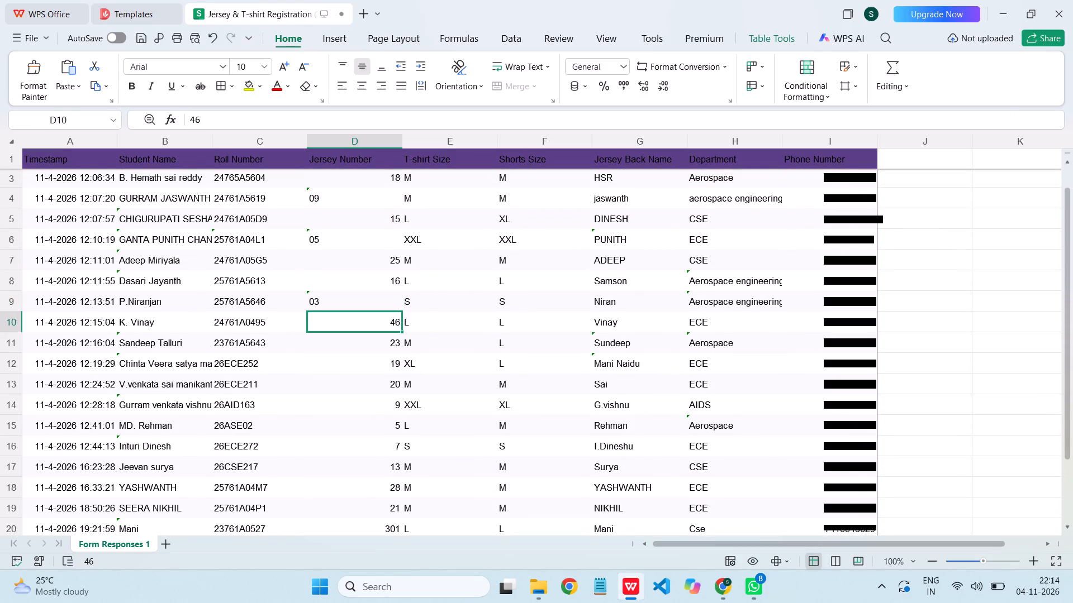
Replace the row 9 Jersey Number with 03 preceded by spaces that shift it toward the cell's right edge.
left_click(314, 300)
key("BackSpace")
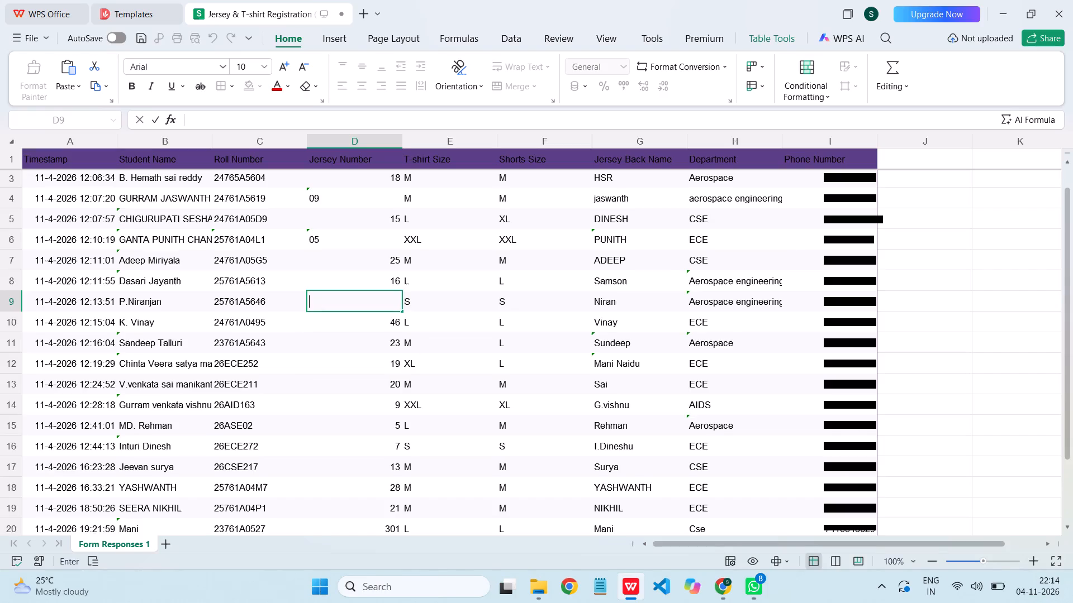
key("space")
key("space")
key("space")
key("space")
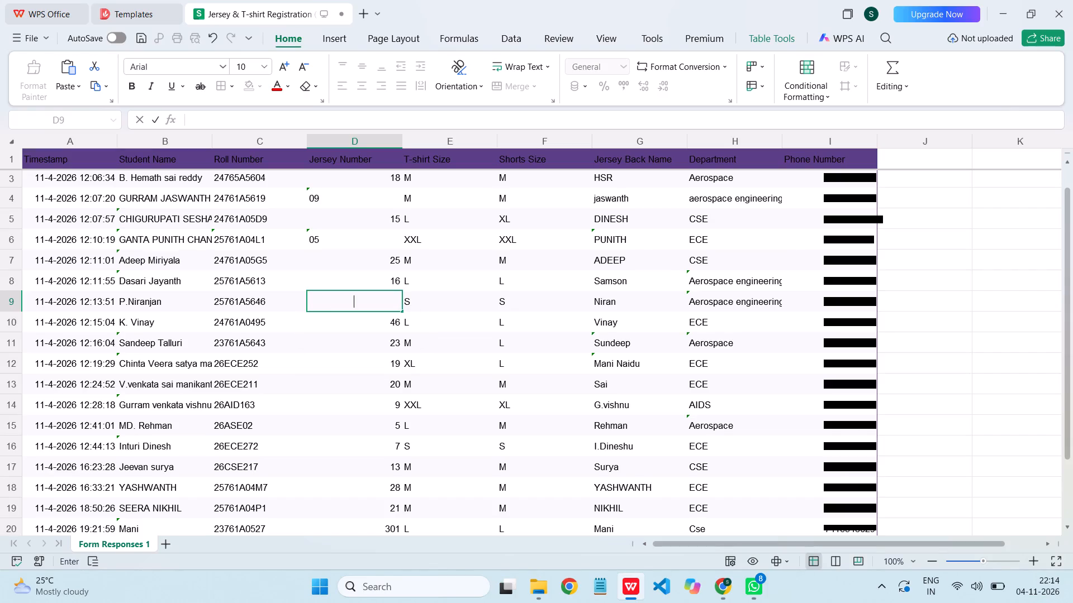
key("space")
key("space")
key("space")
key("space")
key("space")
key("space")
key("space")
key("space")
key("space")
type("03")
left_click(349, 240)
Examine the Jersey Number entries in rows 6 and 4 and compare them with the rest of the column for duplicates.
left_click(348, 243)
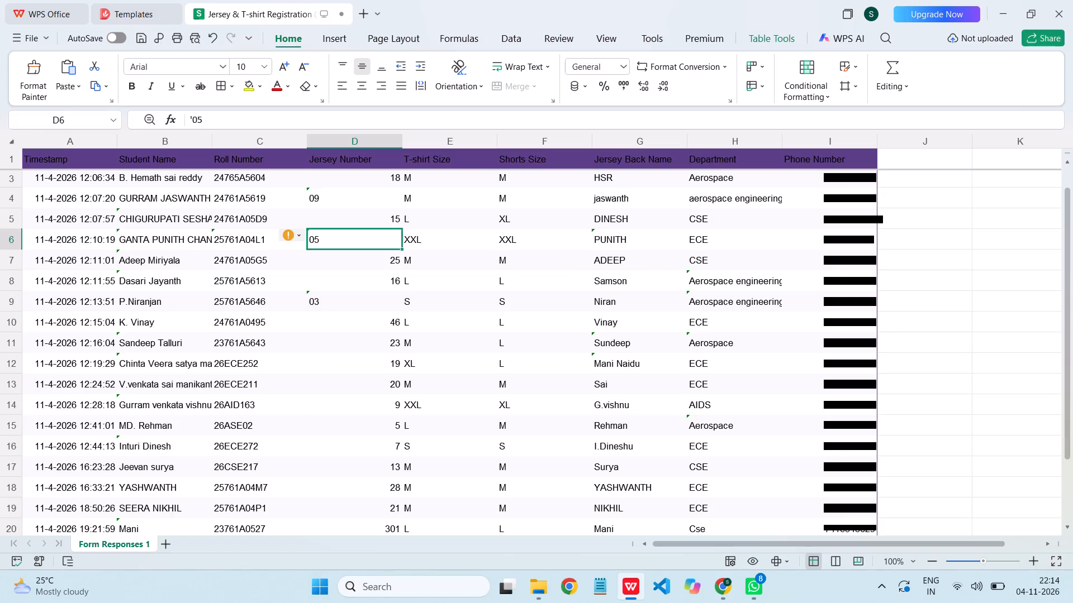
scroll(348, 243, "up", 1)
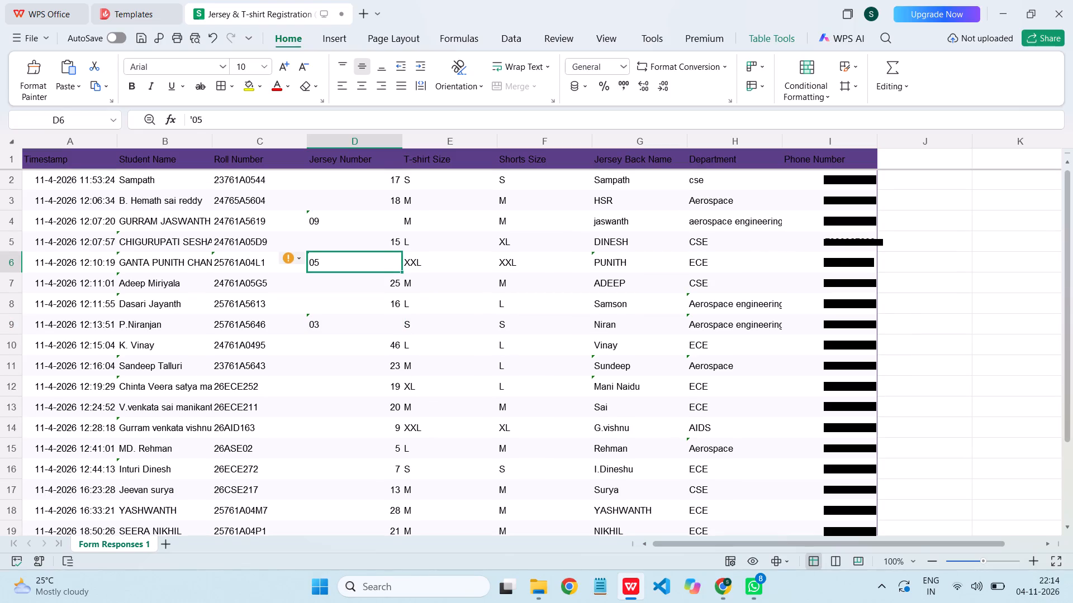
scroll(348, 243, "up", 1)
left_click(340, 226)
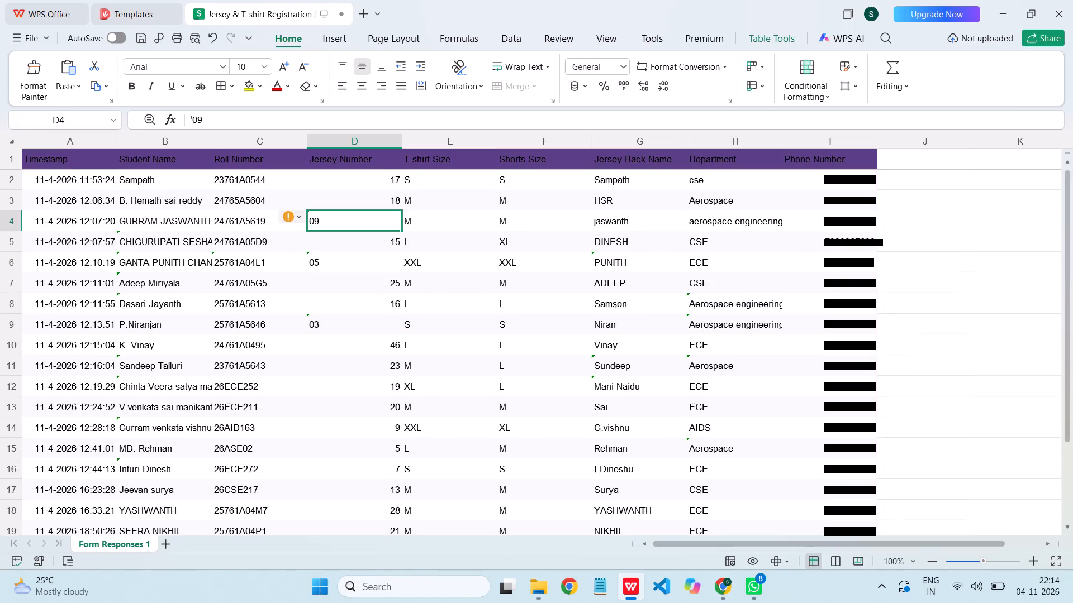
scroll(379, 381, "down", 2)
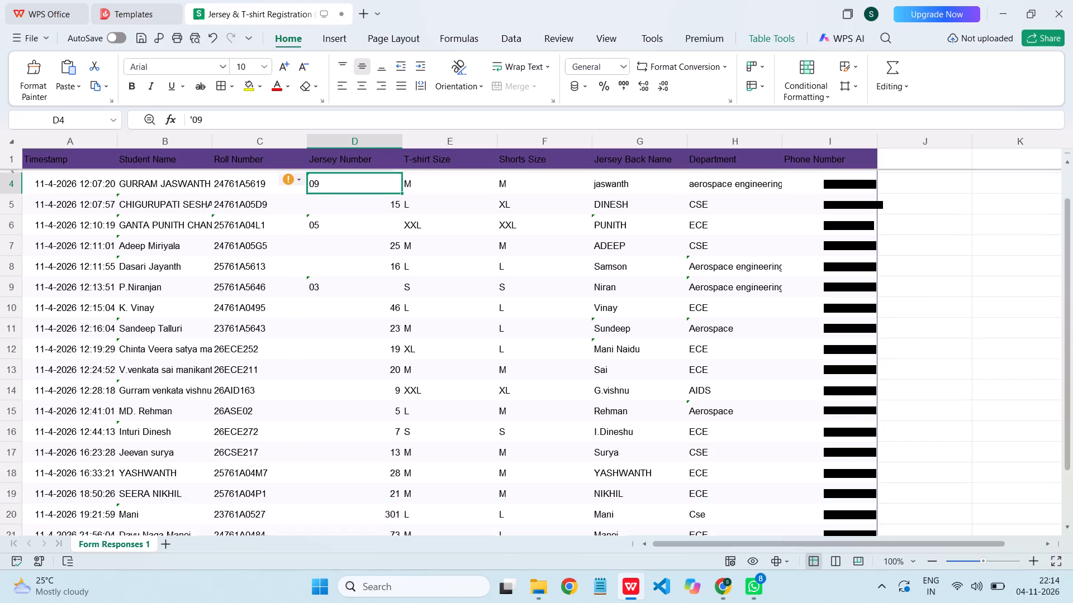
scroll(379, 381, "down", 2)
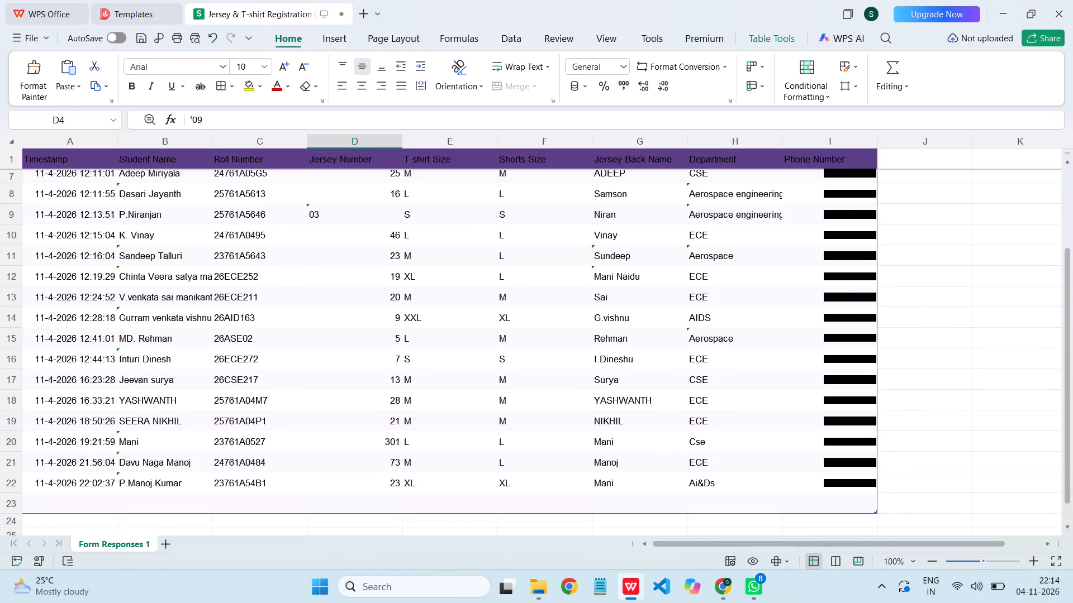
scroll(378, 301, "up", 2)
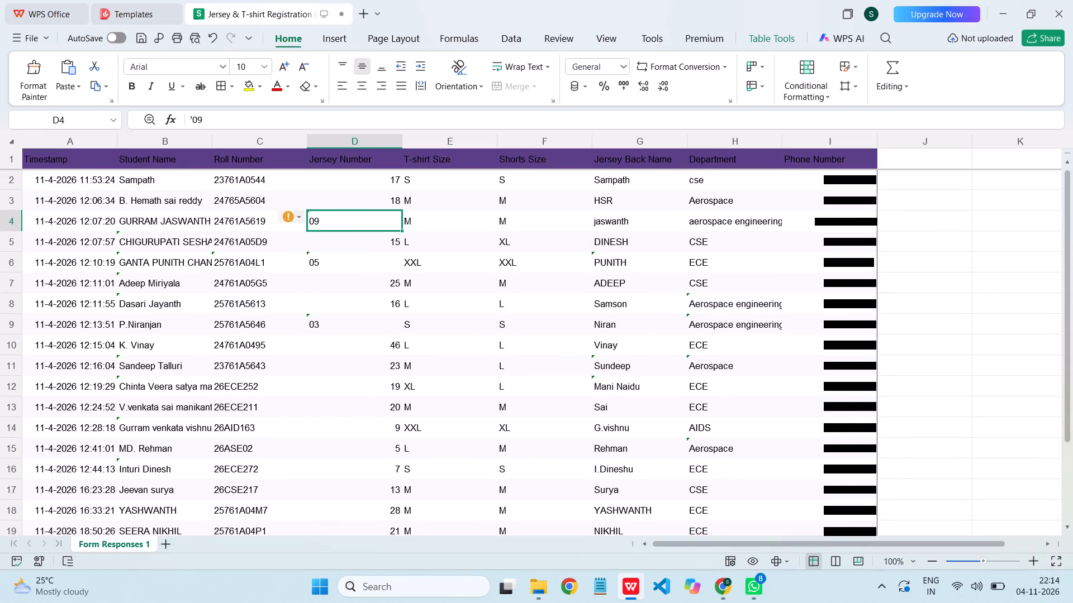
scroll(357, 397, "down", 1)
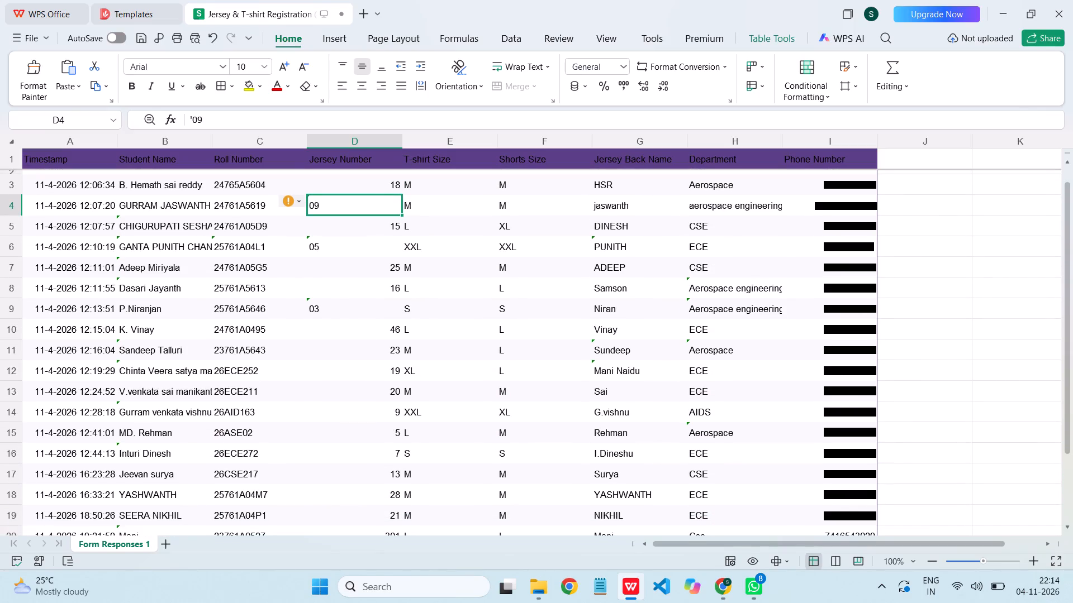
Check the row 14 student's Jersey Number and select that student's Phone Number cell.
left_click(382, 415)
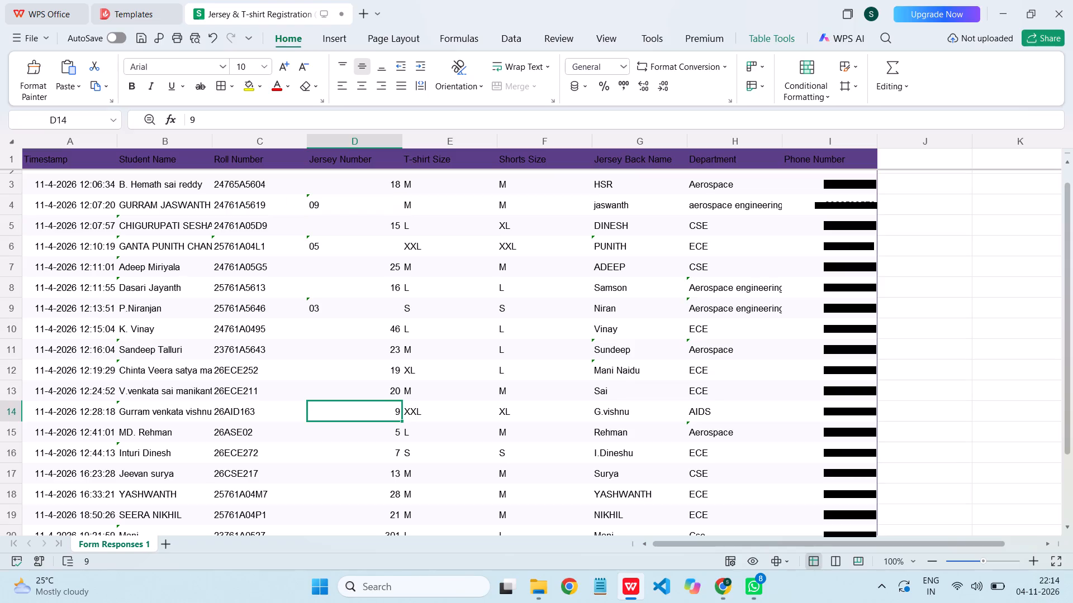
left_click(848, 413)
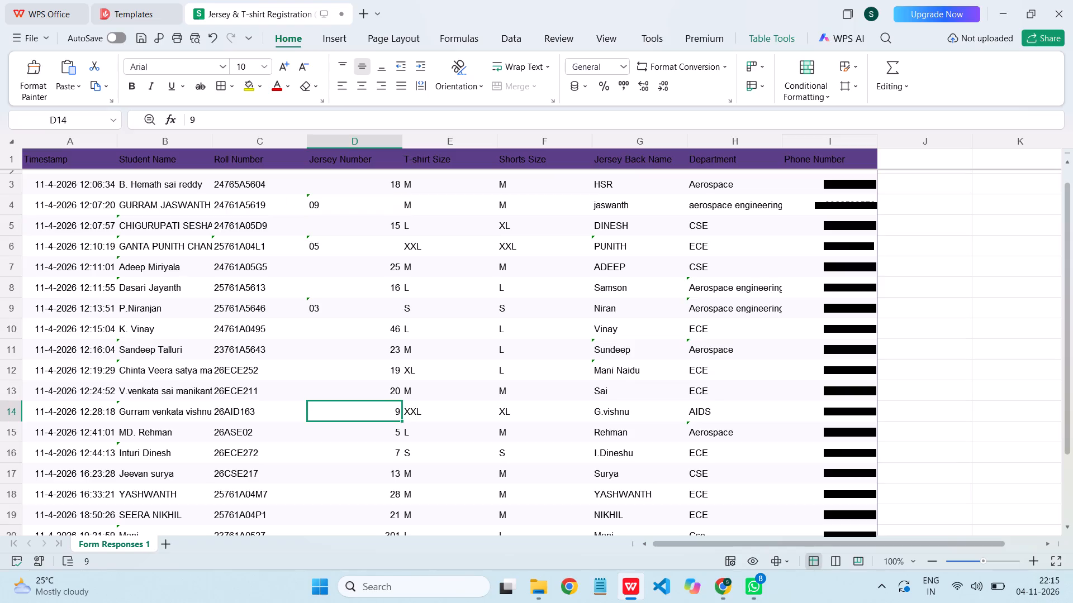
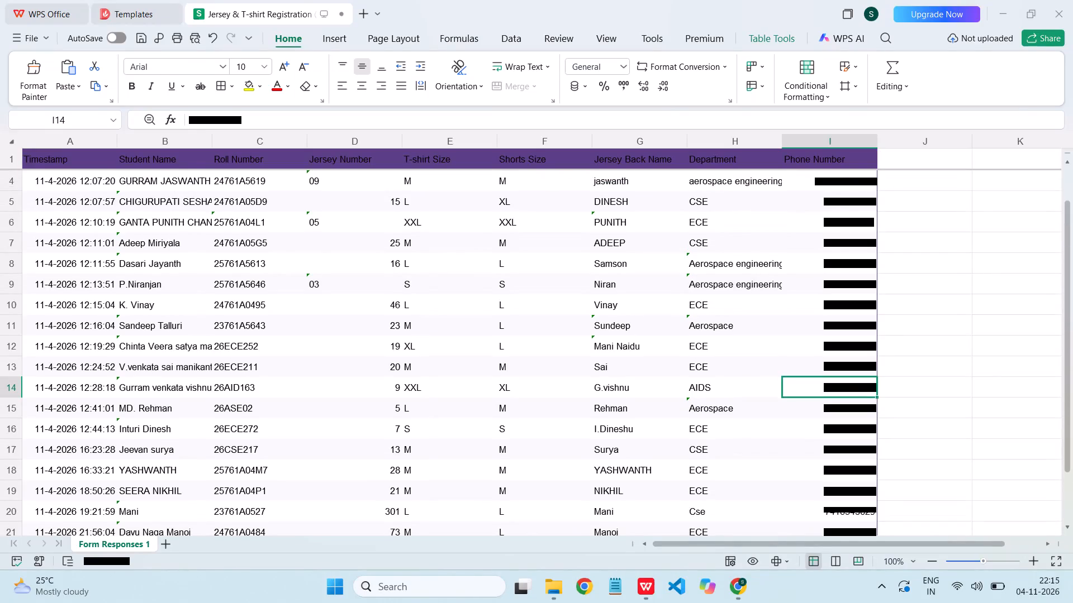
Replace the row 14 student's Jersey Number with 999.
left_click(399, 384)
key("BackSpace")
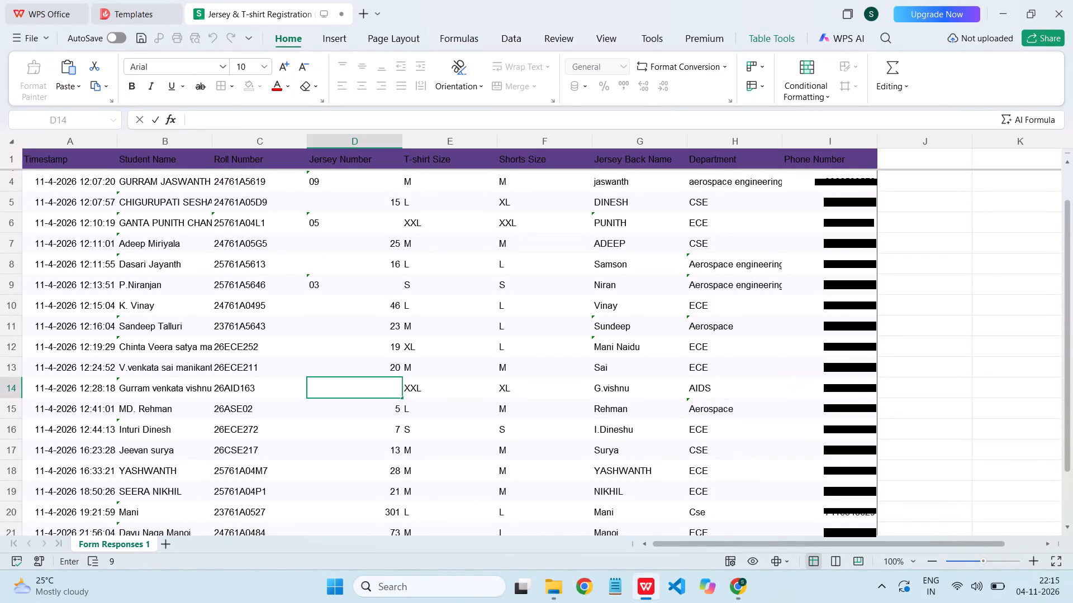
type("999")
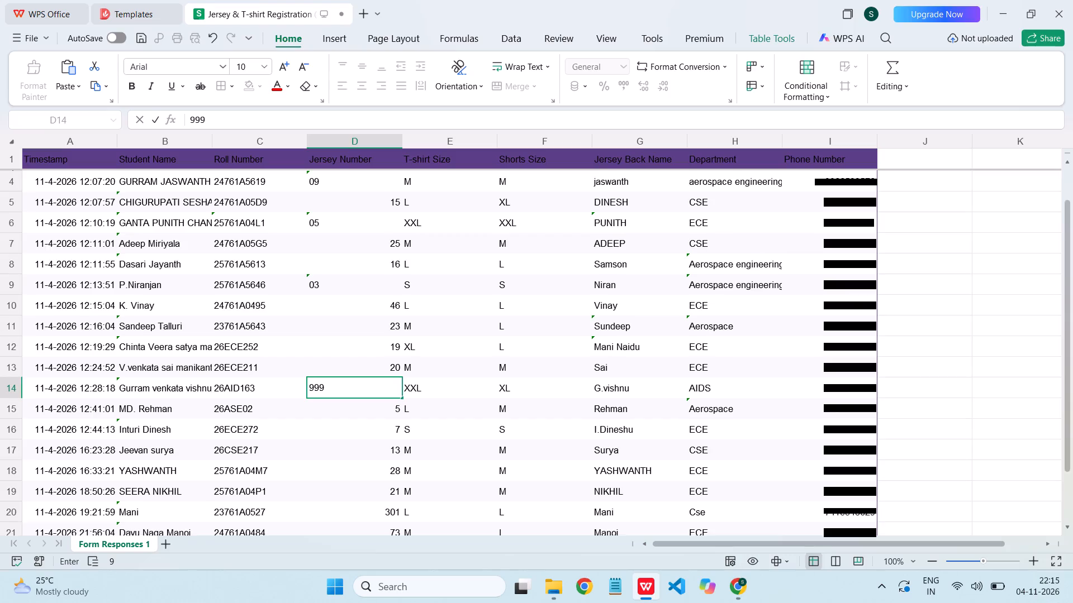
scroll(365, 341, "up", 1)
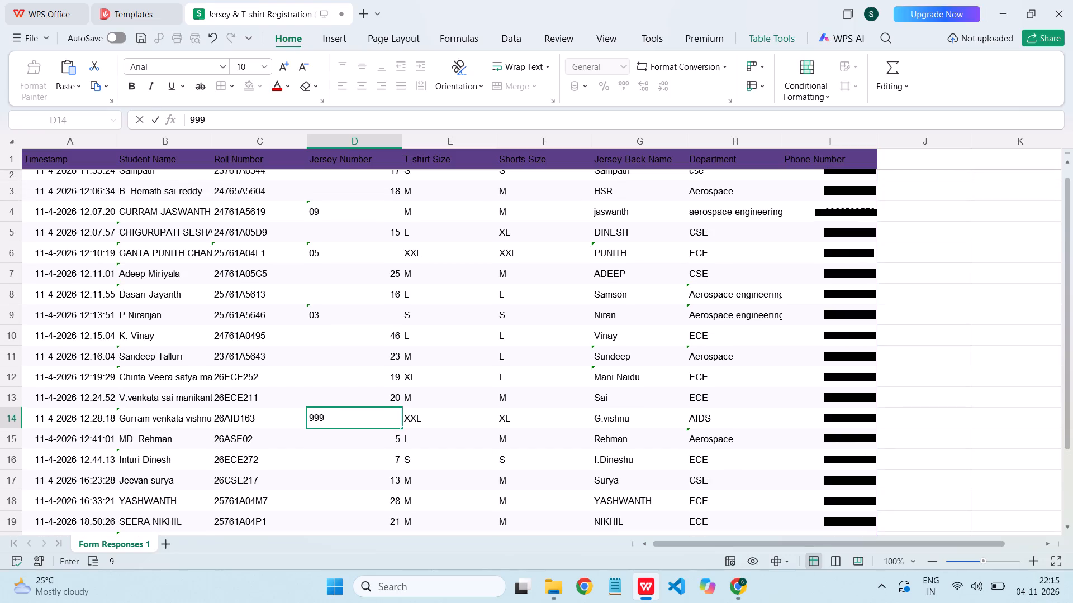
key("Return")
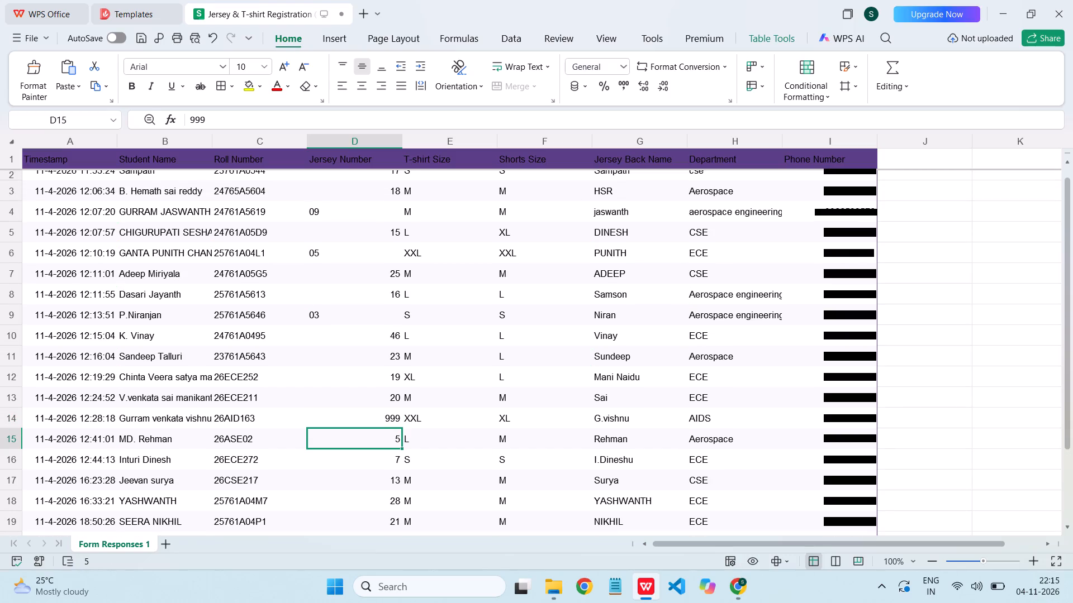
Clear the row 9 student's Jersey Number and re-enter it as 03.
left_click(360, 314)
key("BackSpace")
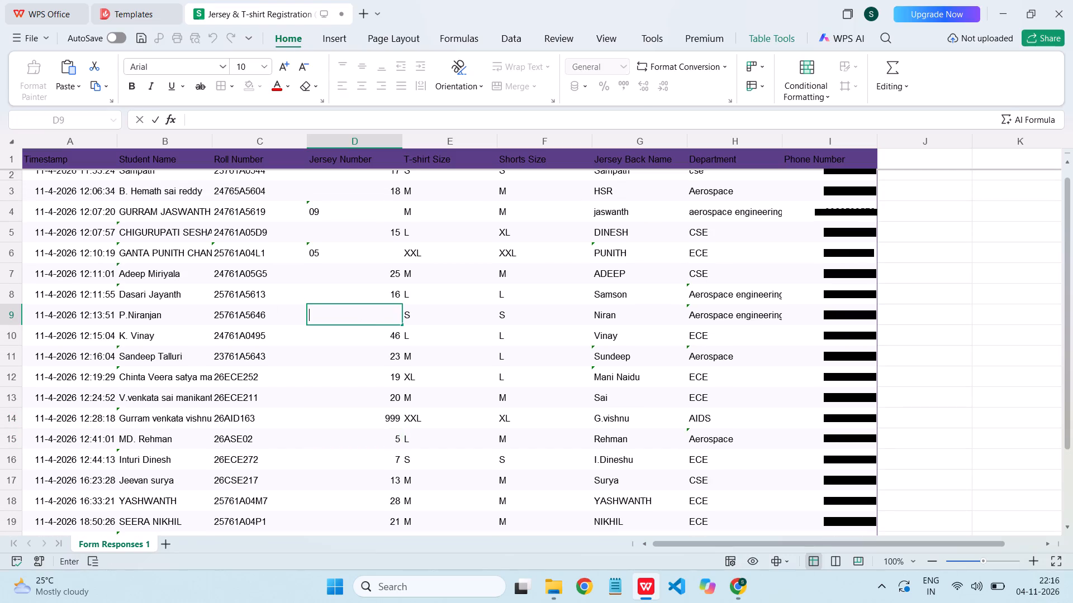
key("0")
key("3")
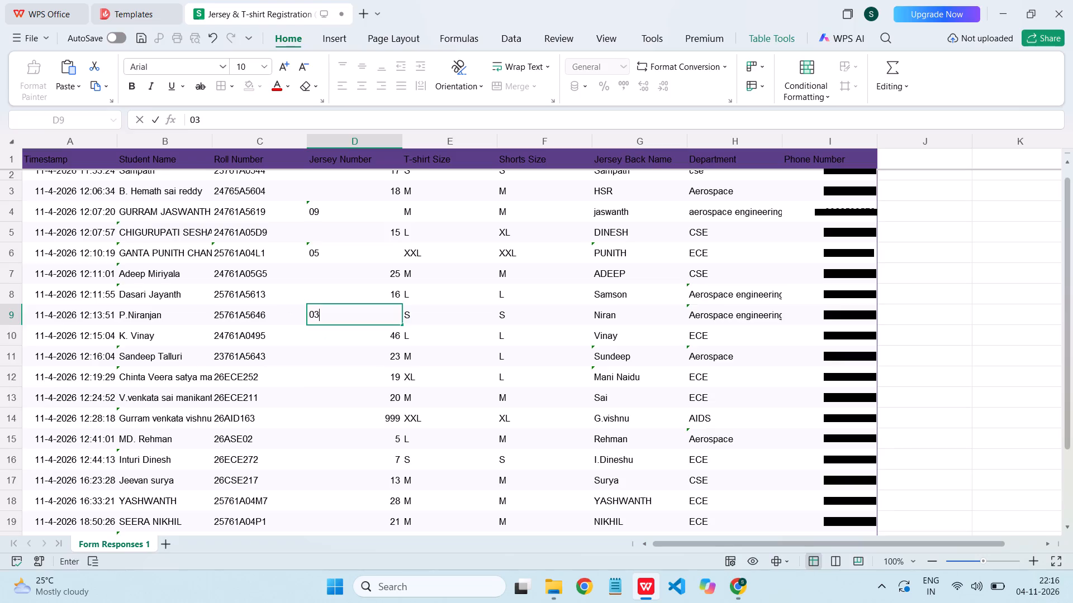
key("Return")
Examine the Jersey Number column across all registration responses for remaining duplicates or inconsistent entries.
scroll(378, 305, "up", 1)
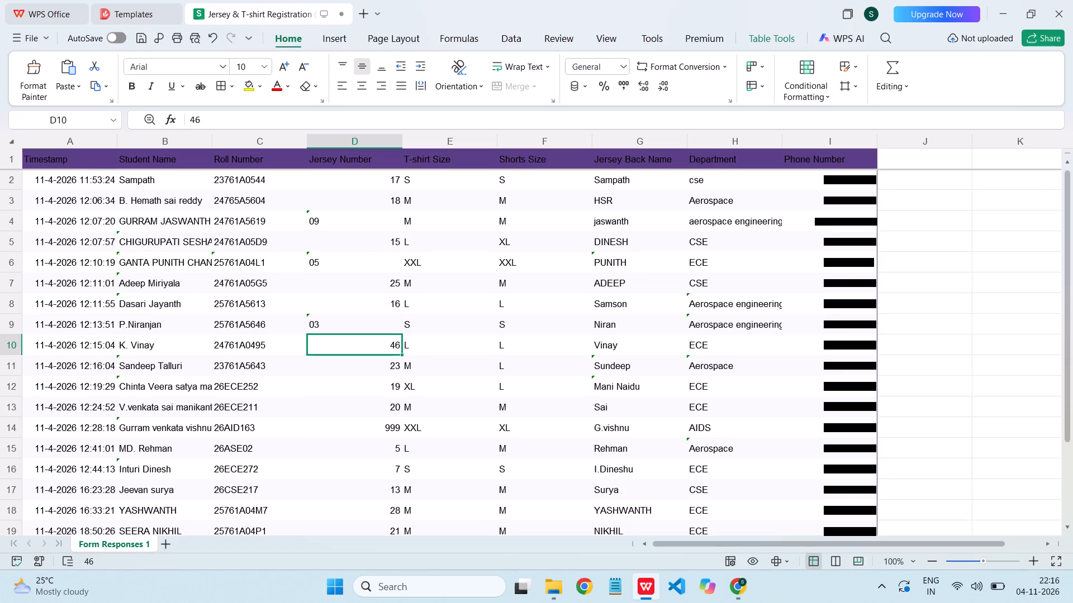
scroll(378, 305, "up", 1)
scroll(434, 424, "down", 3)
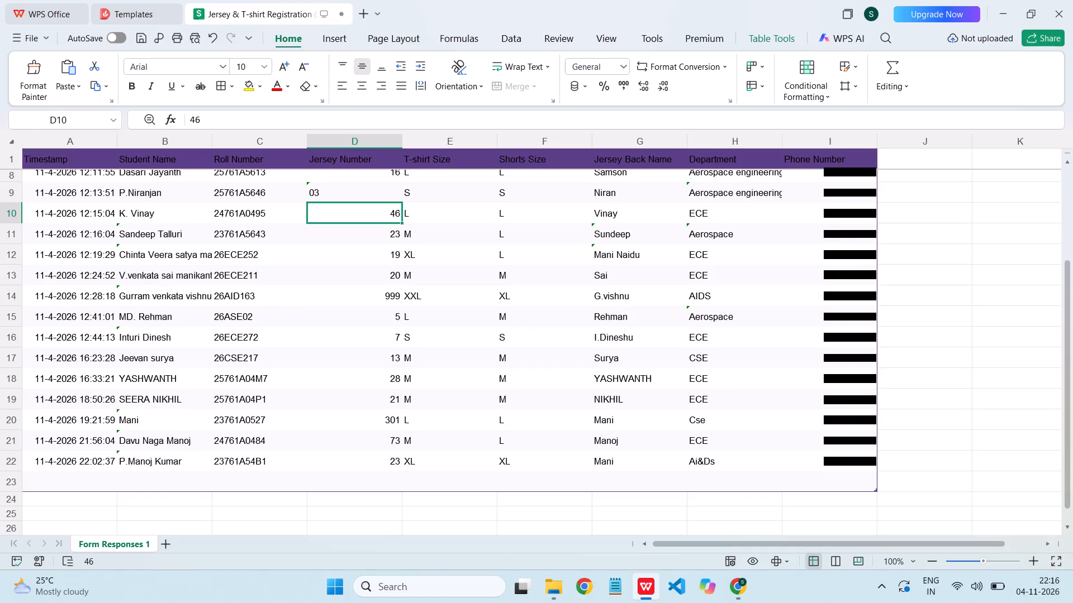
scroll(394, 387, "up", 1)
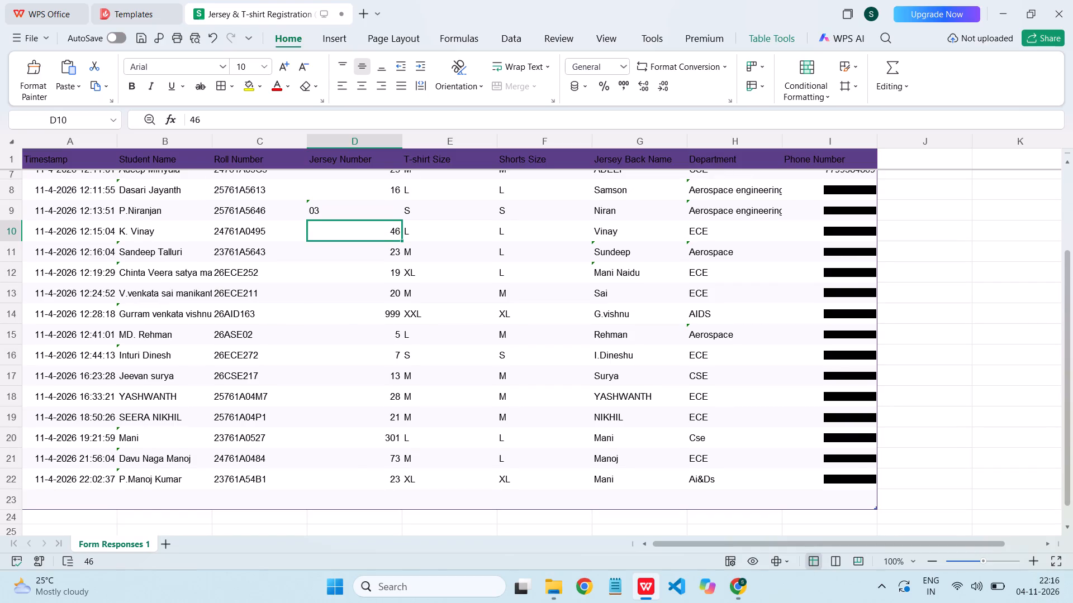
scroll(400, 339, "up", 1)
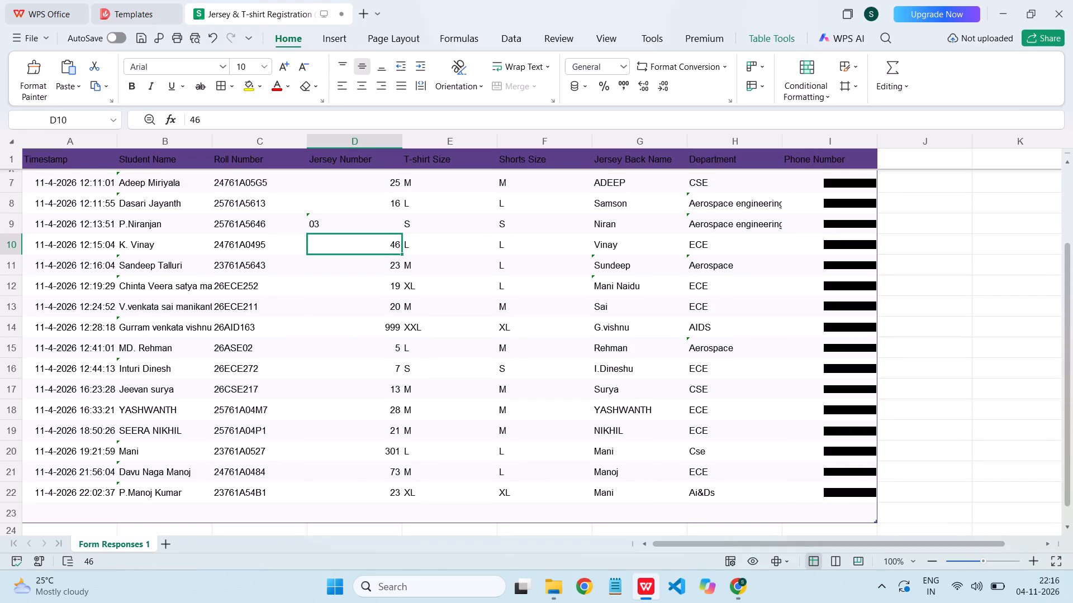
scroll(427, 346, "up", 1)
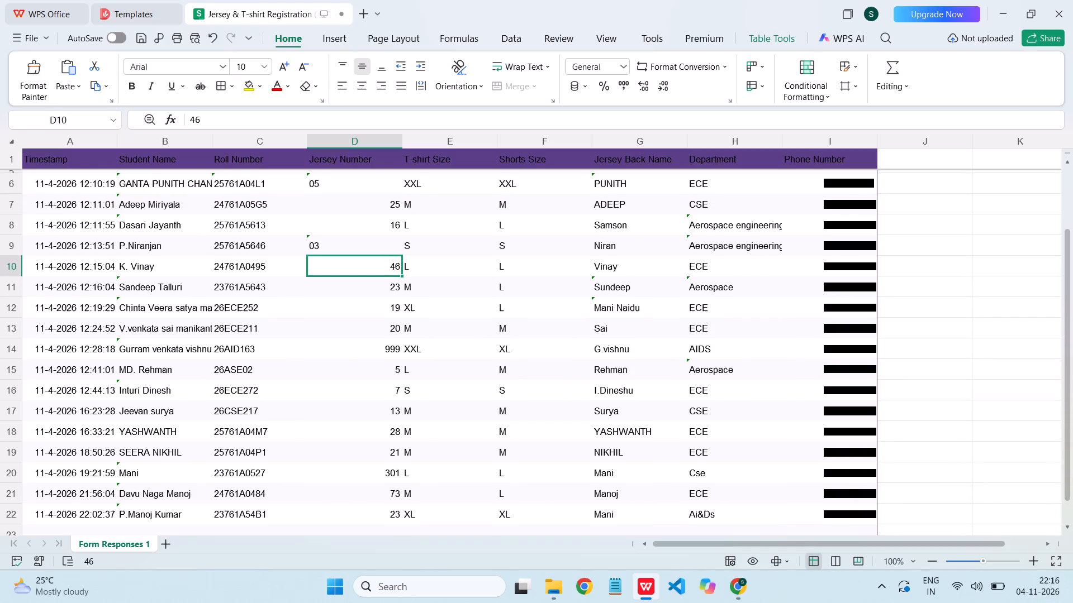
scroll(413, 484, "up", 3)
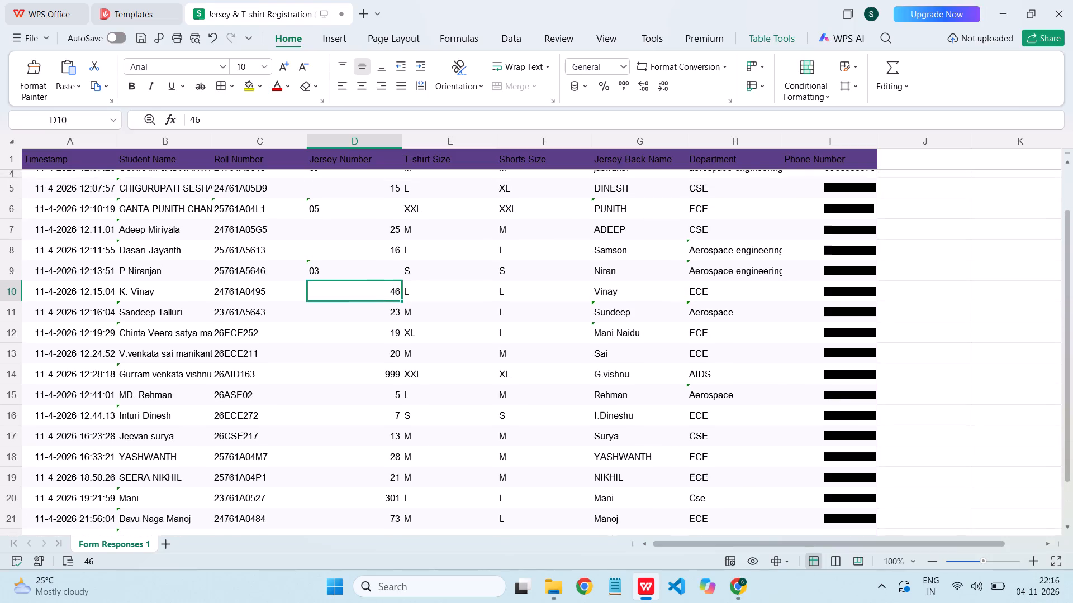
scroll(413, 484, "up", 2)
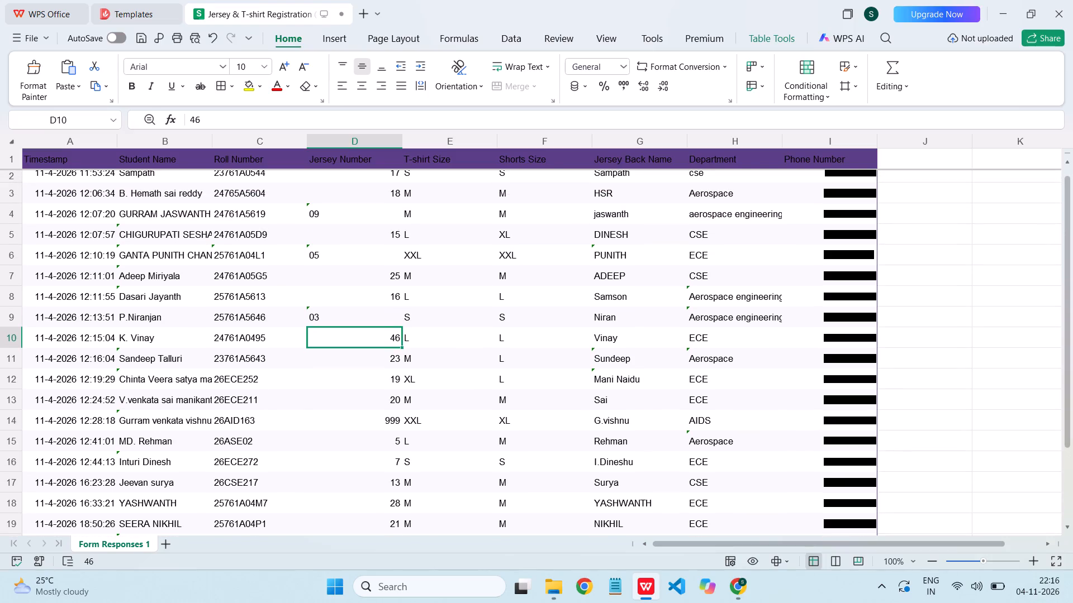
scroll(413, 484, "up", 1)
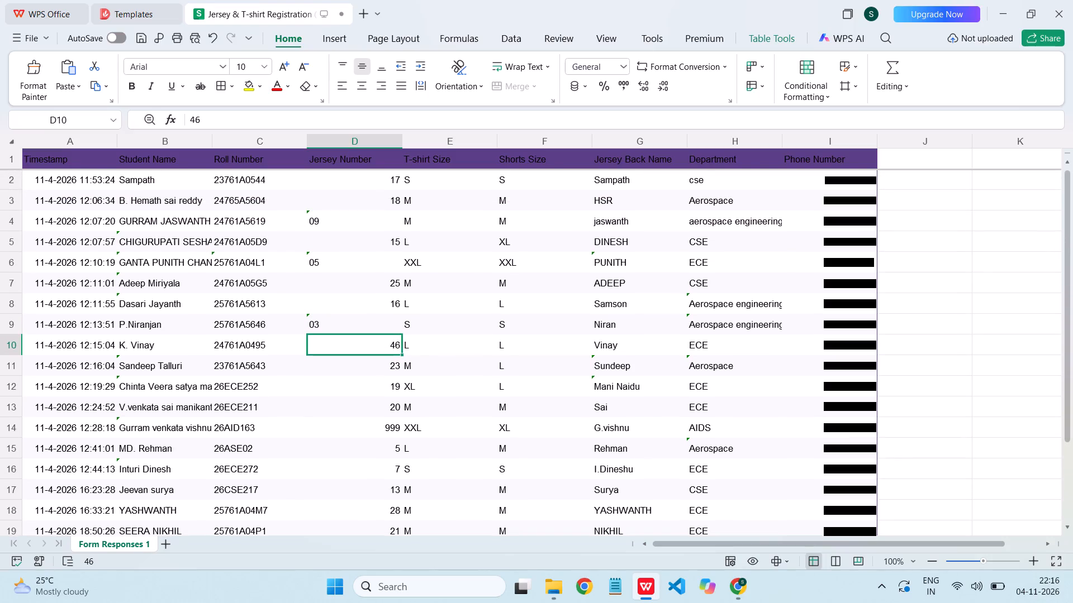
scroll(433, 380, "up", 1)
scroll(429, 322, "up", 2)
Check the Jersey Number entries in rows 13 and 12, along with the row 12 student's Jersey Back Name.
left_click(392, 410)
scroll(425, 351, "up", 2)
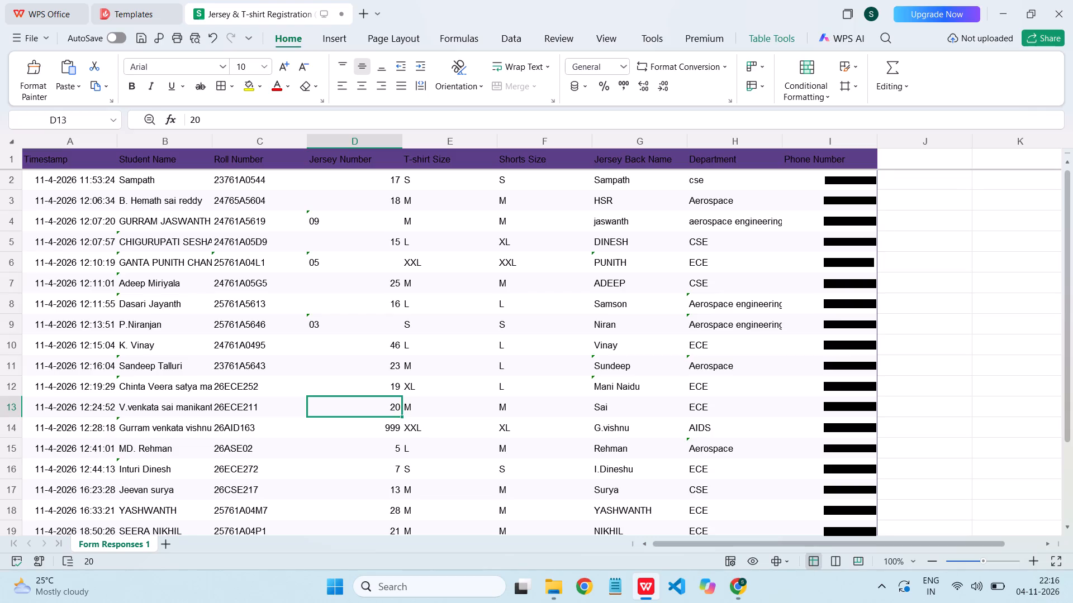
scroll(462, 427, "down", 1)
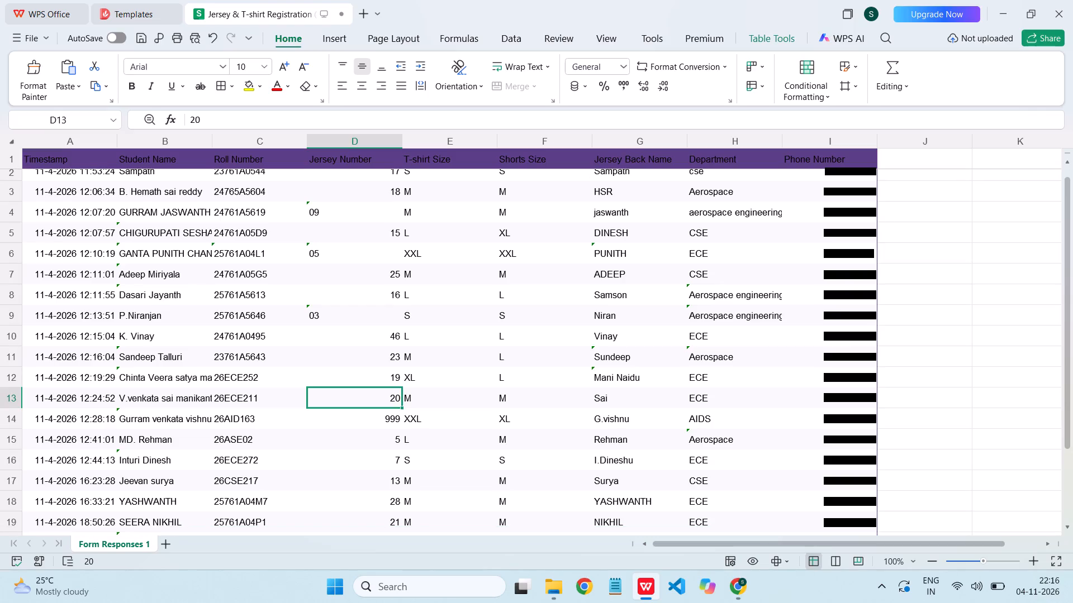
left_click(625, 377)
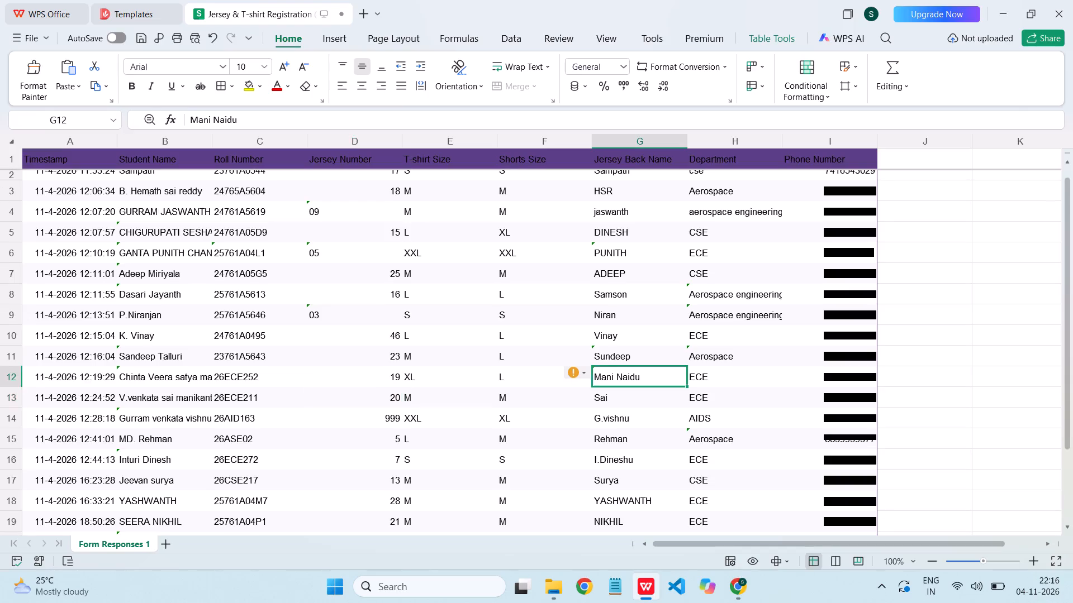
left_click(397, 379)
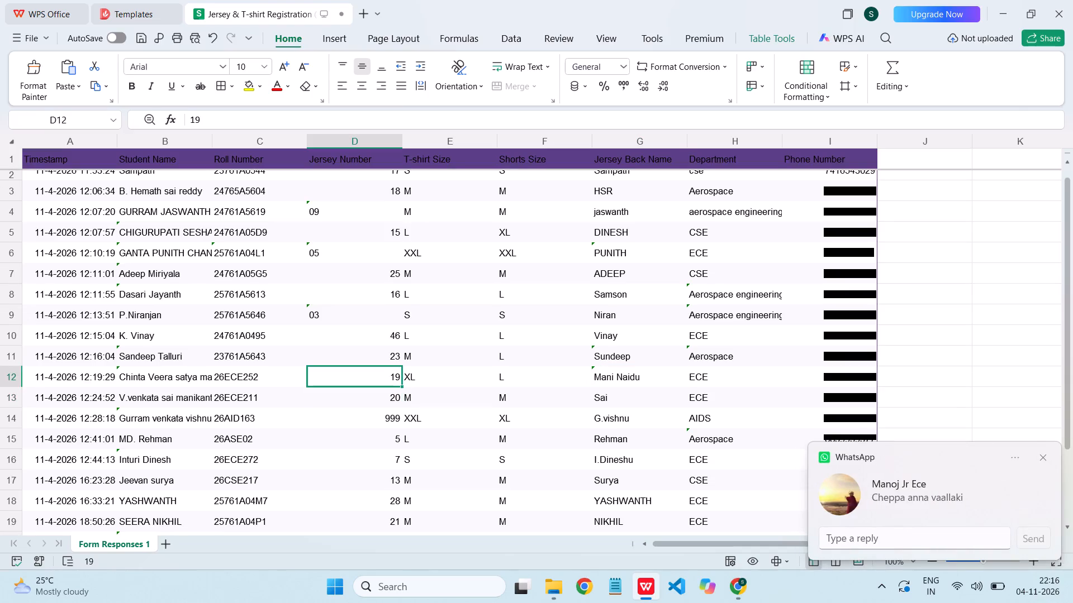
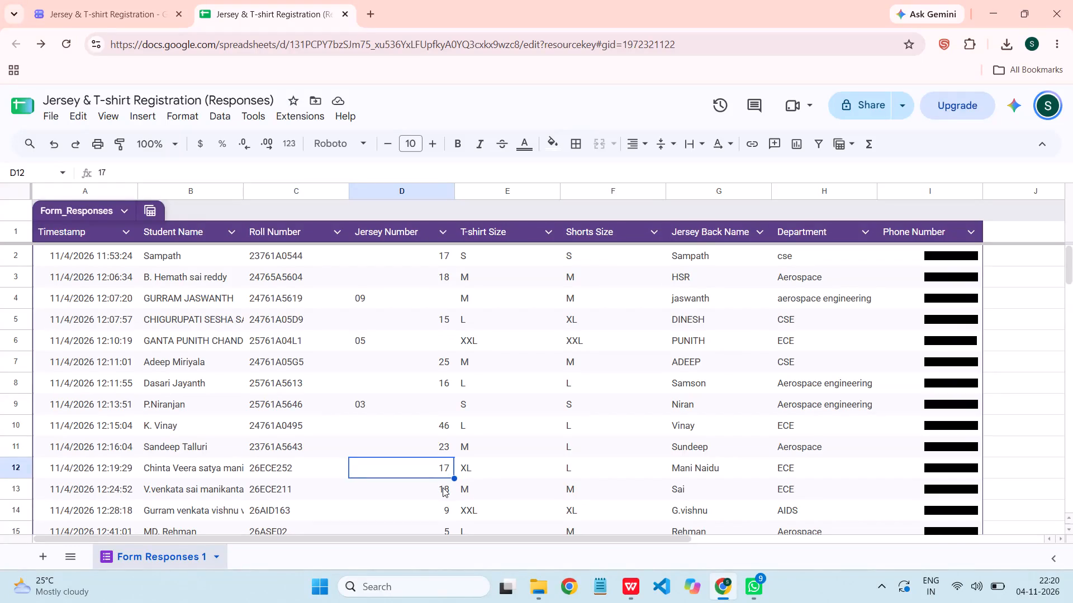
Check the row 13 student's Jersey Number and compare it with the Jersey Number entries in the rows below.
left_click(443, 487)
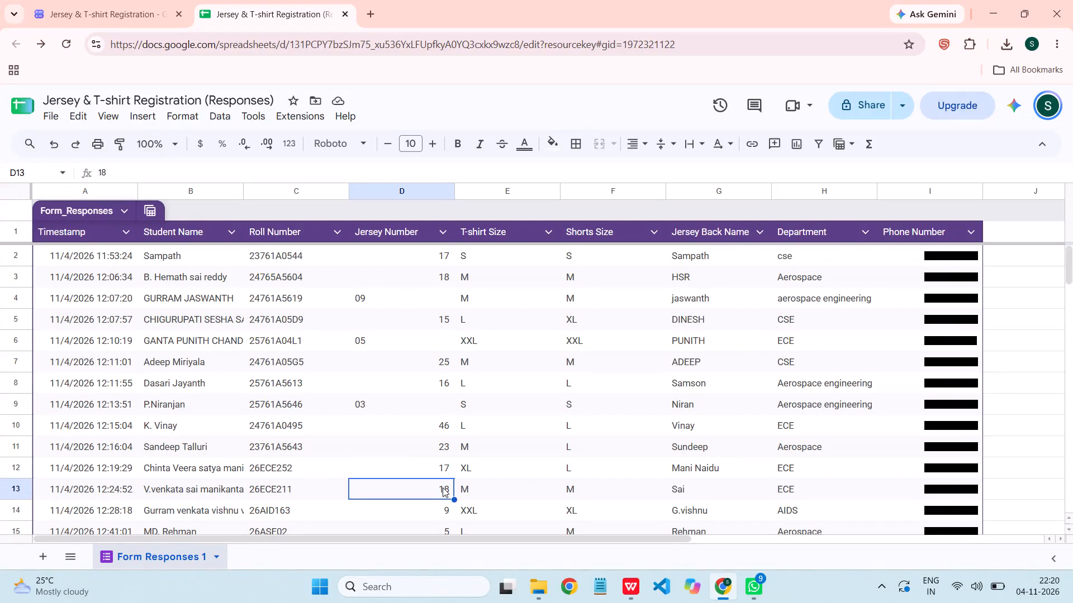
scroll(443, 487, "down", 1)
scroll(696, 472, "down", 1)
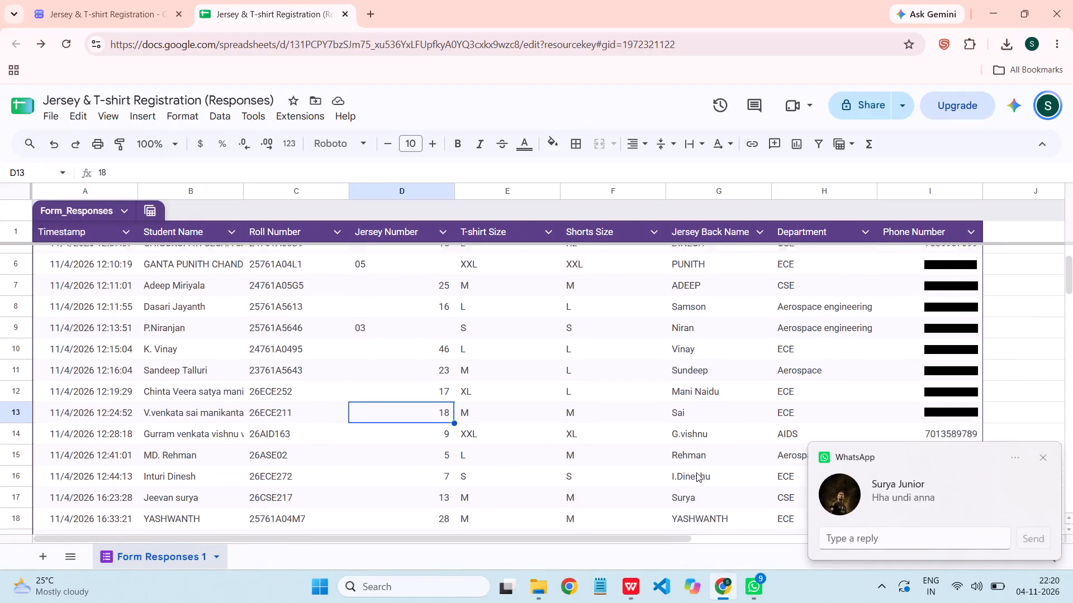
scroll(696, 472, "down", 1)
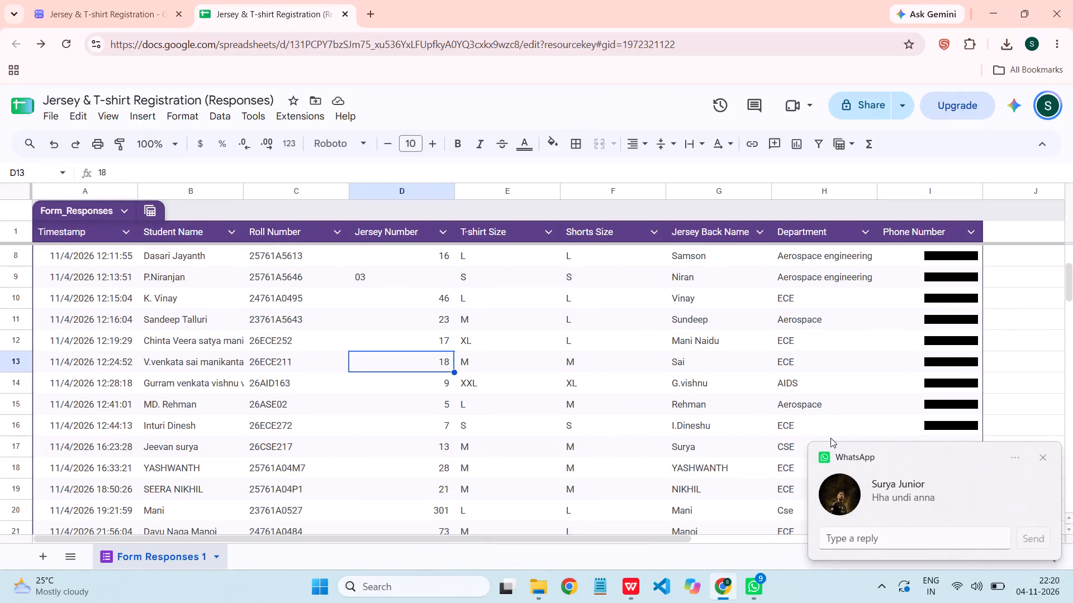
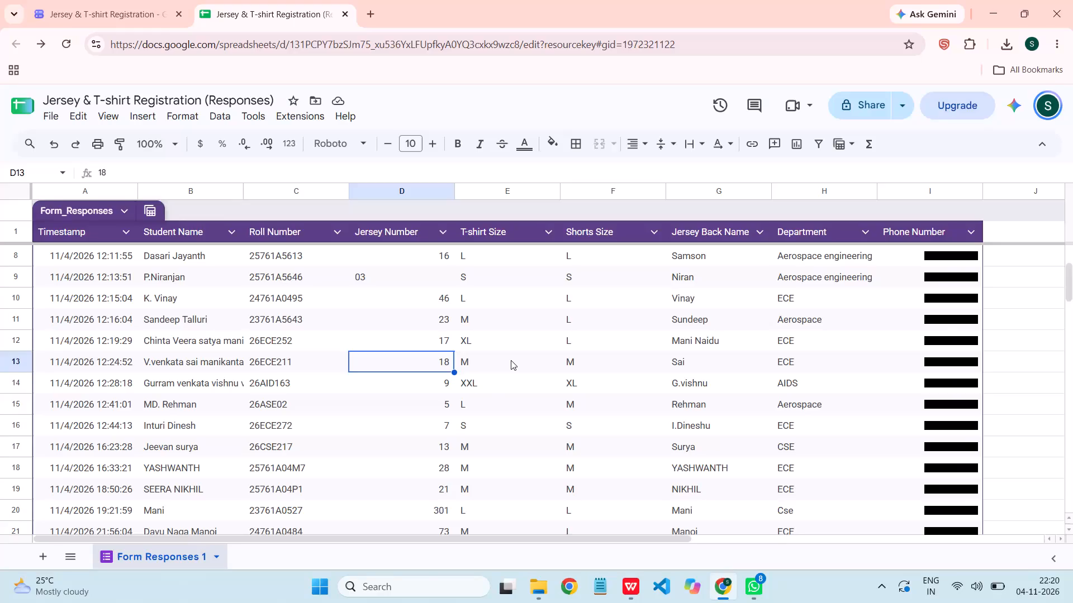
Review the Jersey Number entries down to row 22 and select the row 12 student's Jersey Number cell.
scroll(511, 360, "down", 1)
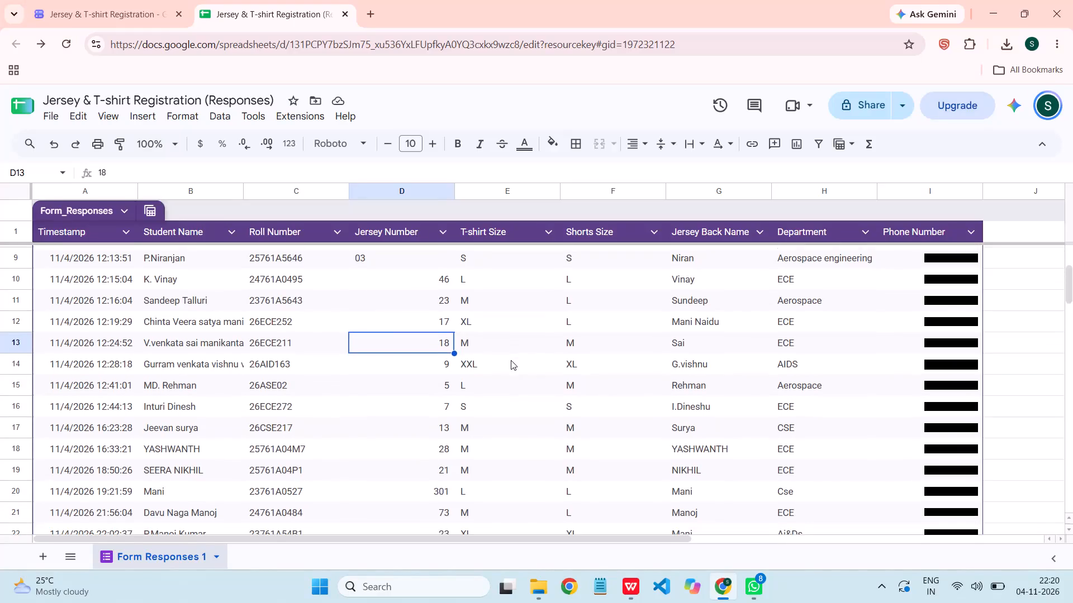
scroll(511, 360, "down", 1)
scroll(413, 371, "down", 1)
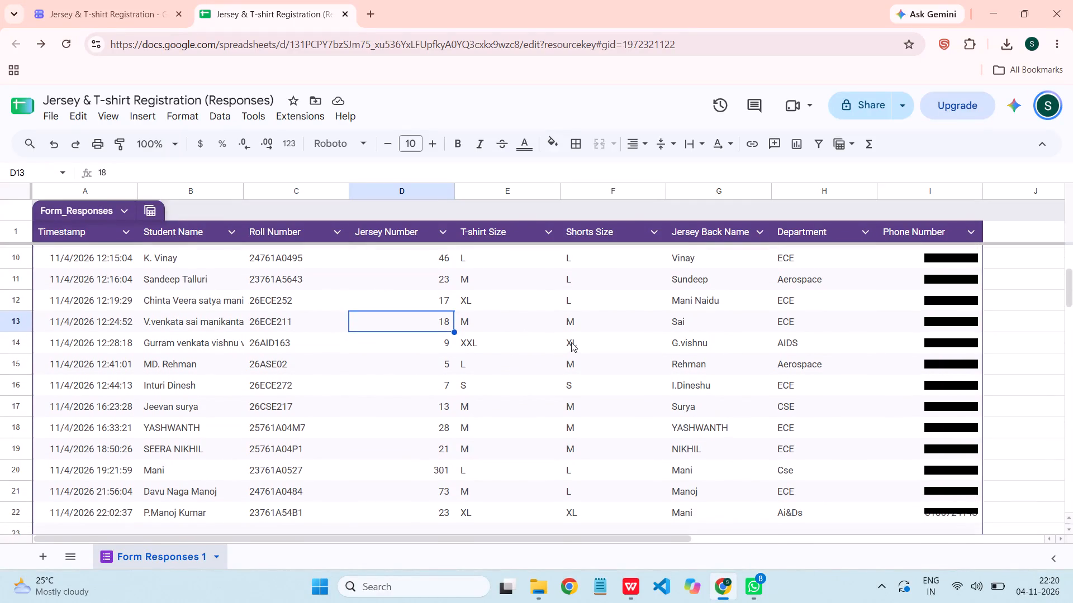
left_click(444, 298)
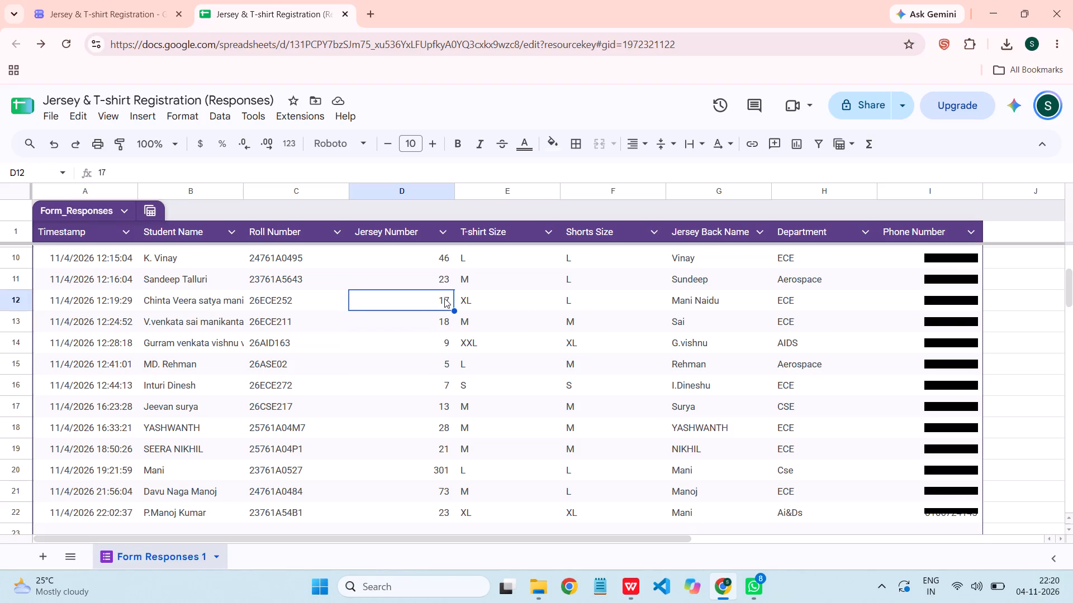
Replace the row 12 student's Jersey Number with 27 in the online responses sheet.
key("BackSpace")
type("27")
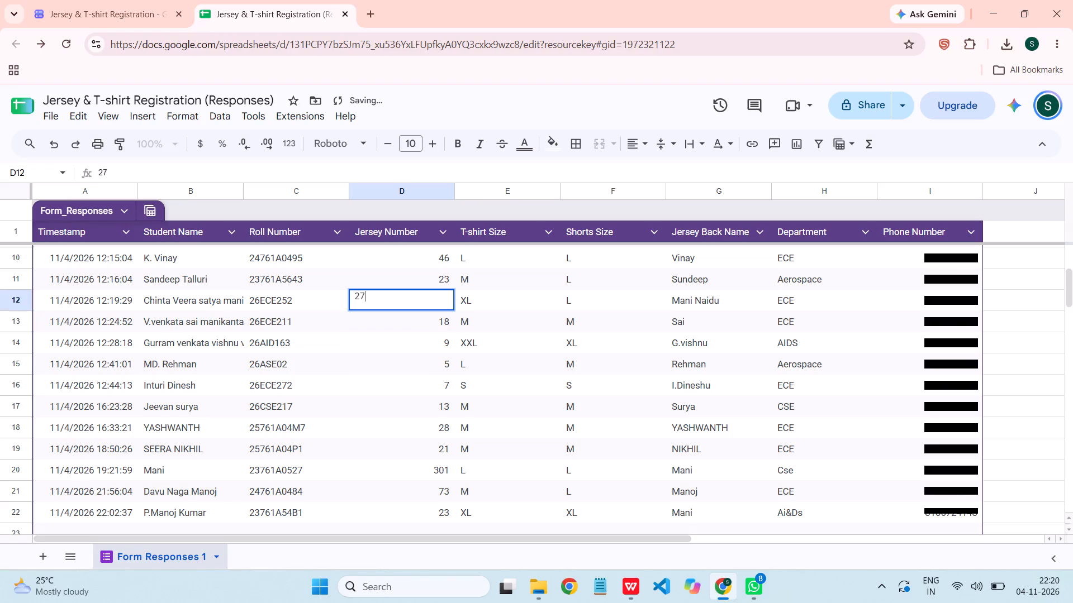
key("Return")
scroll(504, 349, "up", 1)
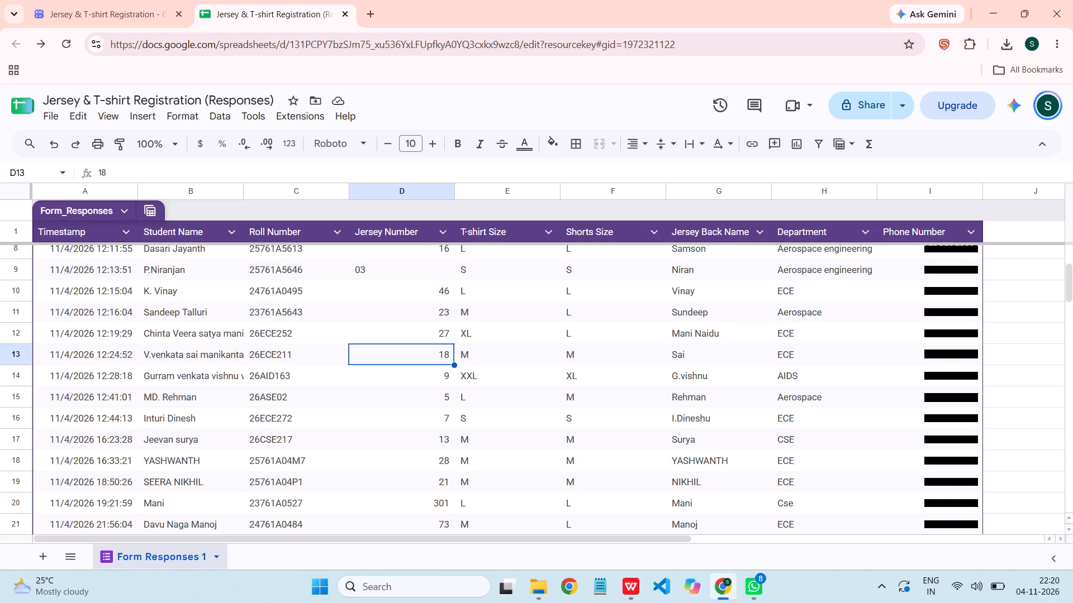
scroll(441, 363, "up", 3)
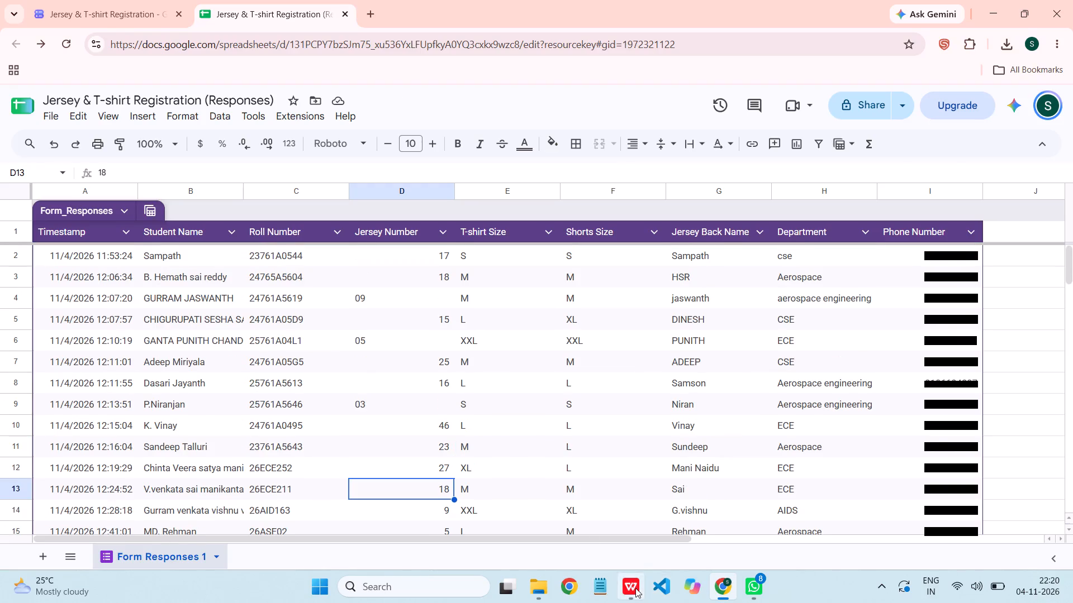
Switch to the WPS Office copy of the responses and set the row 12 student's Jersey Number to 27.
left_click(635, 588)
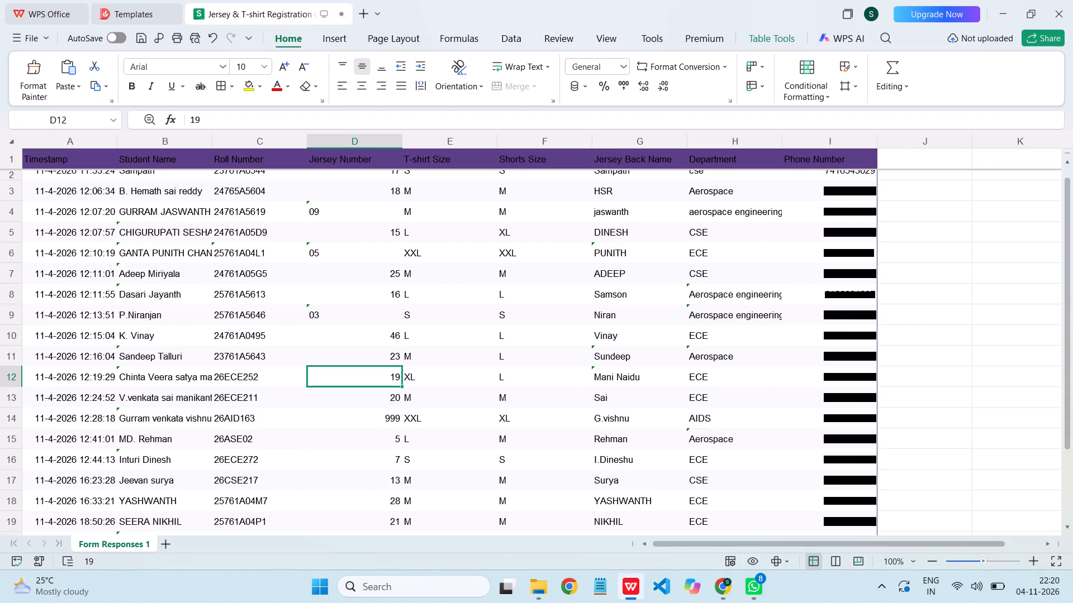
key("BackSpace")
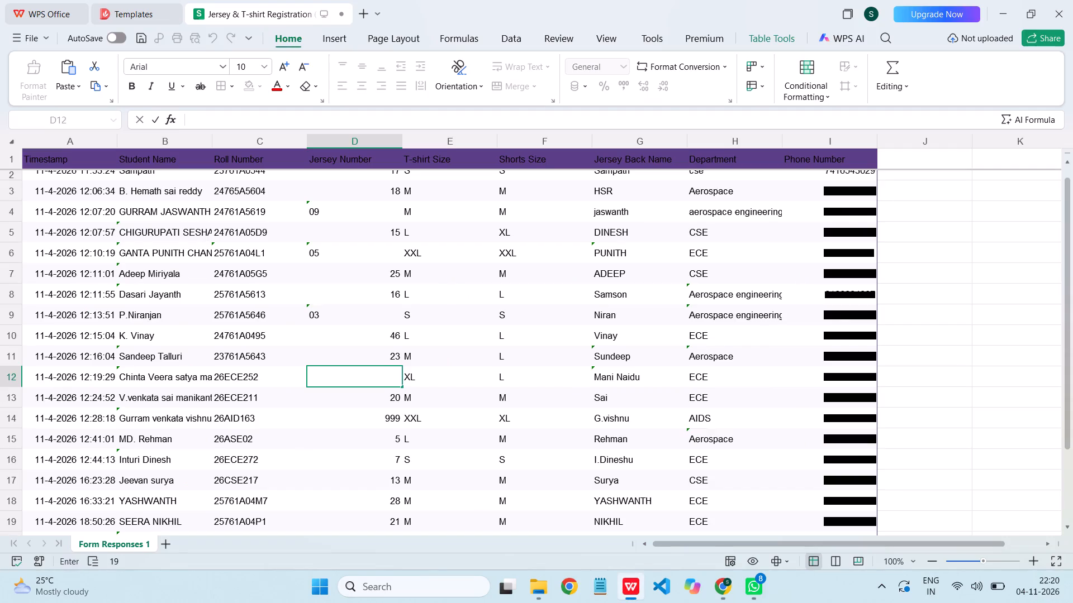
type("27")
key("Return")
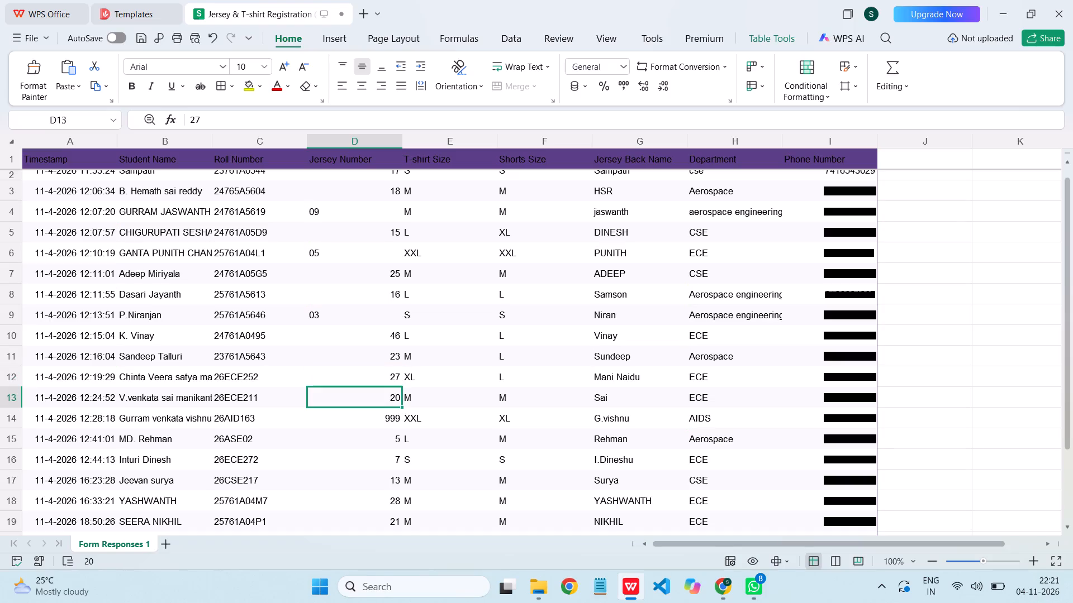
Examine the Jersey Number column across all rows of the WPS Office copy for remaining duplicates.
scroll(440, 457, "down", 3)
scroll(440, 457, "up", 1)
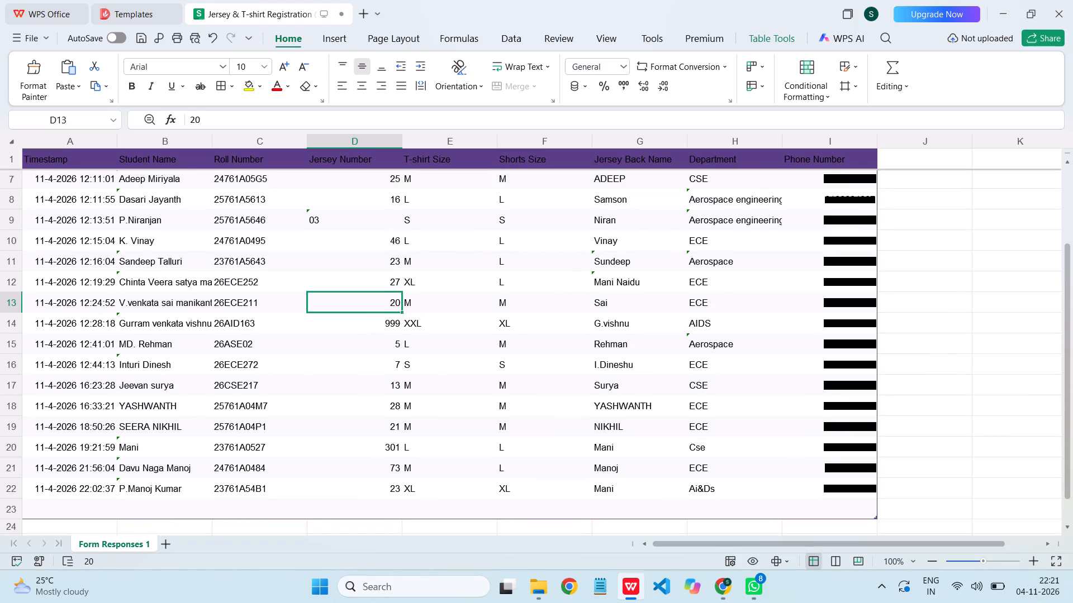
scroll(440, 457, "up", 3)
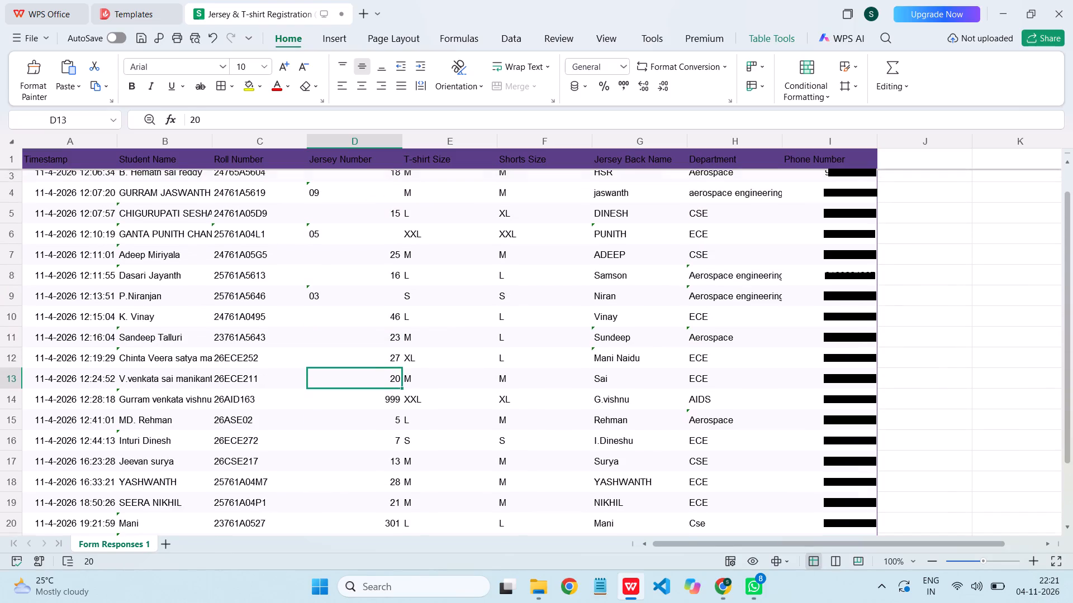
scroll(440, 457, "up", 1)
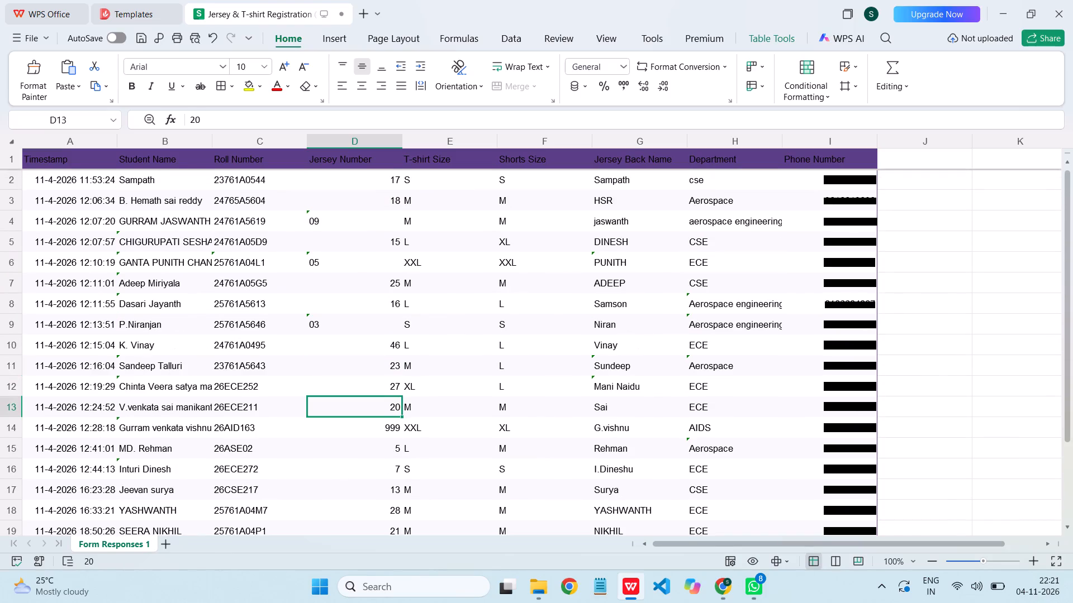
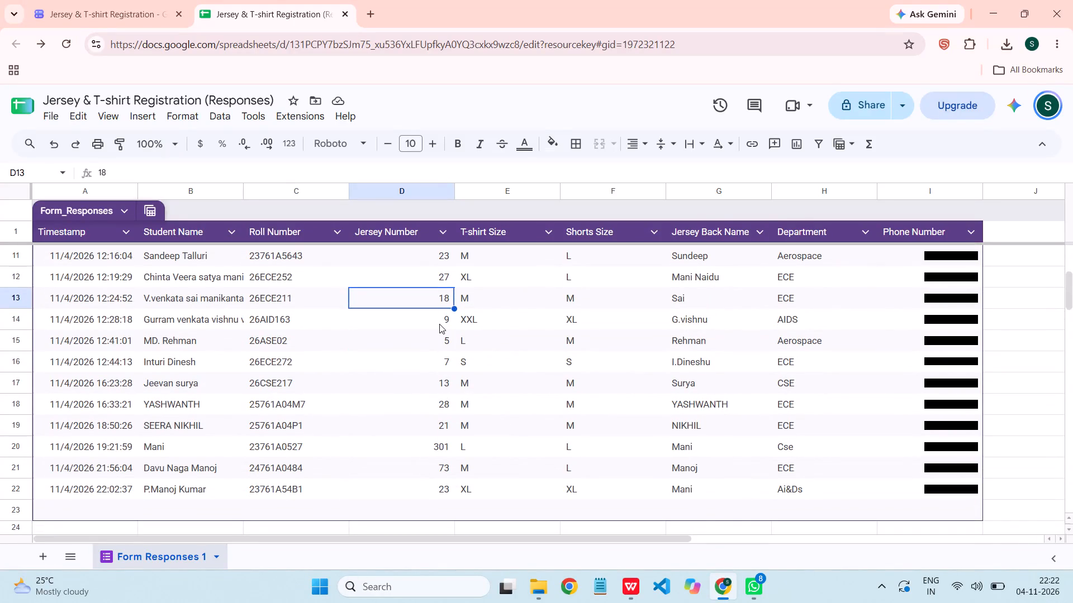
Reload the online responses sheet and examine its rows down to the last entry for new or changed registrations.
scroll(439, 324, "up", 2)
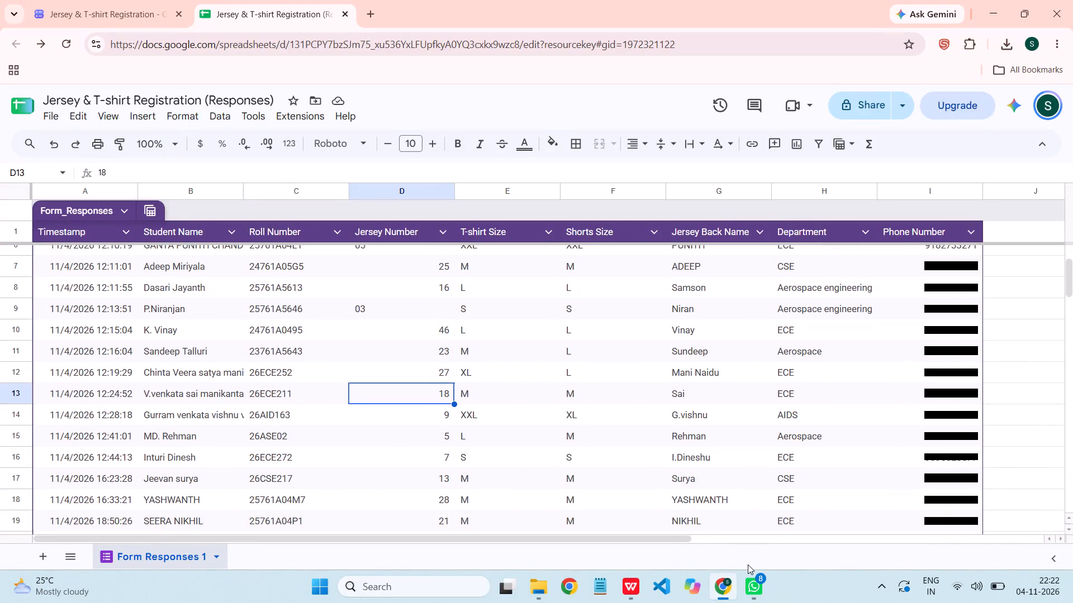
left_click(67, 44)
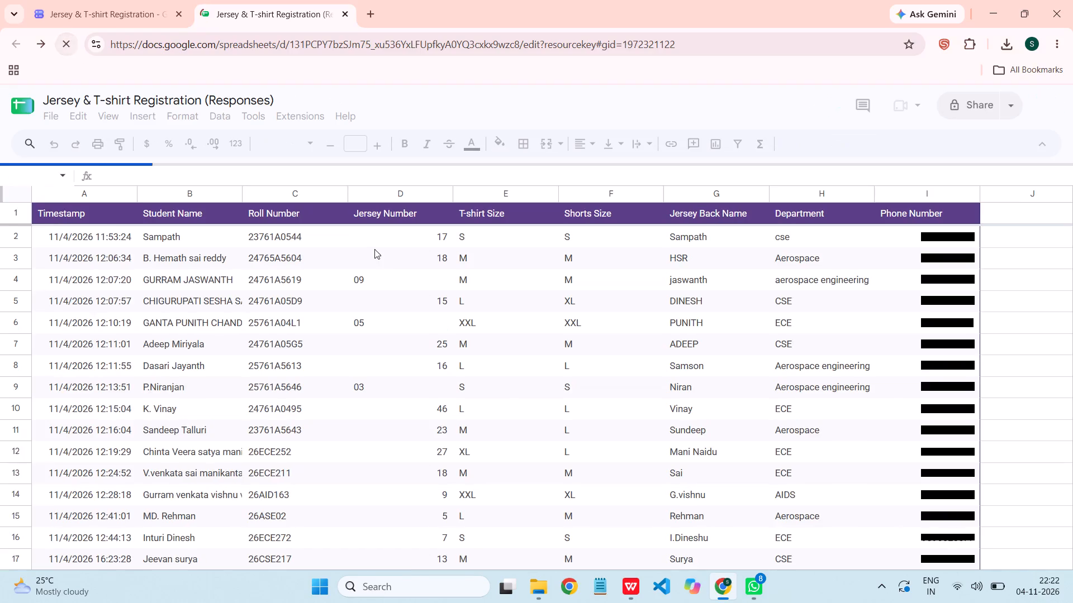
scroll(560, 407, "down", 2)
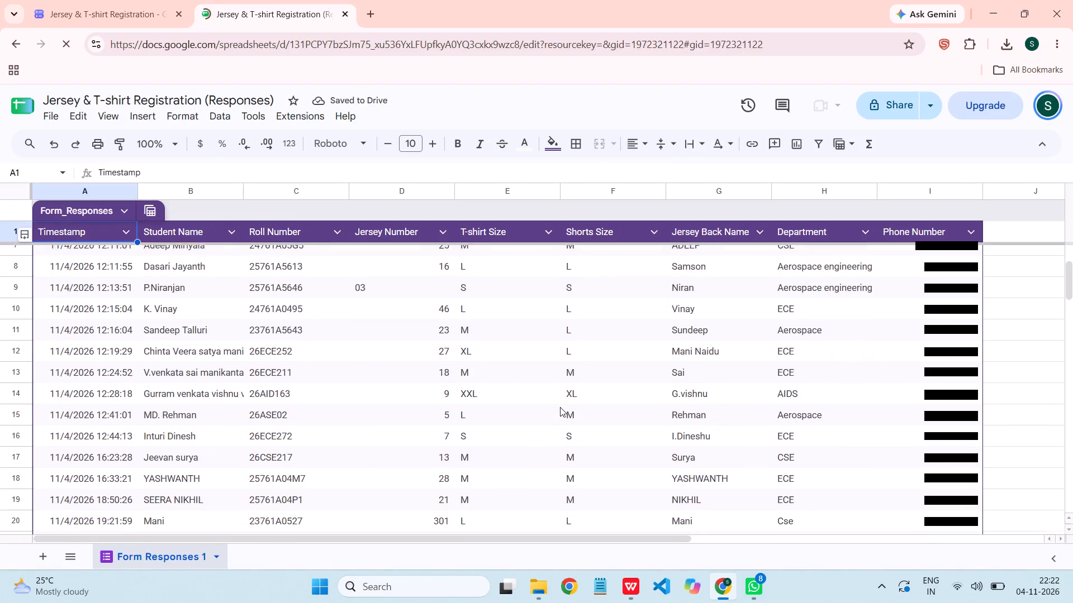
scroll(560, 407, "down", 2)
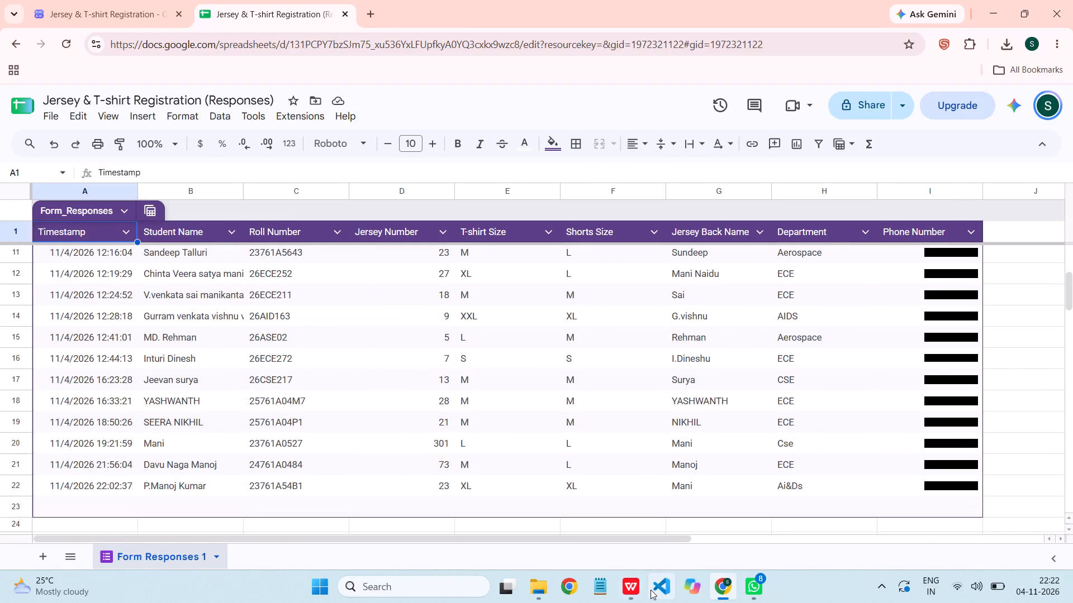
Switch to the WPS Office copy of the responses and review the Jersey Number column across all student rows.
left_click(639, 585)
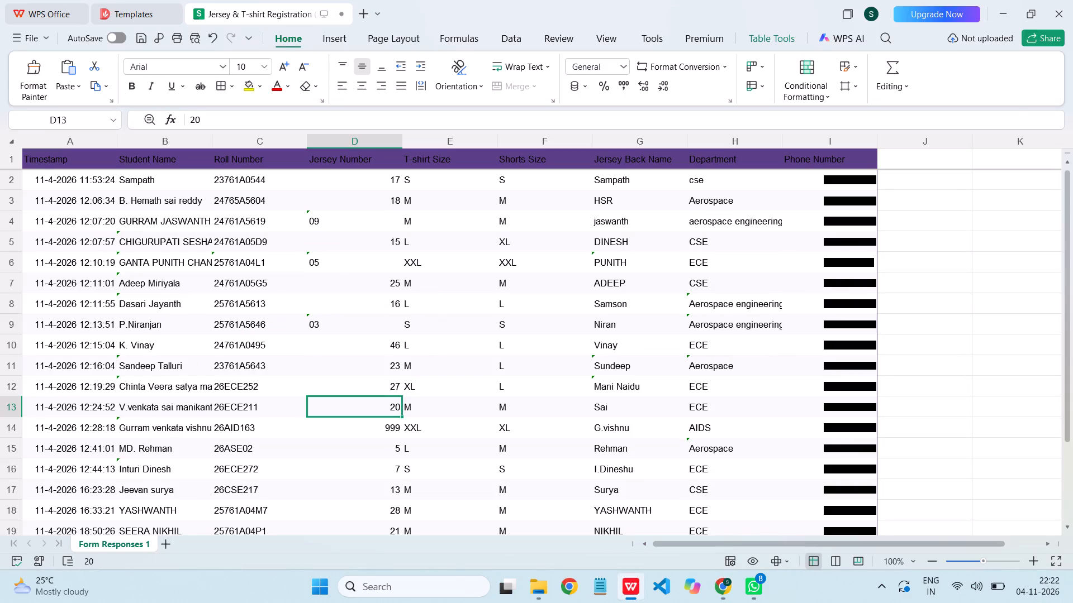
scroll(410, 311, "up", 2)
scroll(415, 364, "down", 2)
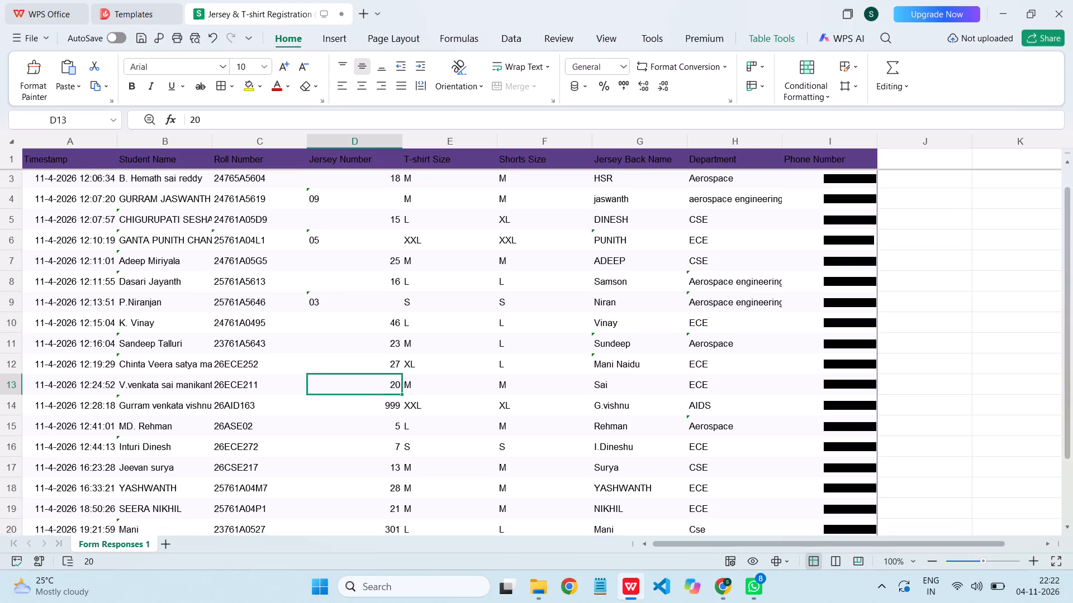
scroll(415, 362, "down", 1)
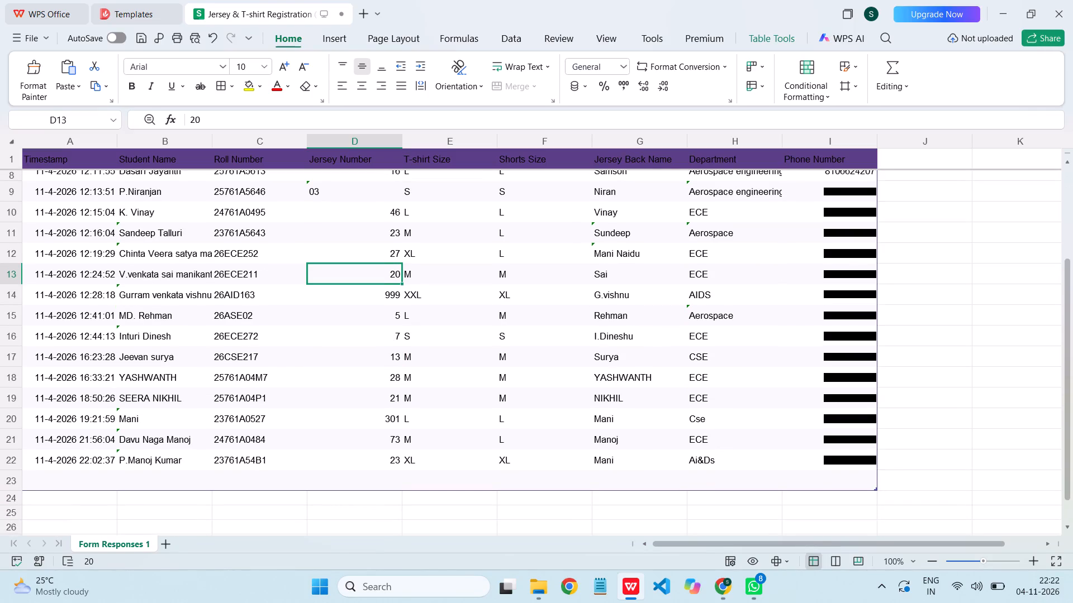
scroll(471, 355, "up", 8)
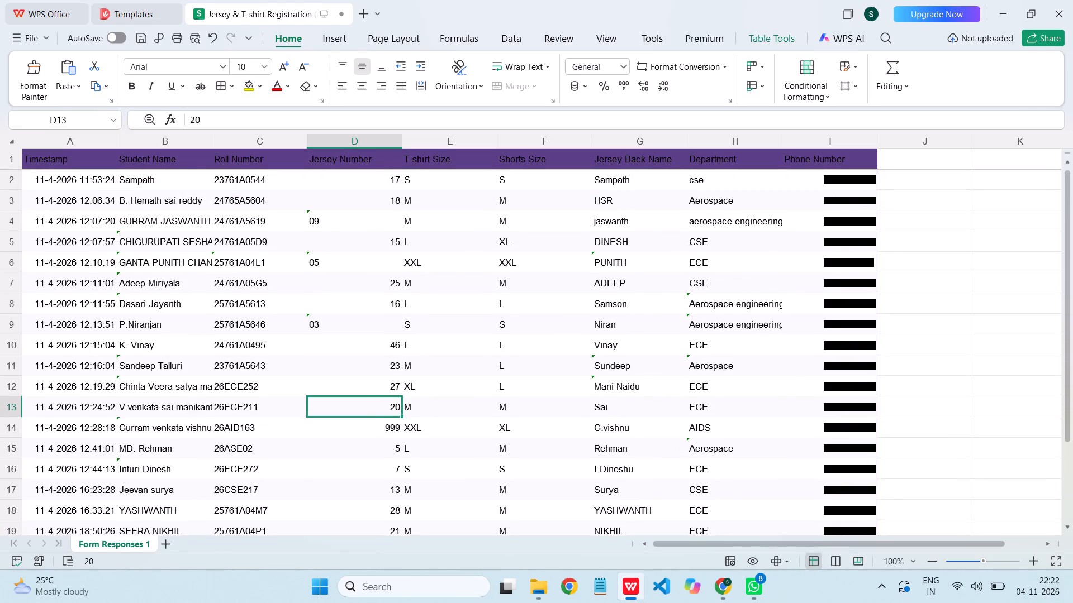
left_click(989, 3)
left_click(1012, 8)
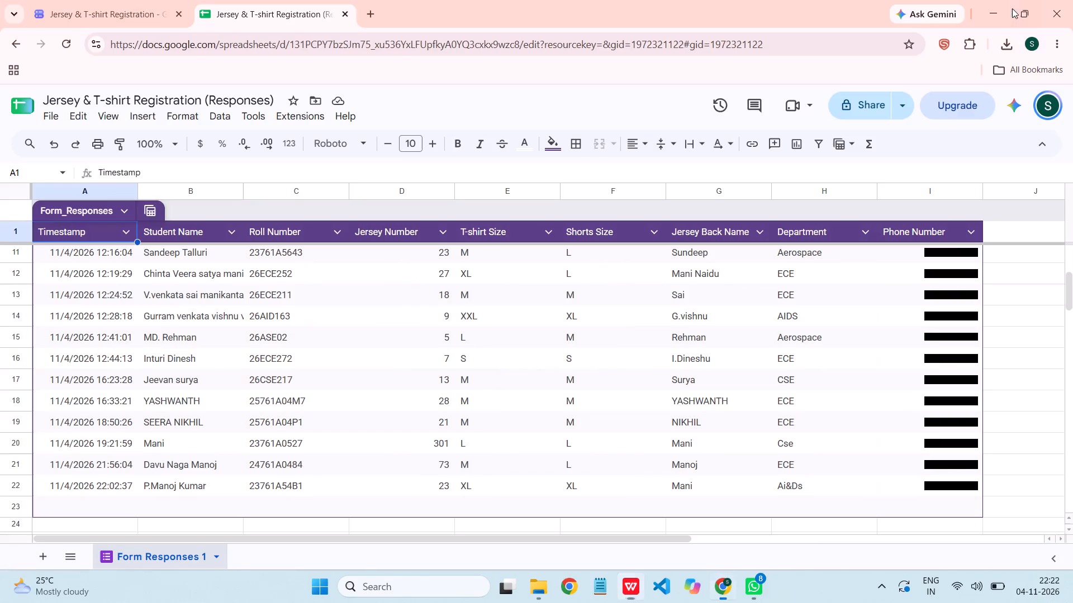
Return to the top of the online responses spreadsheet and close it.
scroll(524, 466, "up", 6)
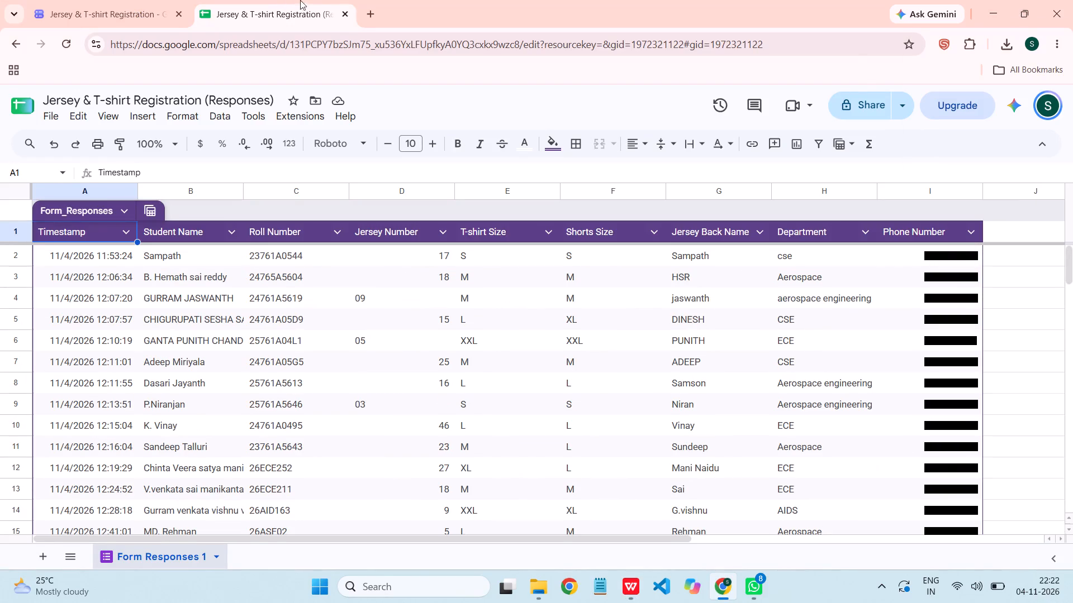
left_click(343, 14)
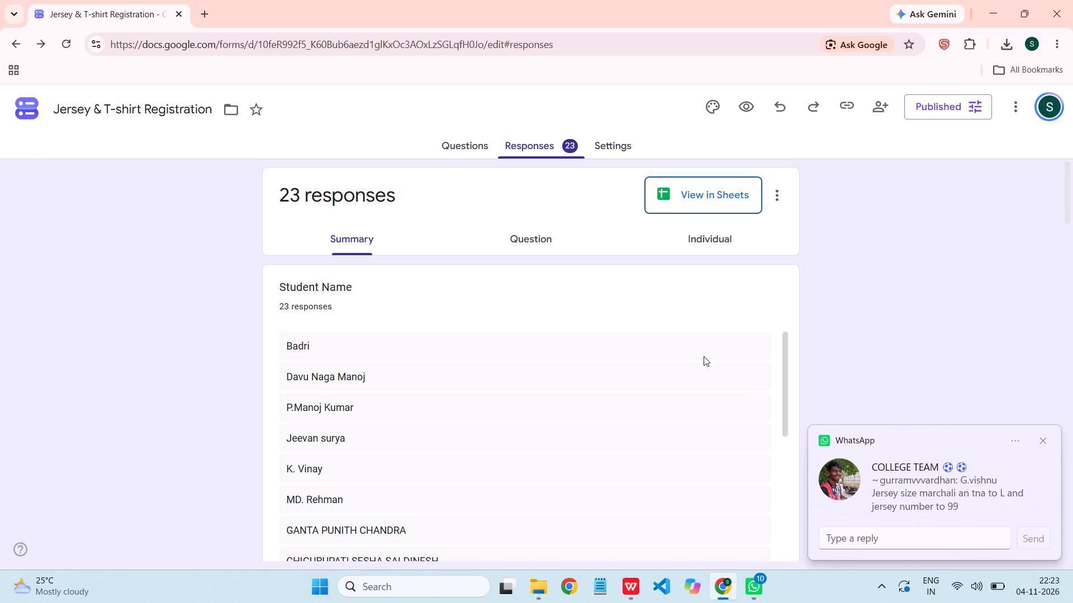
Switch to the WPS Office copy of the Jersey & T-shirt Registration responses.
left_click(622, 577)
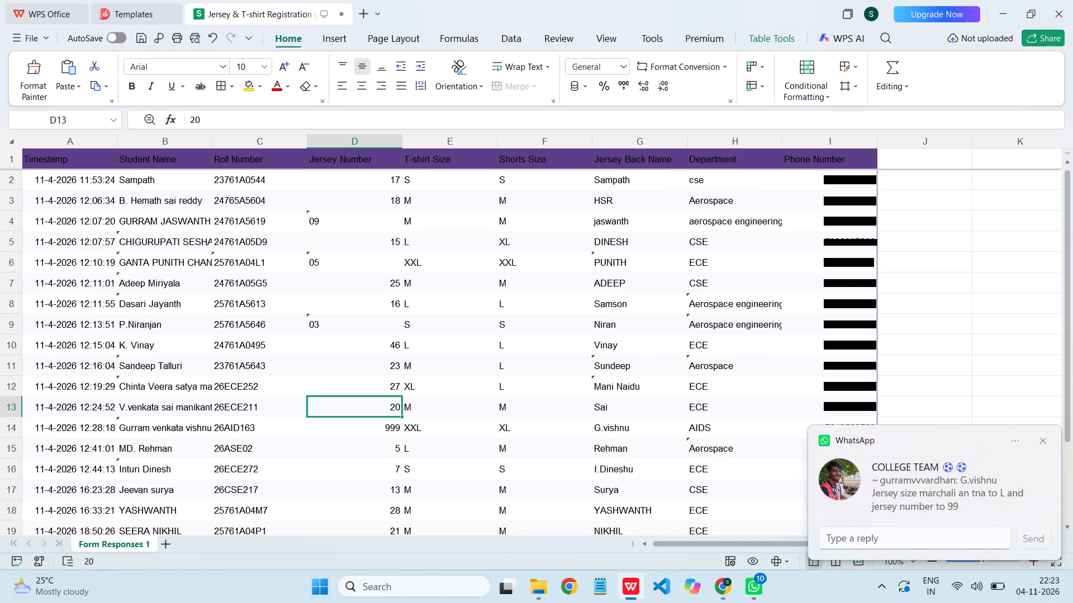
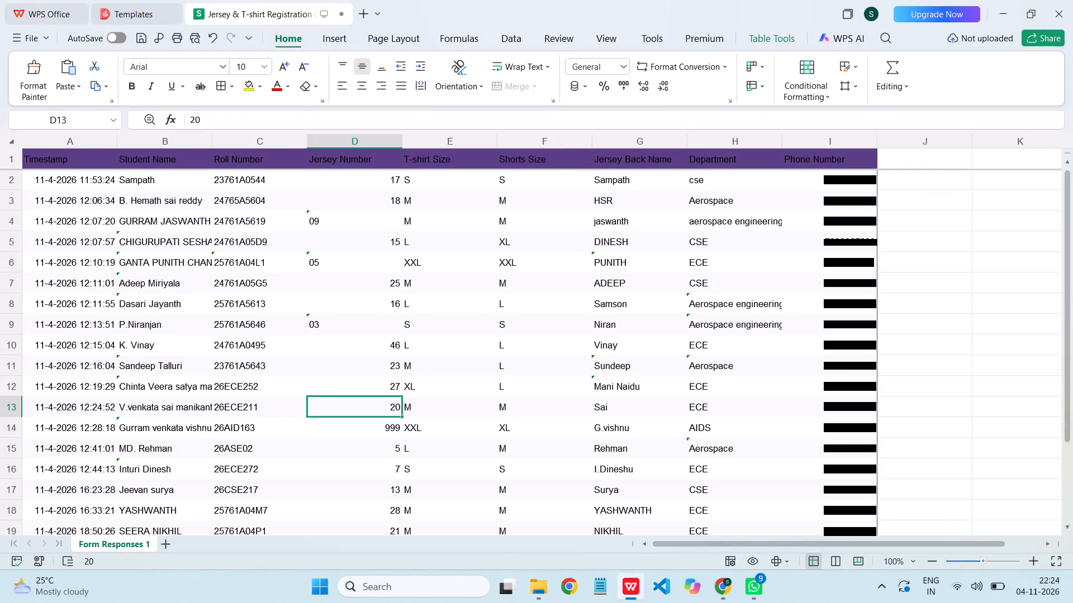
Set the Jersey Number in row 14, the AIDS department student's entry, to 99.
left_click(392, 429)
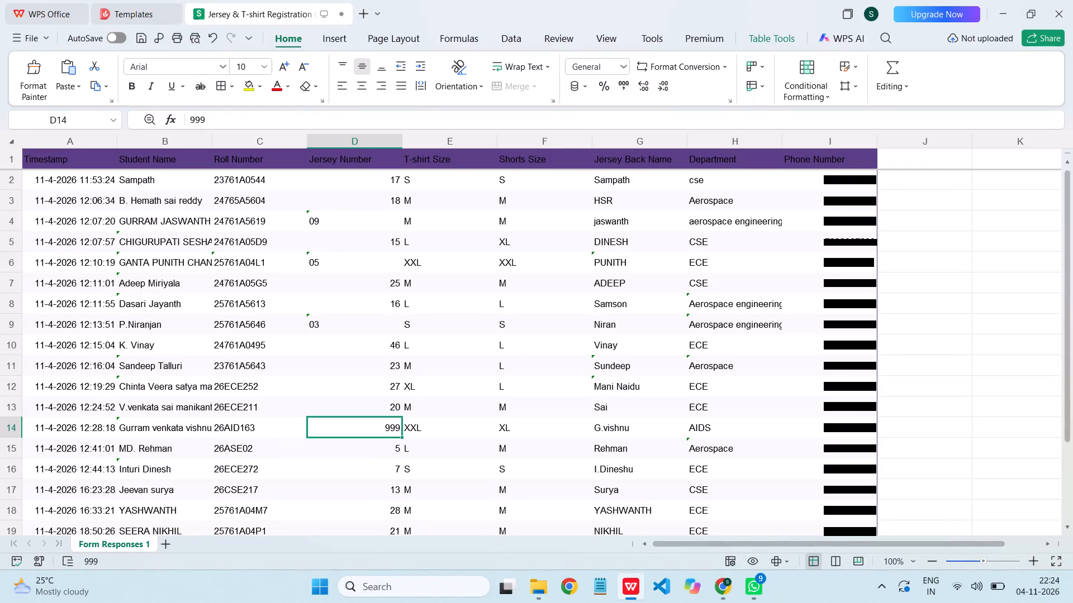
key("BackSpace")
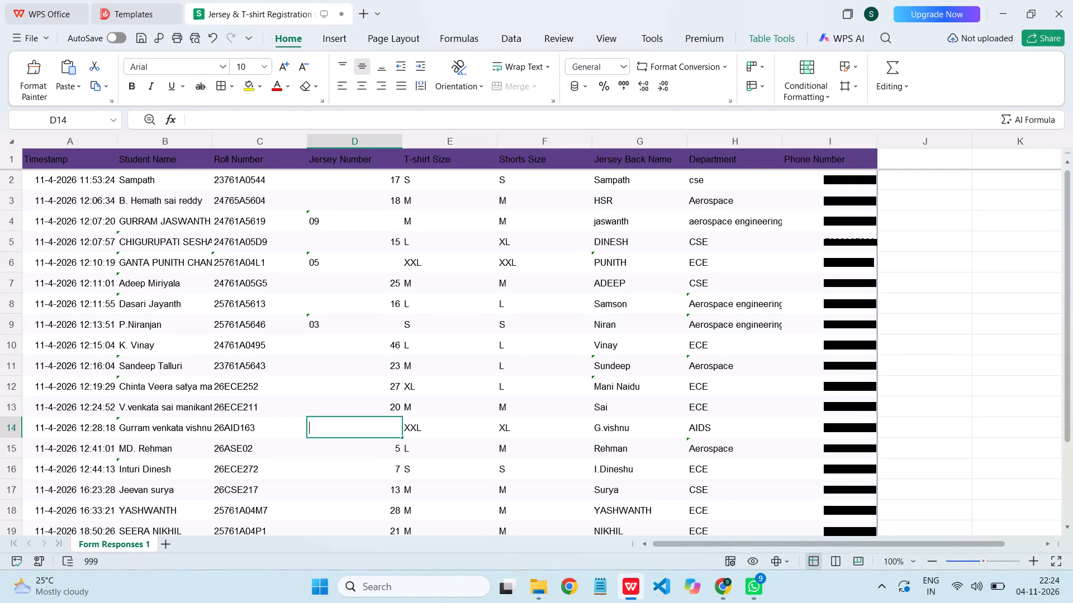
type("99")
key("Return")
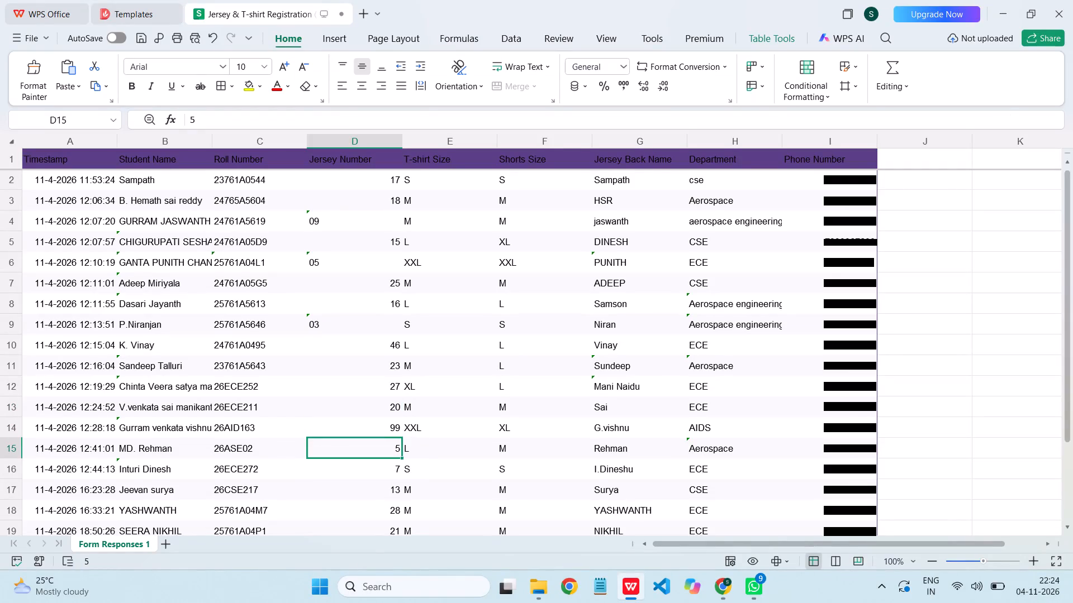
Change both the T-shirt Size and the Shorts Size in row 14 to L.
left_click(419, 429)
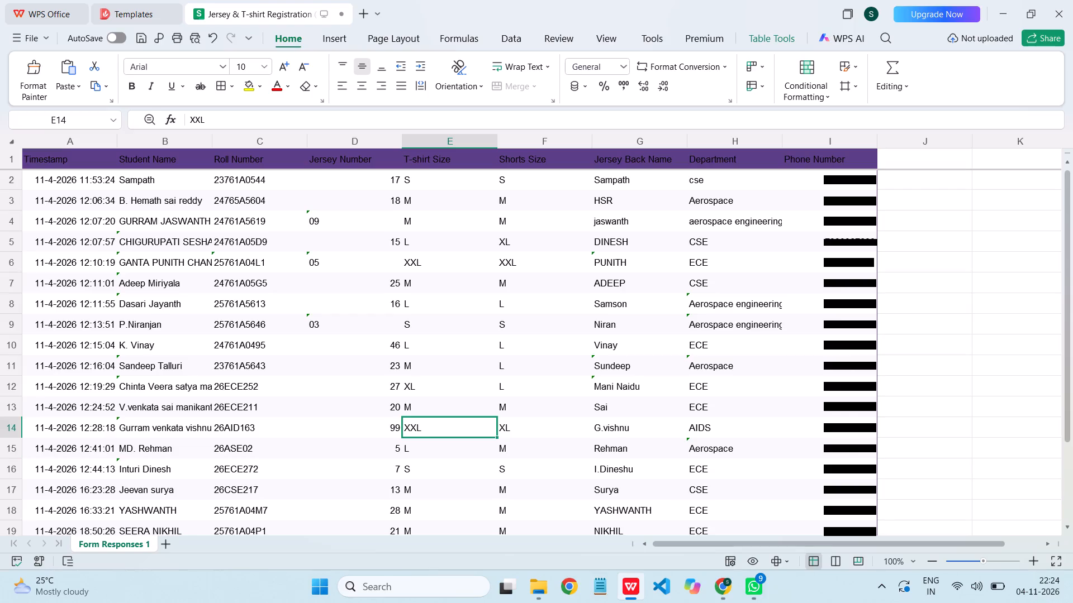
key("BackSpace")
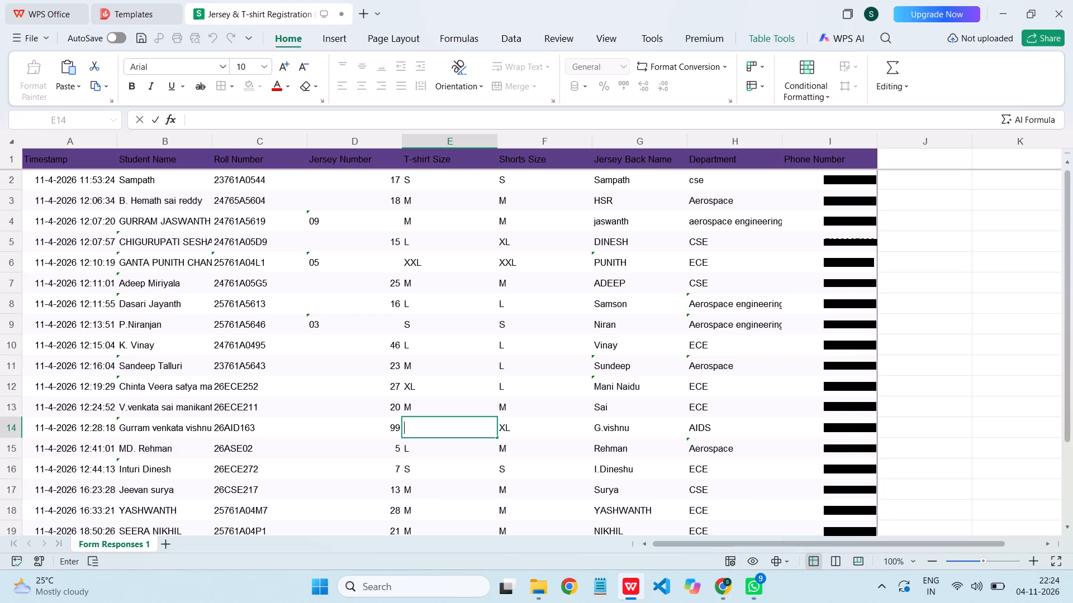
key("shift+l")
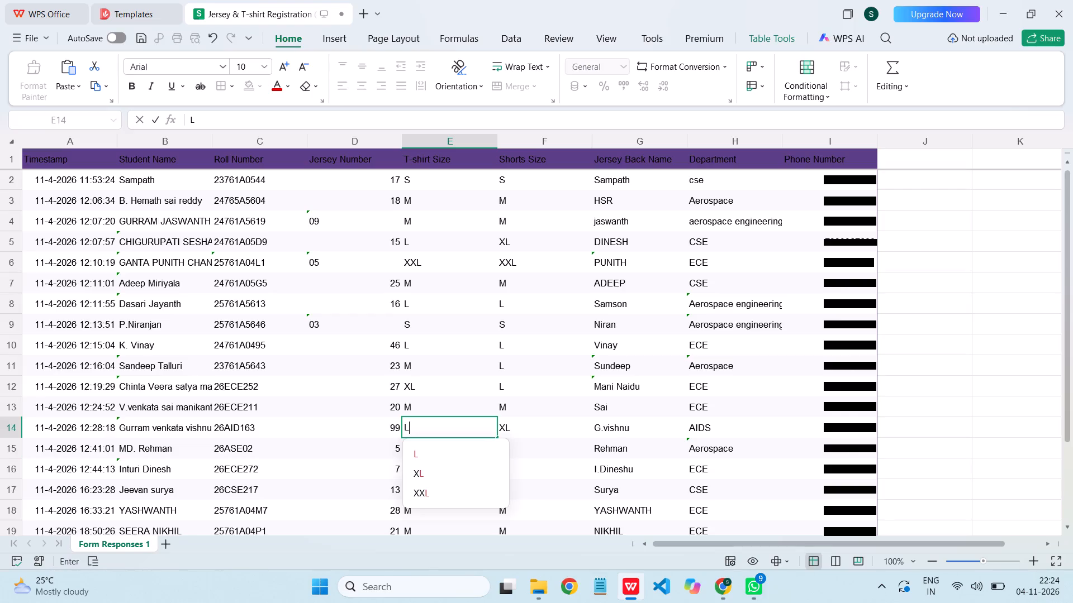
left_click(457, 453)
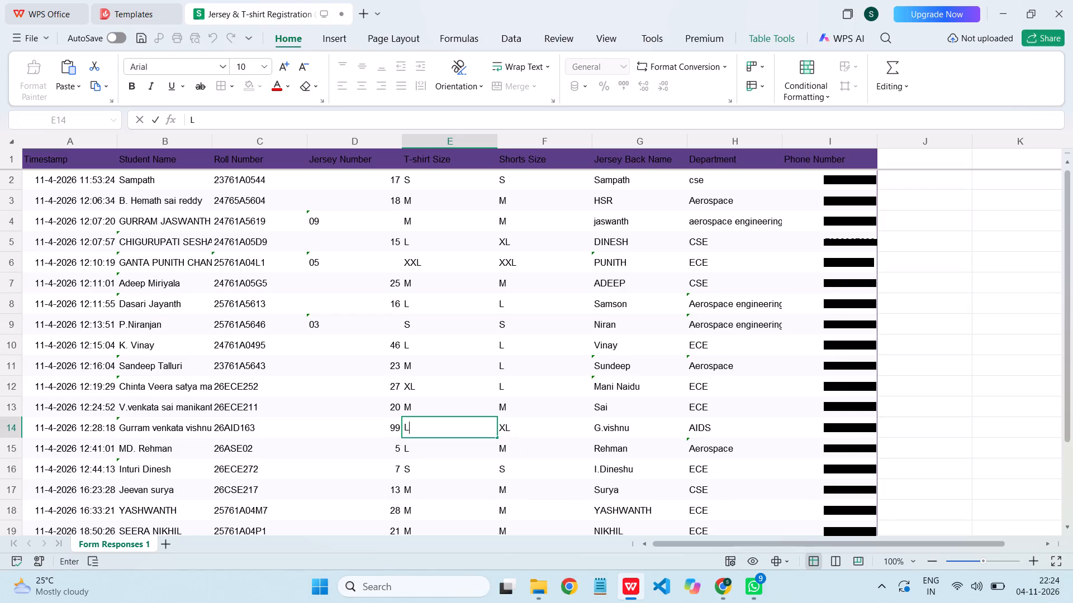
left_click(511, 428)
key("BackSpace")
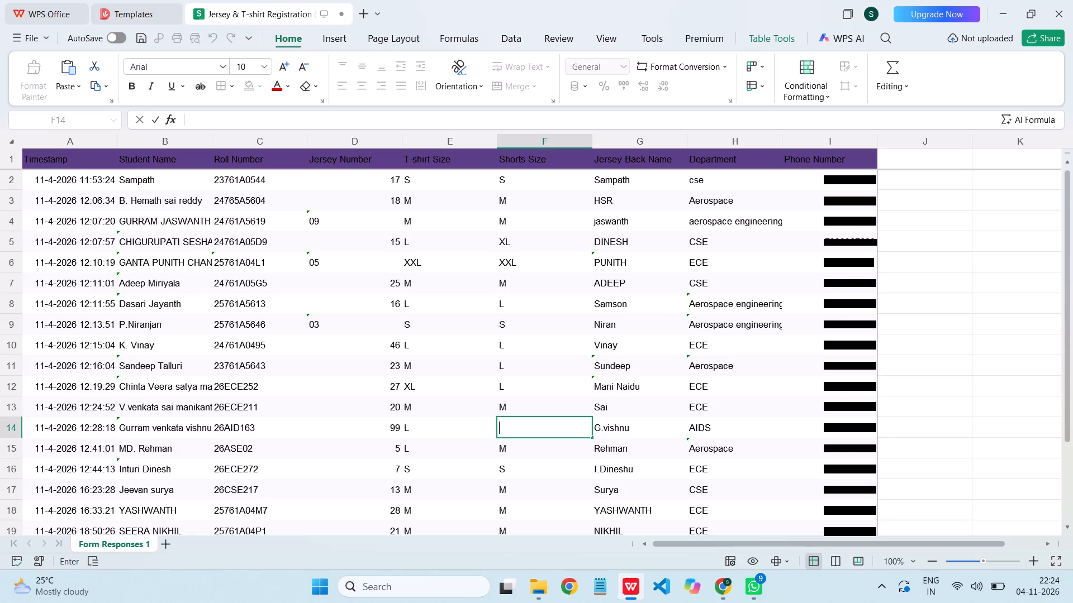
key("shift+l")
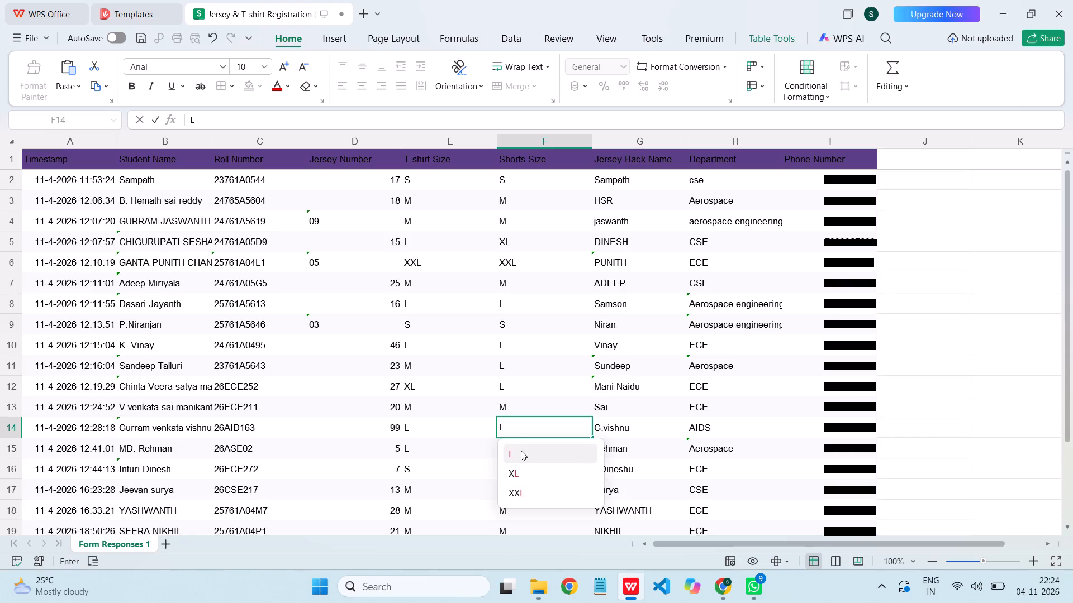
left_click(521, 451)
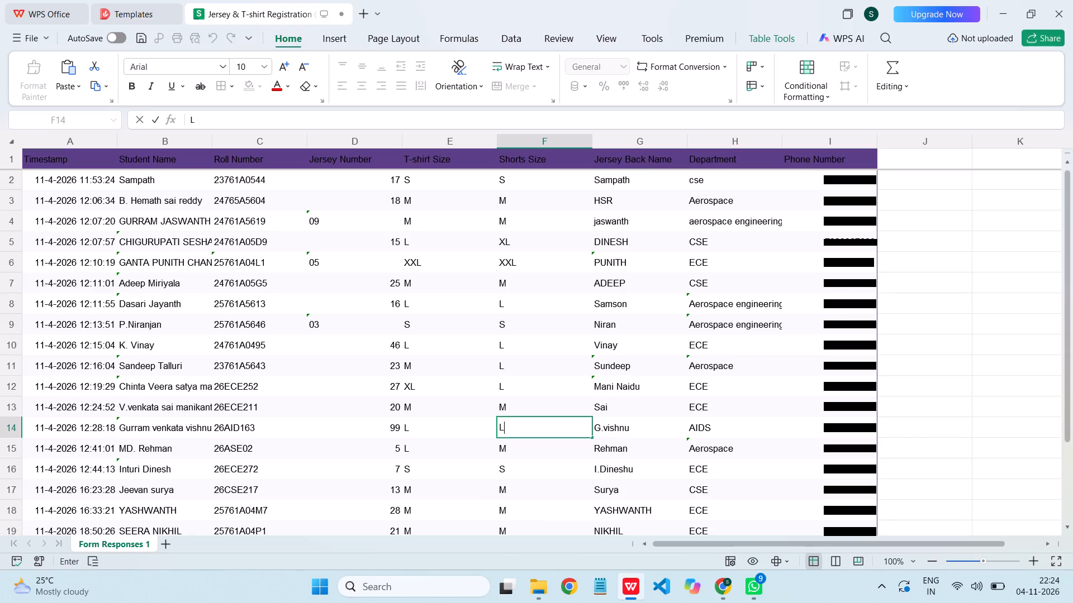
Save the workbook, re-entering L as the Shorts Size in row 14.
scroll(529, 445, "down", 2)
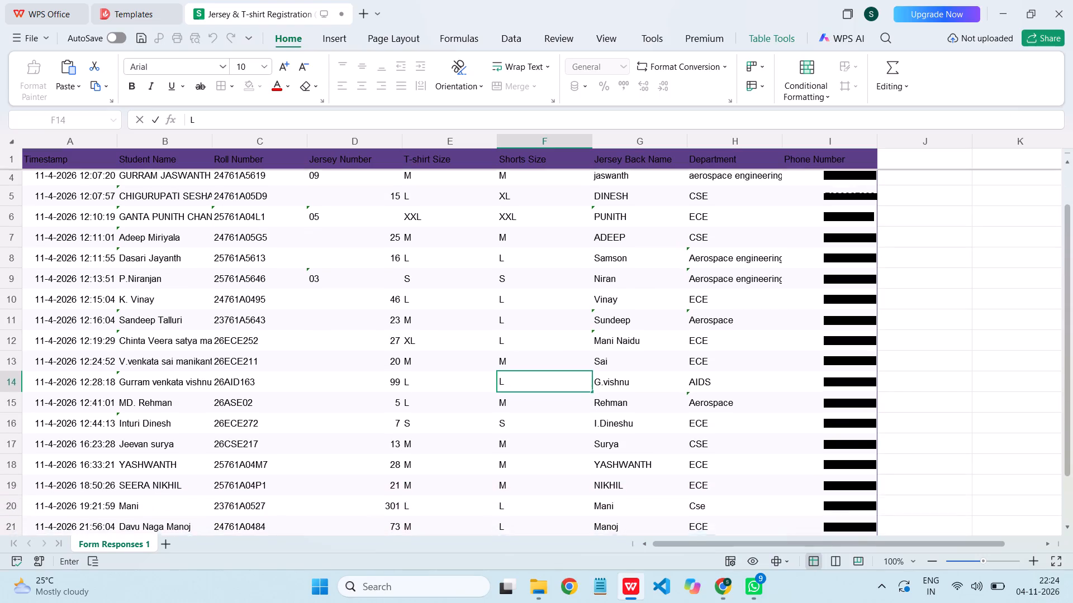
scroll(529, 445, "down", 1)
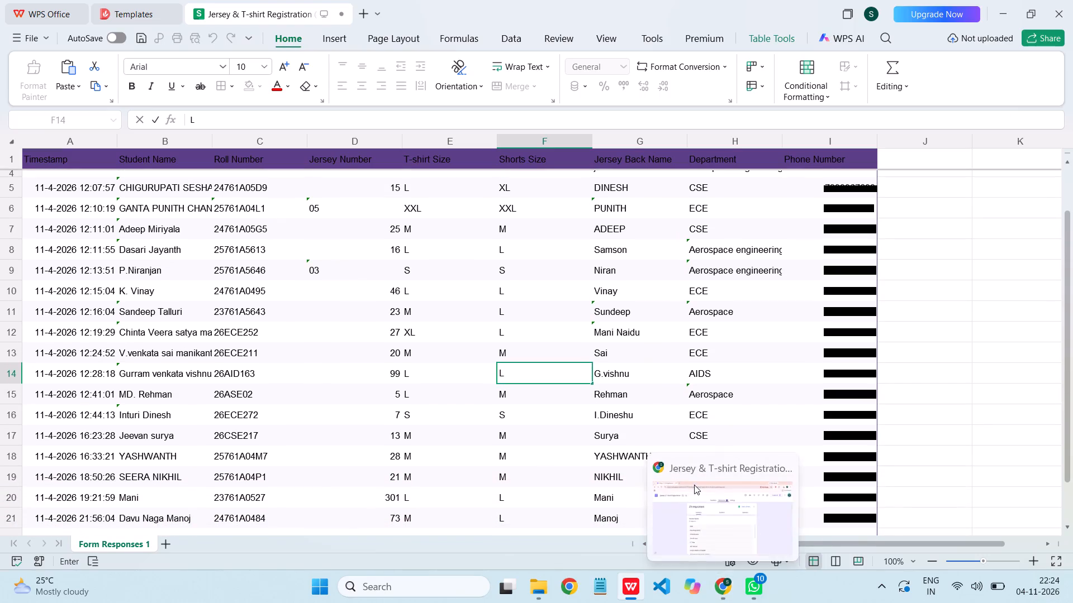
key("ctrl+s")
key("z")
key("BackSpace")
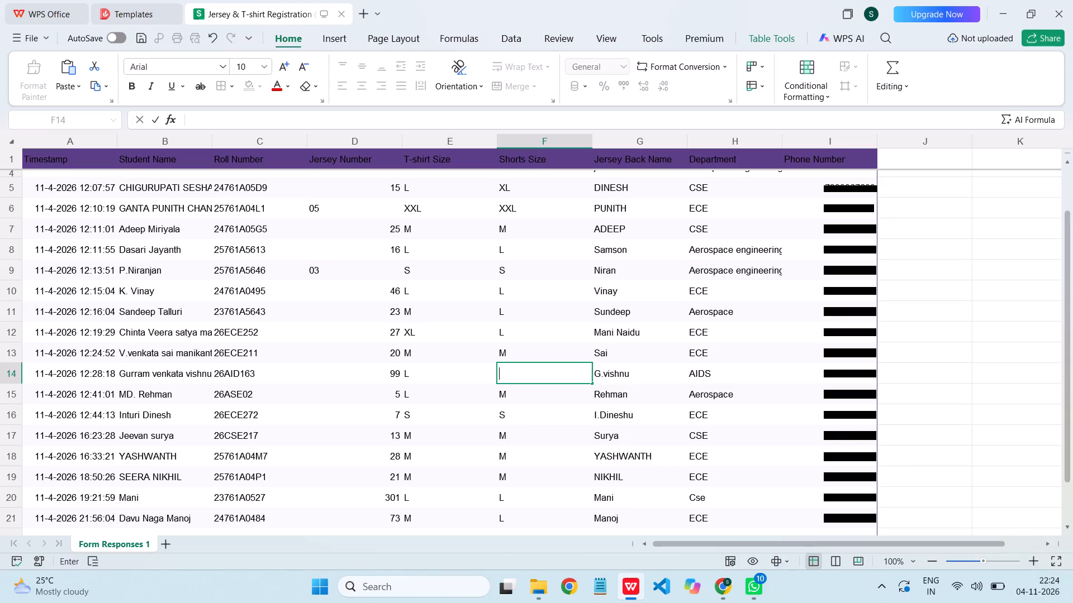
key("ctrl+z")
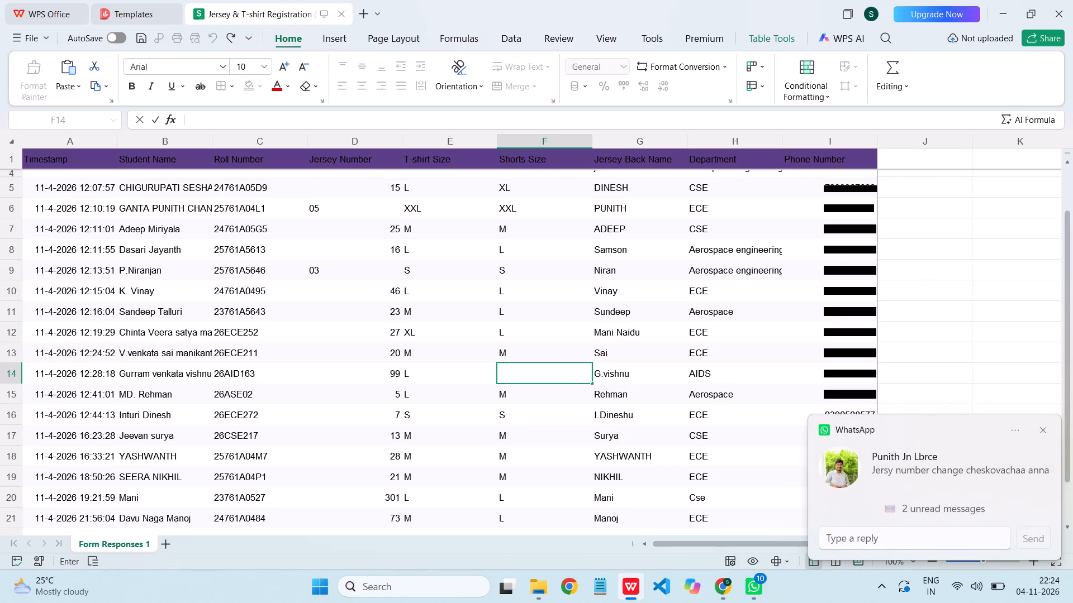
key("shift+l")
key("ctrl+s")
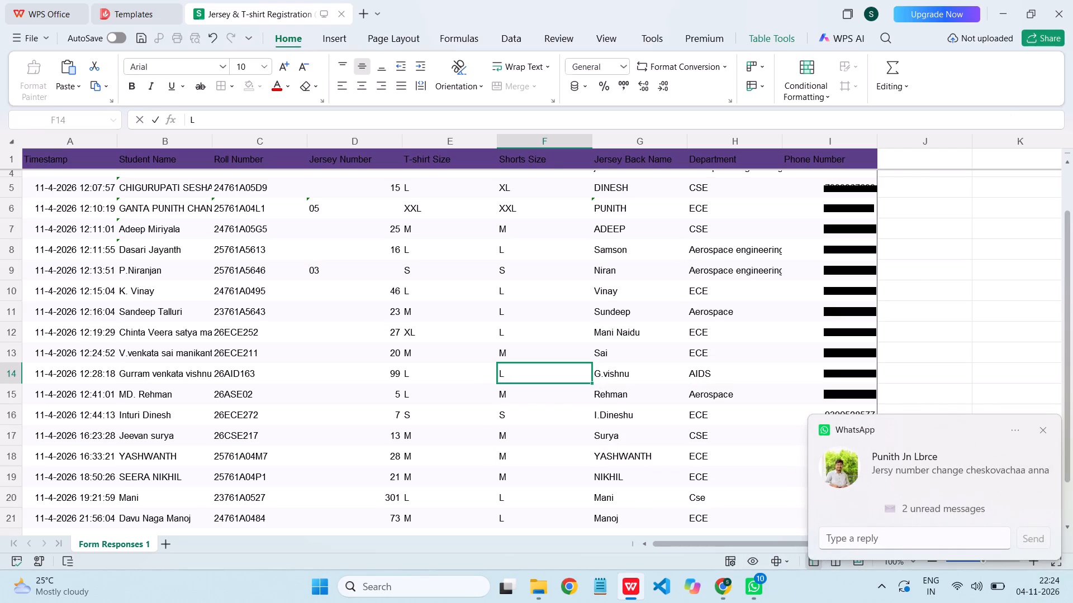
key("ctrl+s")
key("ctrl+s")
key("ctrl+s")
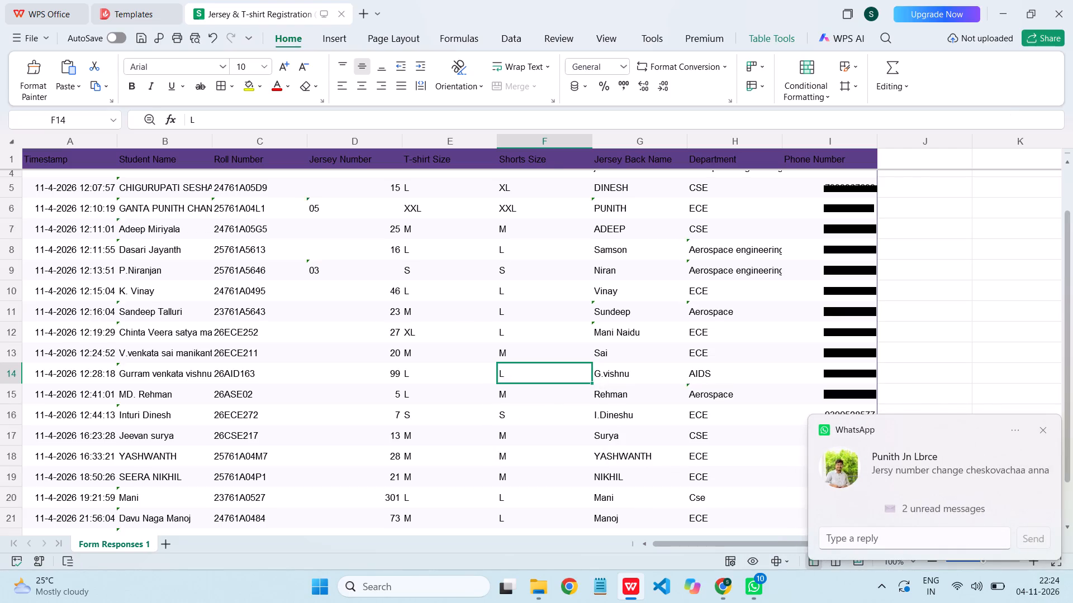
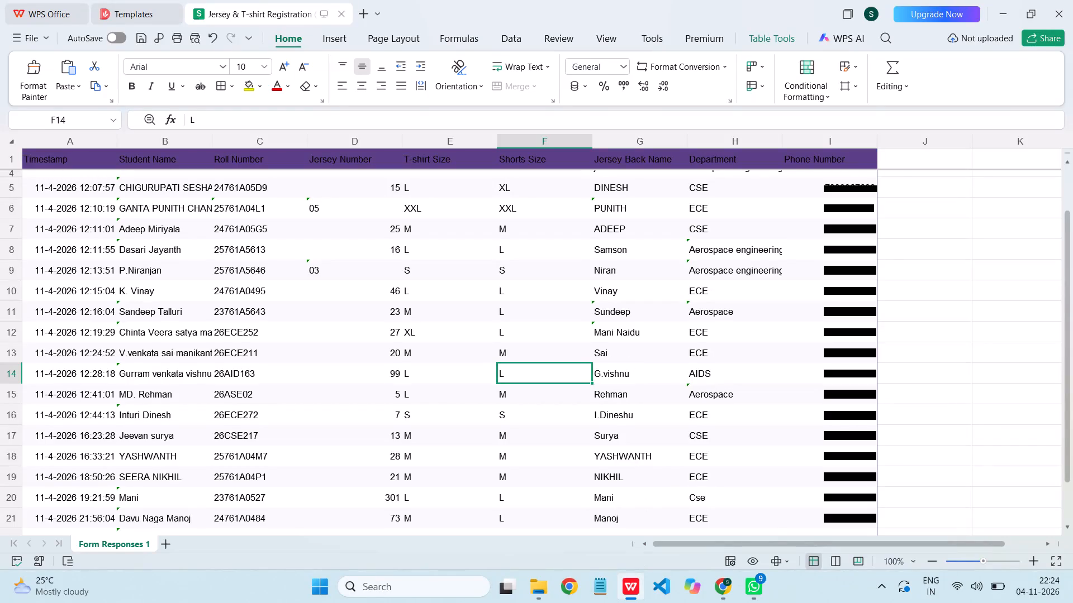
Clear the Jersey Number in row 13, the ECE student's entry with the back name Sai.
left_click(618, 352)
left_click(389, 357)
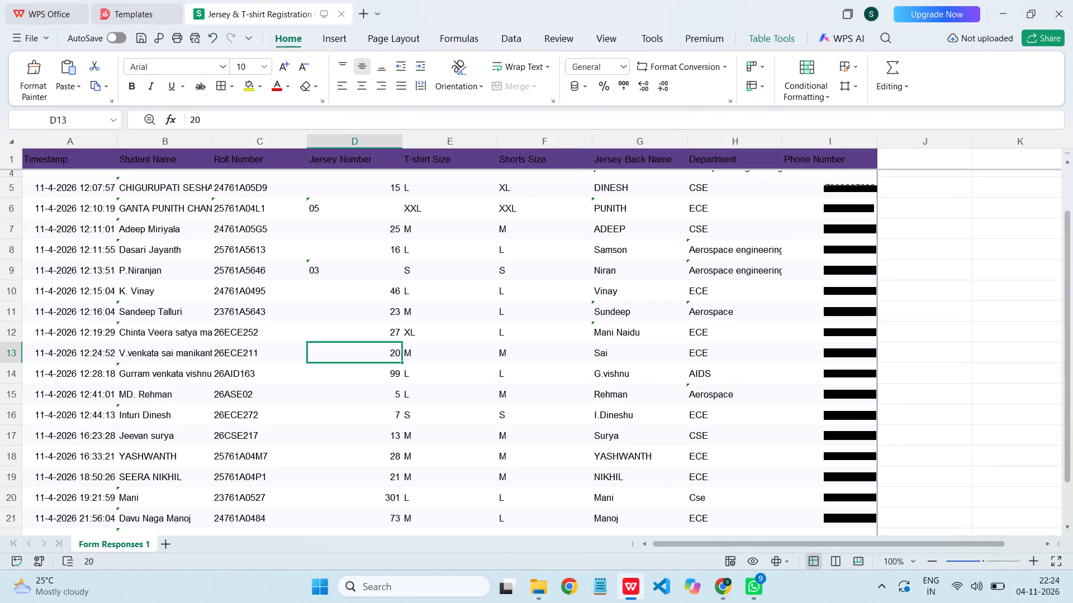
key("BackSpace")
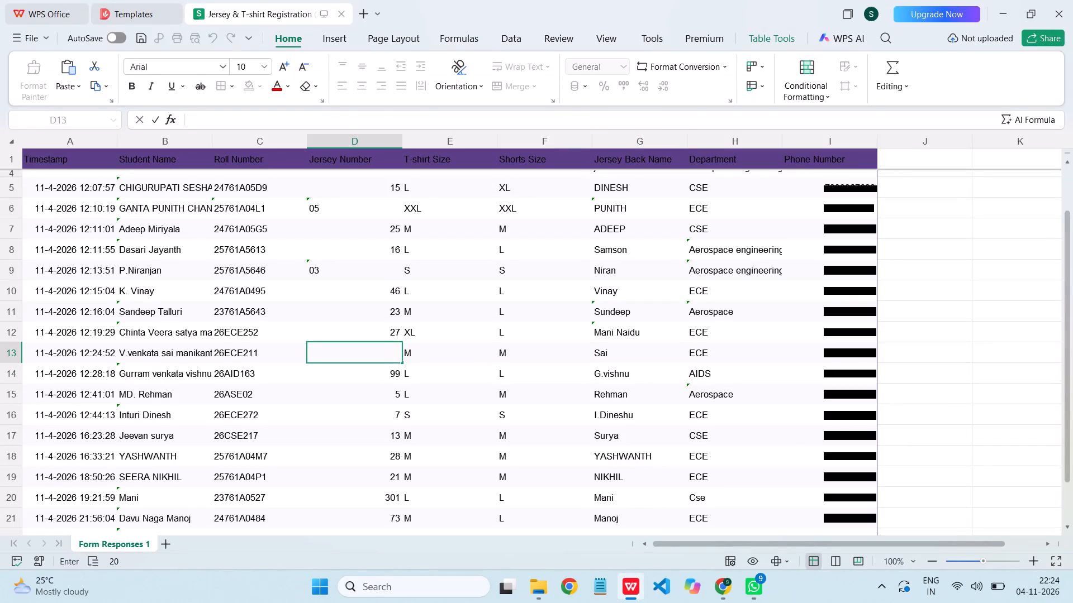
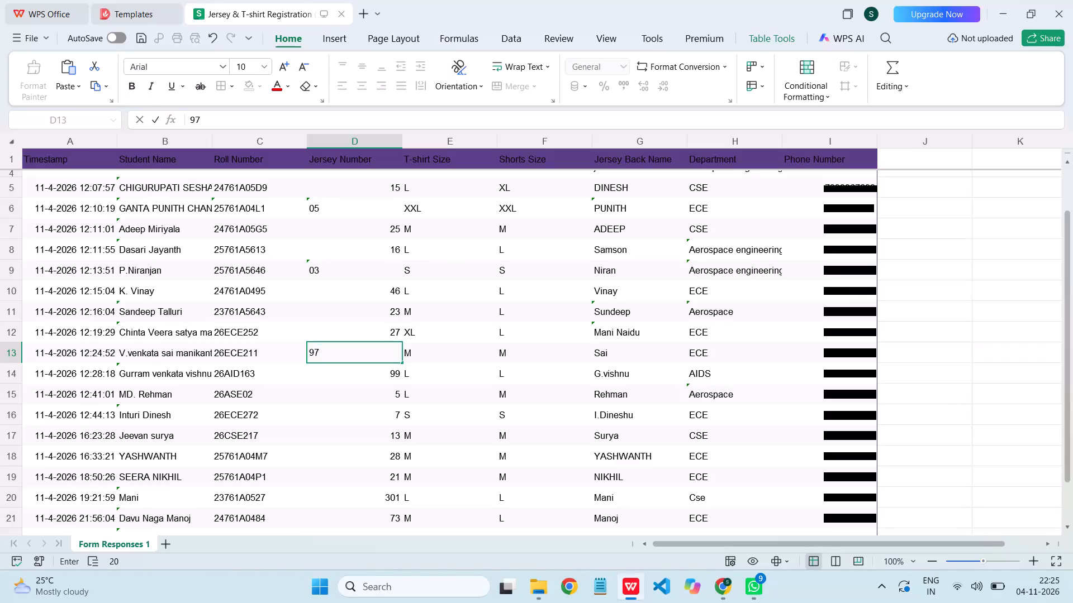
Commit 97 as the Jersey Number in row 13, for the ECE student with back name Sai, and save the workbook.
key("Return")
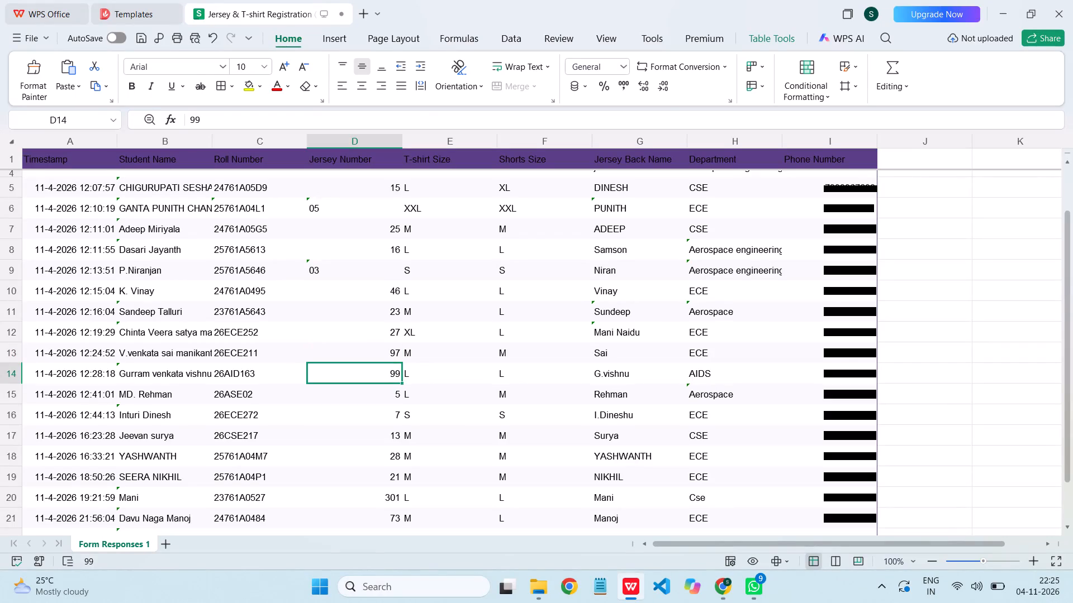
key("ctrl+s")
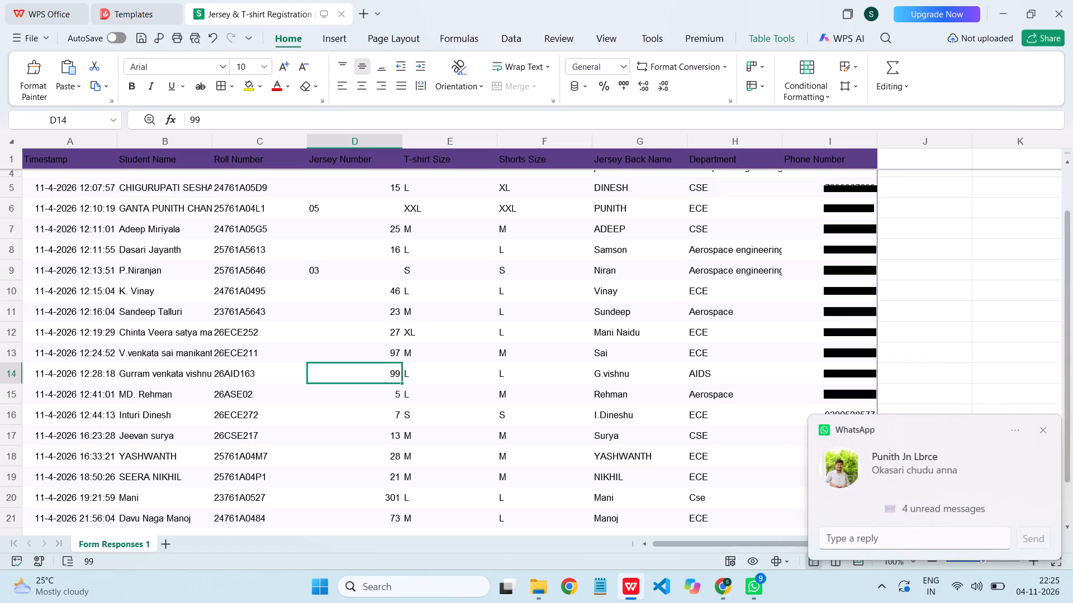
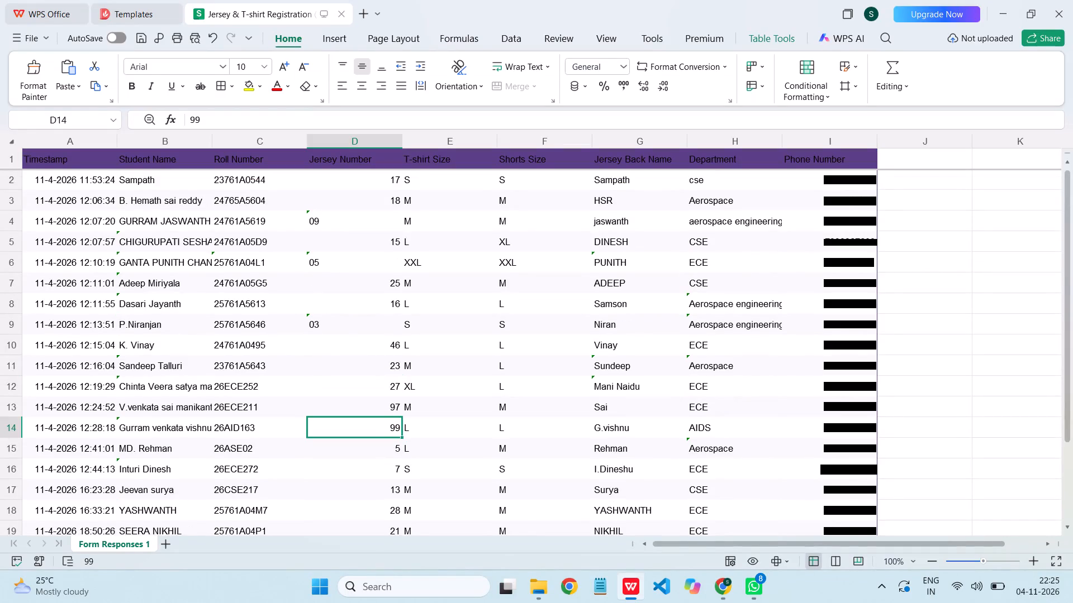
Set the Jersey Number in row 6, for the ECE student with back name PUNITH, to 19.
scroll(410, 356, "down", 2)
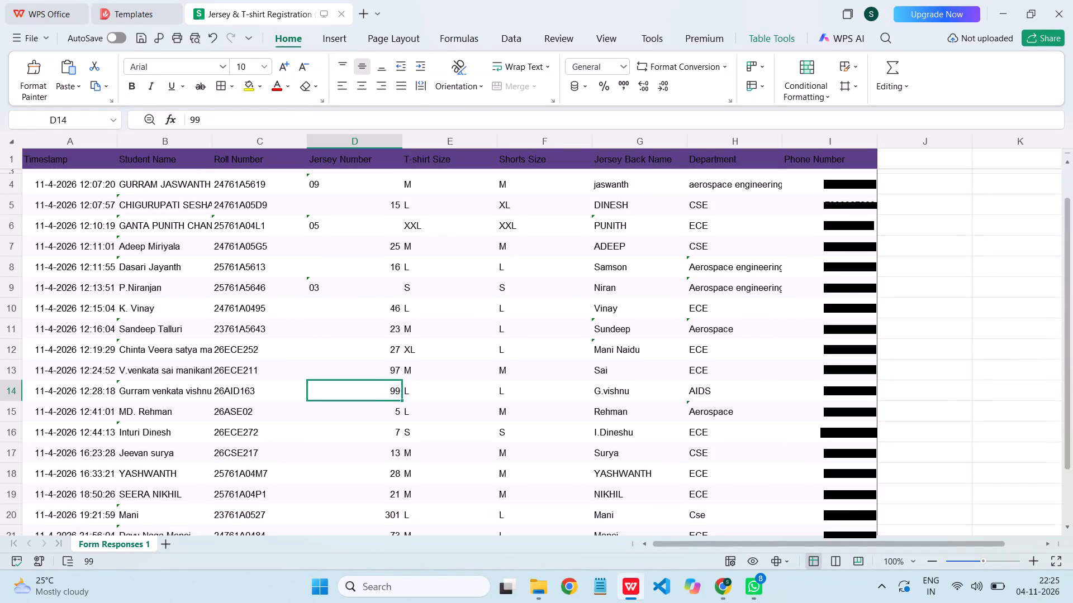
scroll(410, 356, "down", 4)
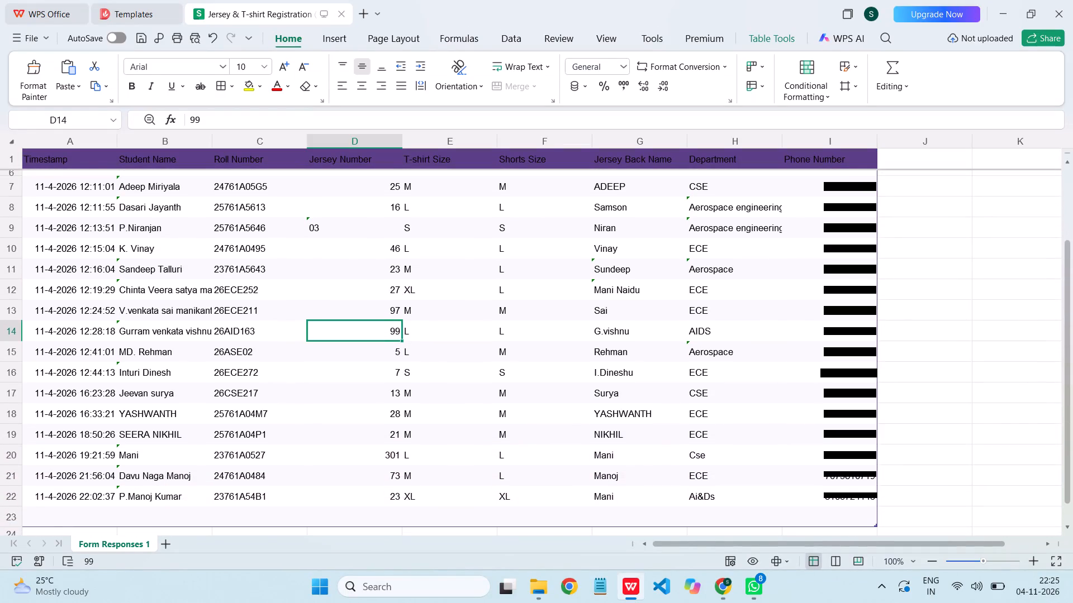
scroll(410, 356, "up", 5)
left_click(317, 266)
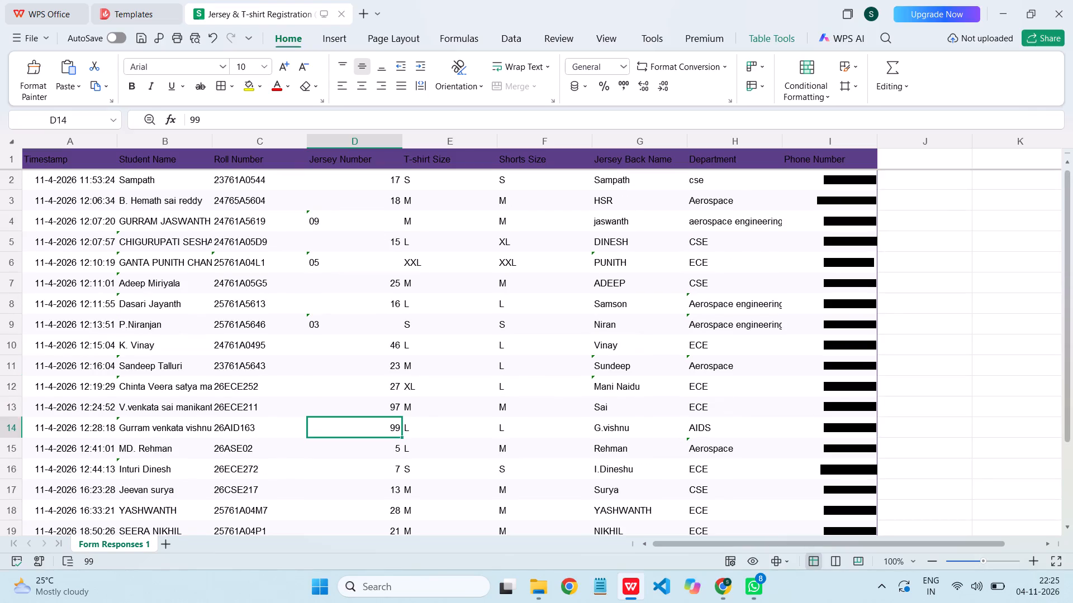
left_click(335, 263)
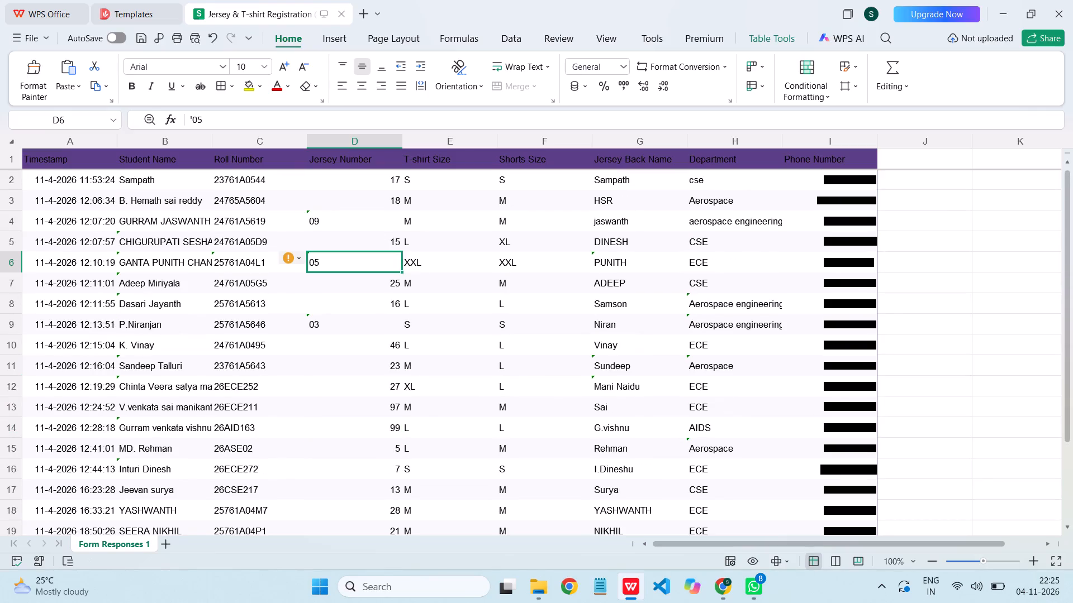
key("BackSpace")
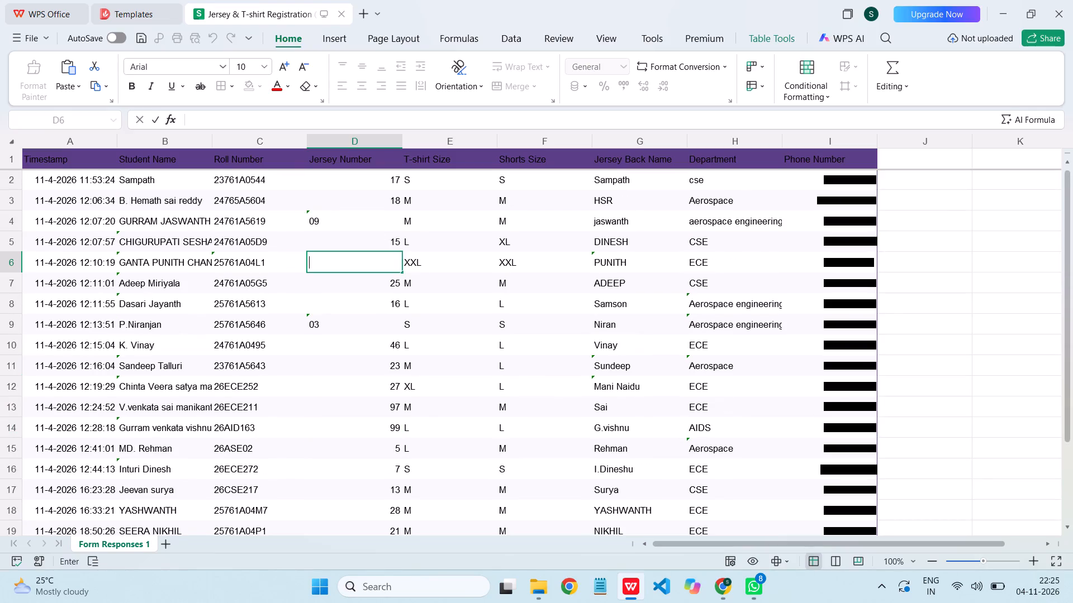
type("19")
key("Return")
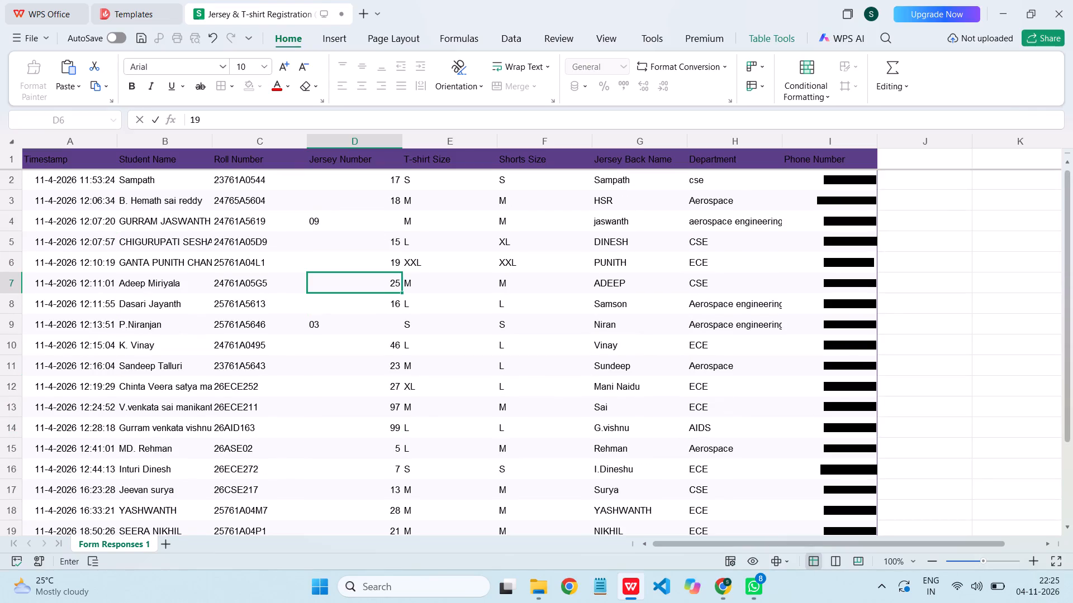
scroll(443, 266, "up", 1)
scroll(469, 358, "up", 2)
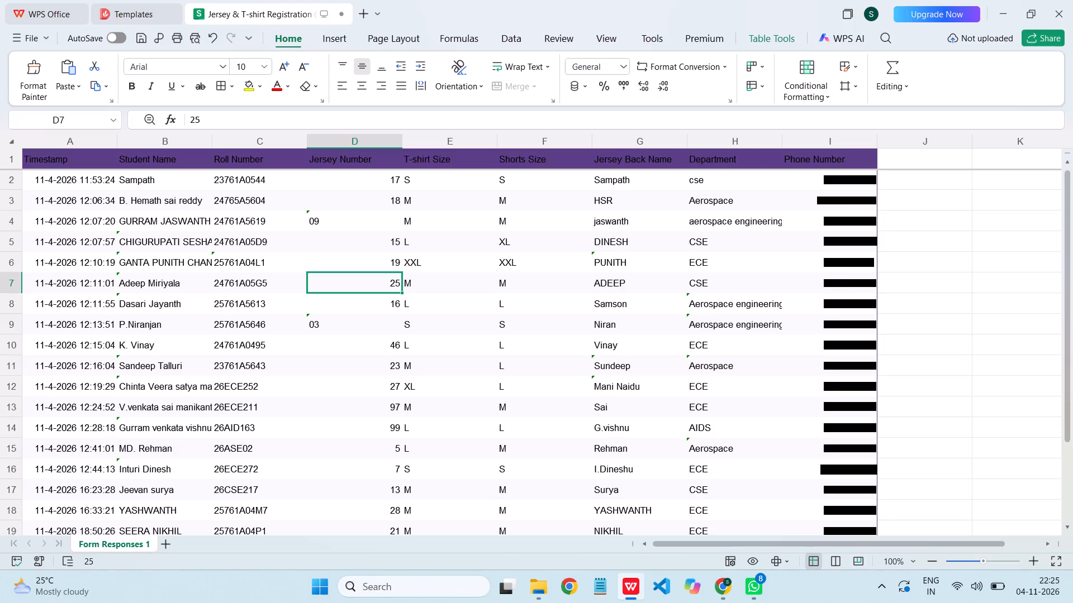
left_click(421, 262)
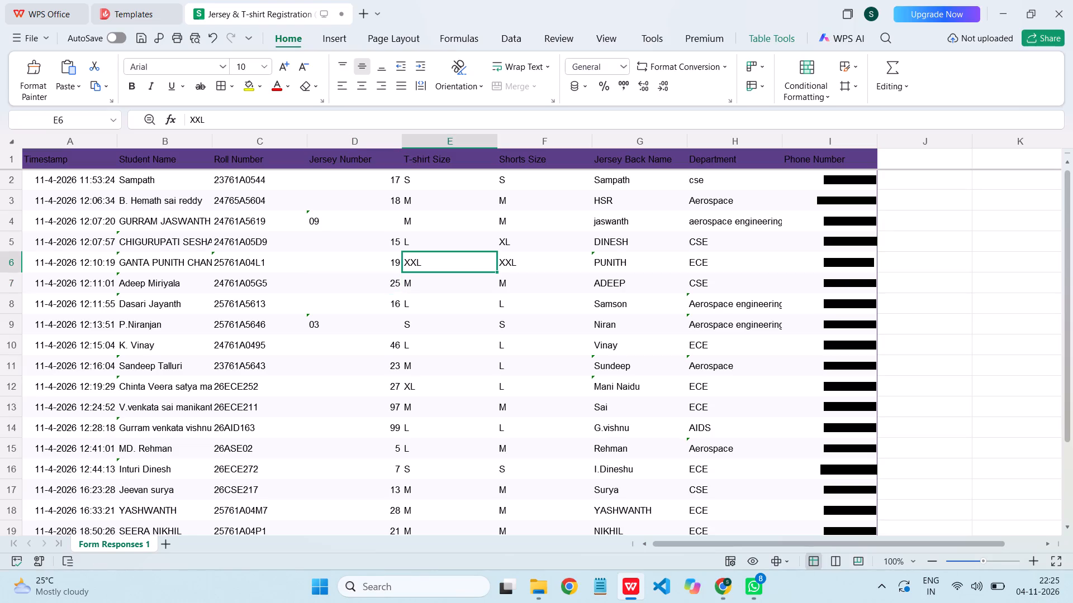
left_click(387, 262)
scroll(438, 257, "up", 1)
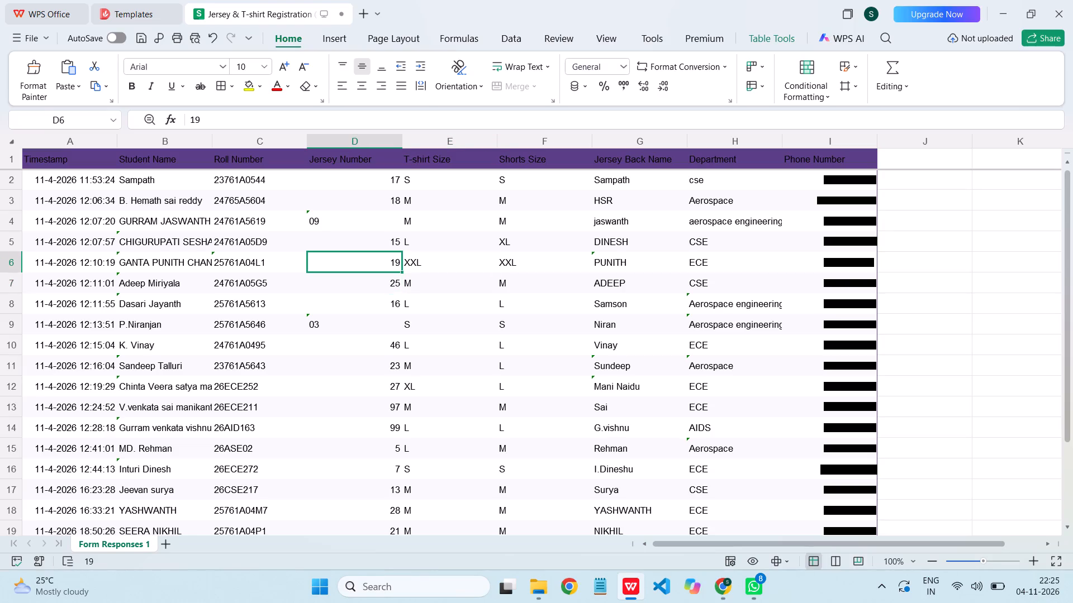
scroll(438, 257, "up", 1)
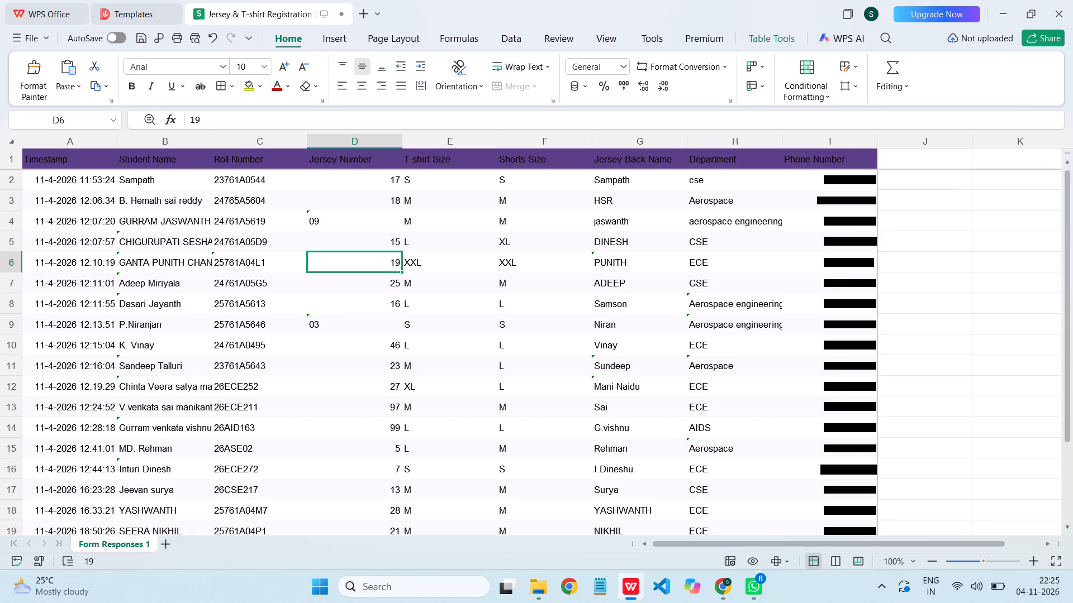
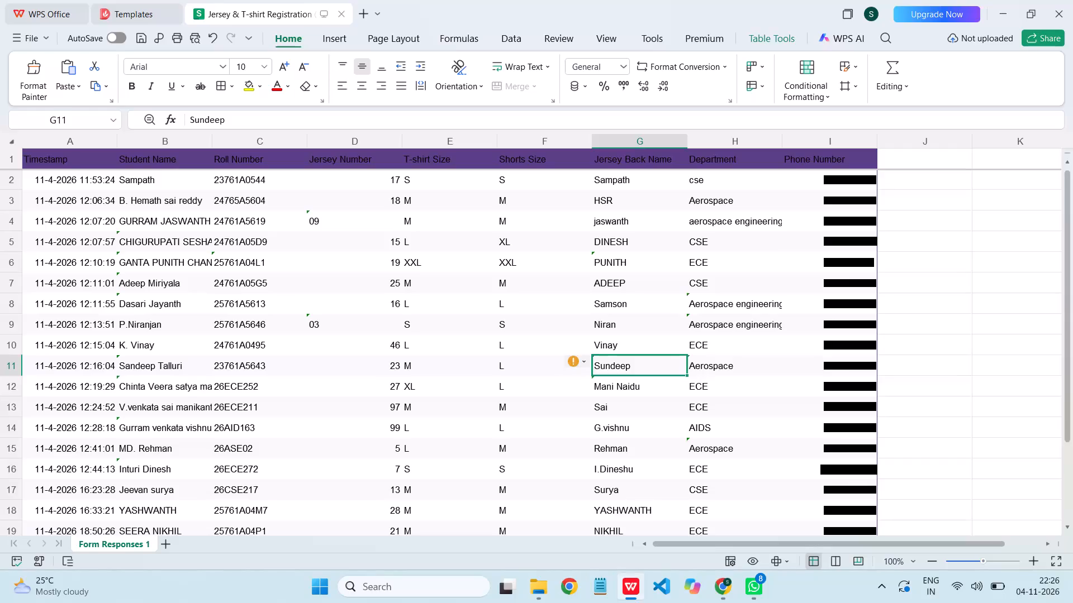
Save the edited Jersey & T-shirt Registration workbook.
key("ctrl+s")
key("ctrl+s")
key("ctrl+s")
key("ctrl+s")
left_click(554, 330)
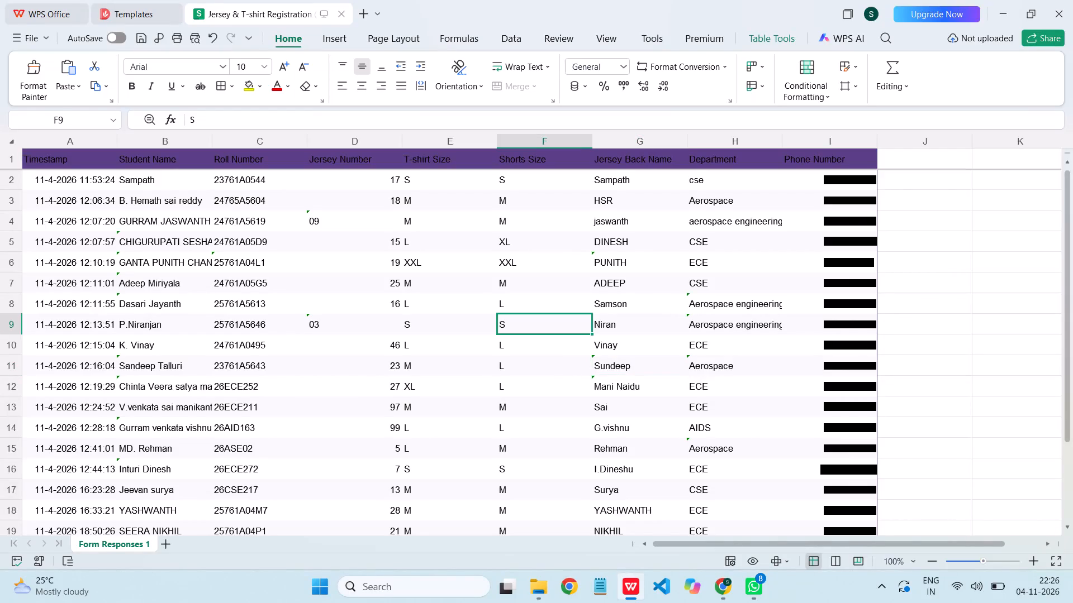
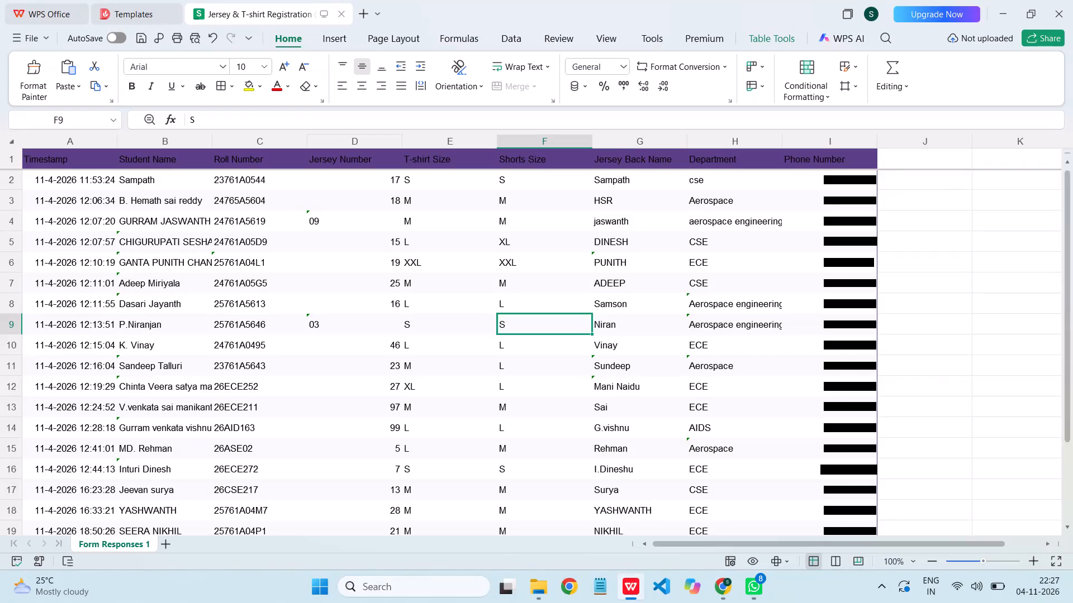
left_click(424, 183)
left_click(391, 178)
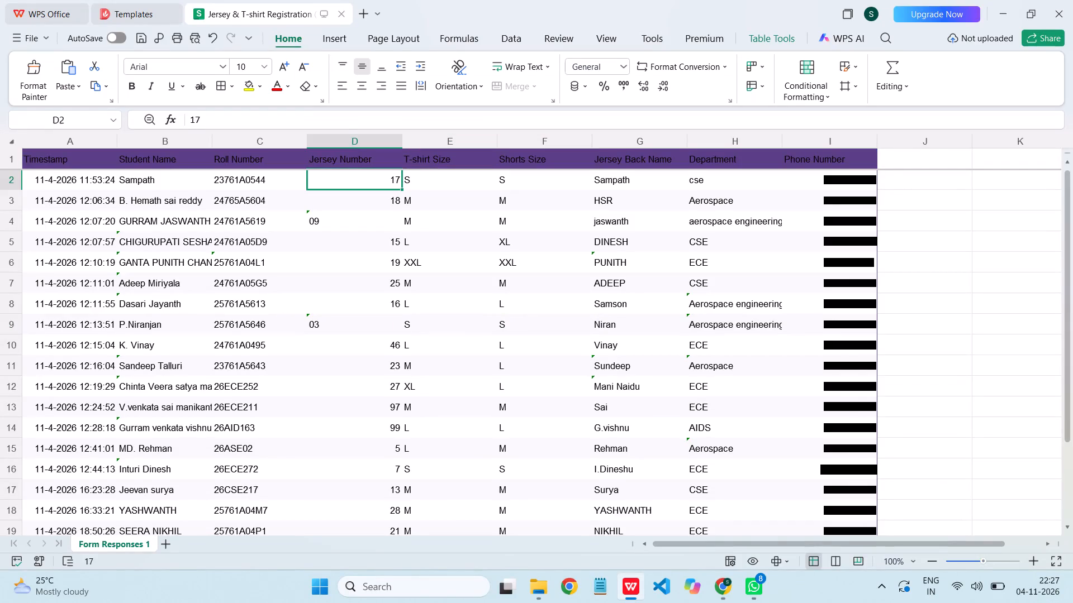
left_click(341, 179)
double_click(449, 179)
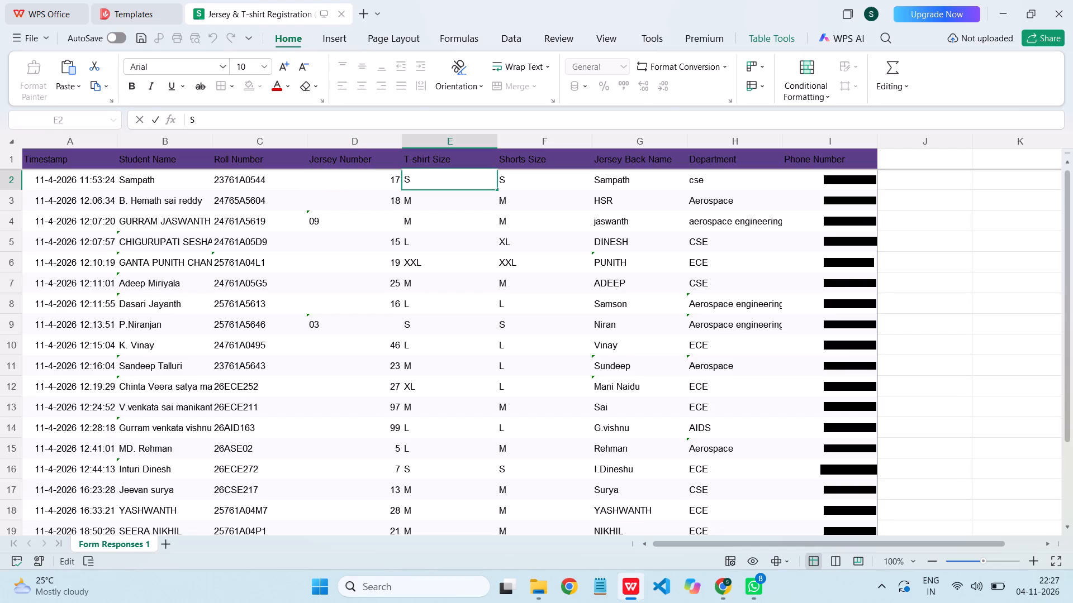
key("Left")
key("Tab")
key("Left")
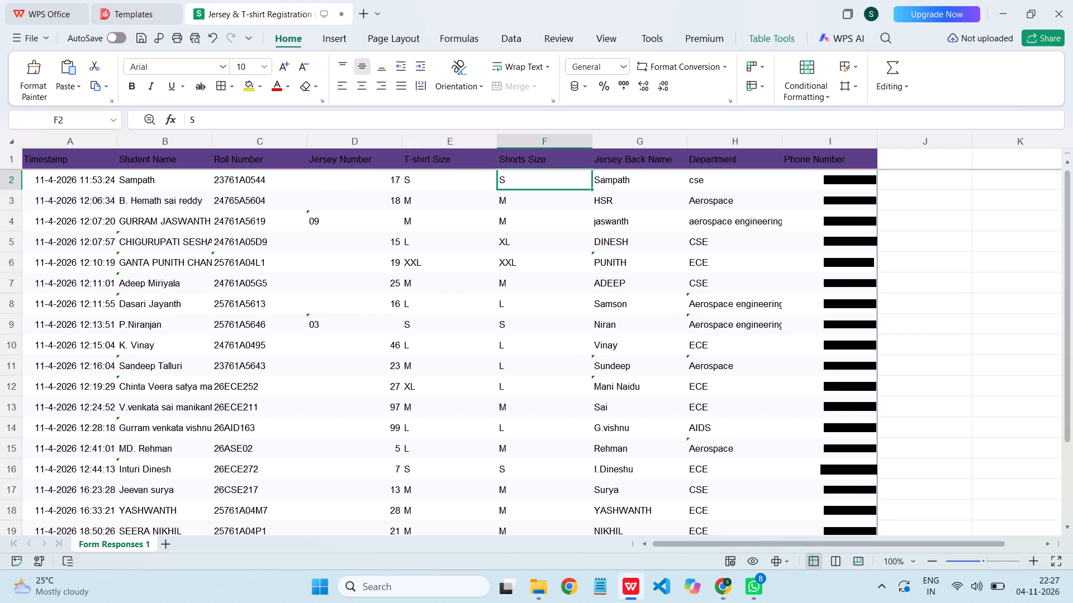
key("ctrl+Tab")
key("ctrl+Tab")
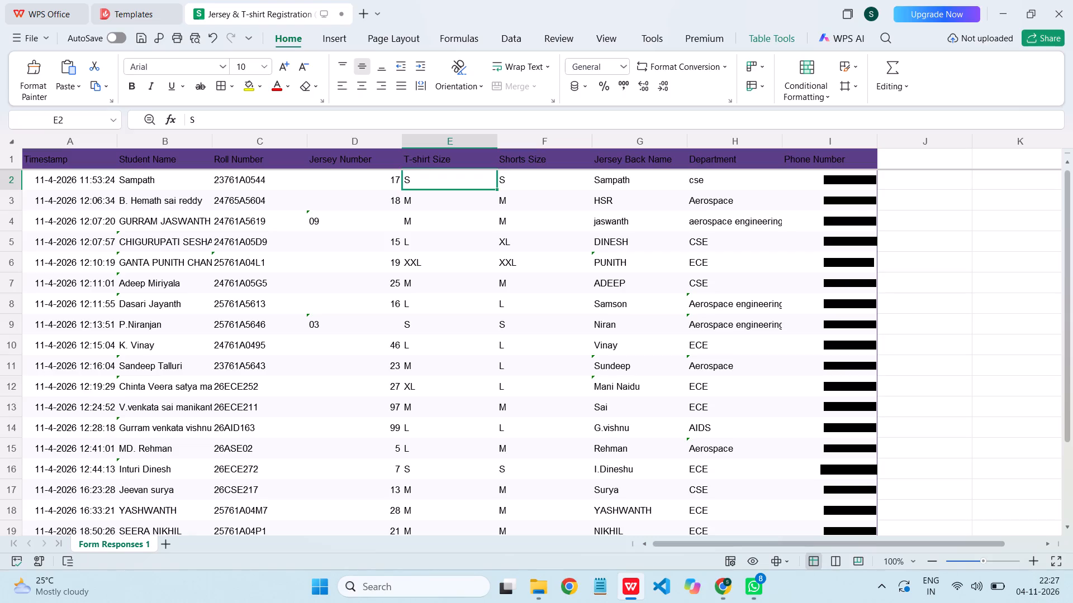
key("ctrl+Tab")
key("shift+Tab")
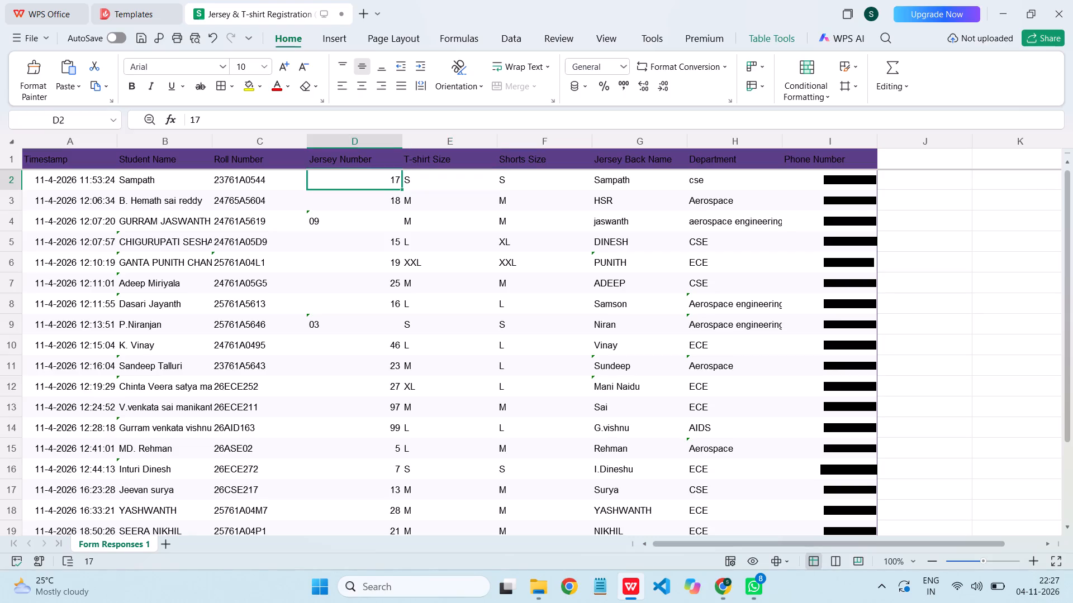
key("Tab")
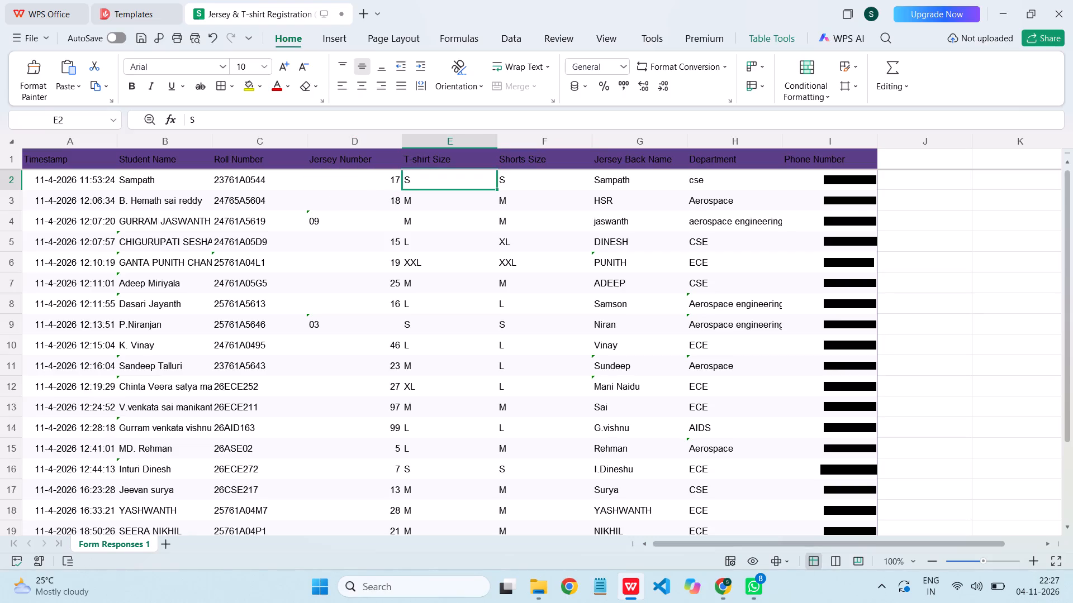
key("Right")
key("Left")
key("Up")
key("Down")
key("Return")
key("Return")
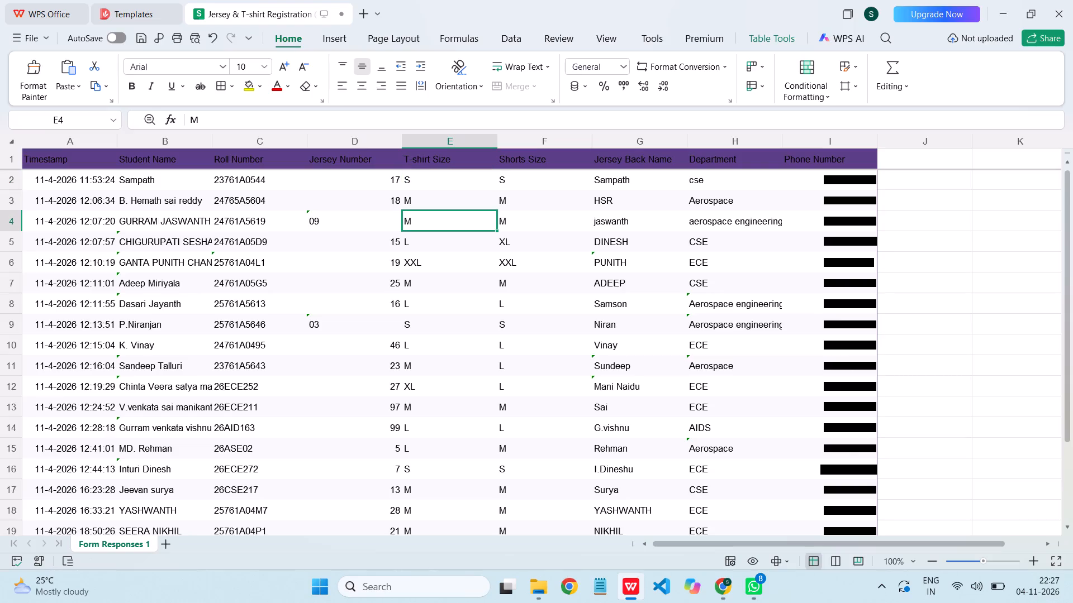
Review all student rows of the Form Responses 1 sheet, checking the jersey numbers, T-shirt sizes and shorts sizes.
left_click(425, 179)
scroll(379, 285, "down", 1)
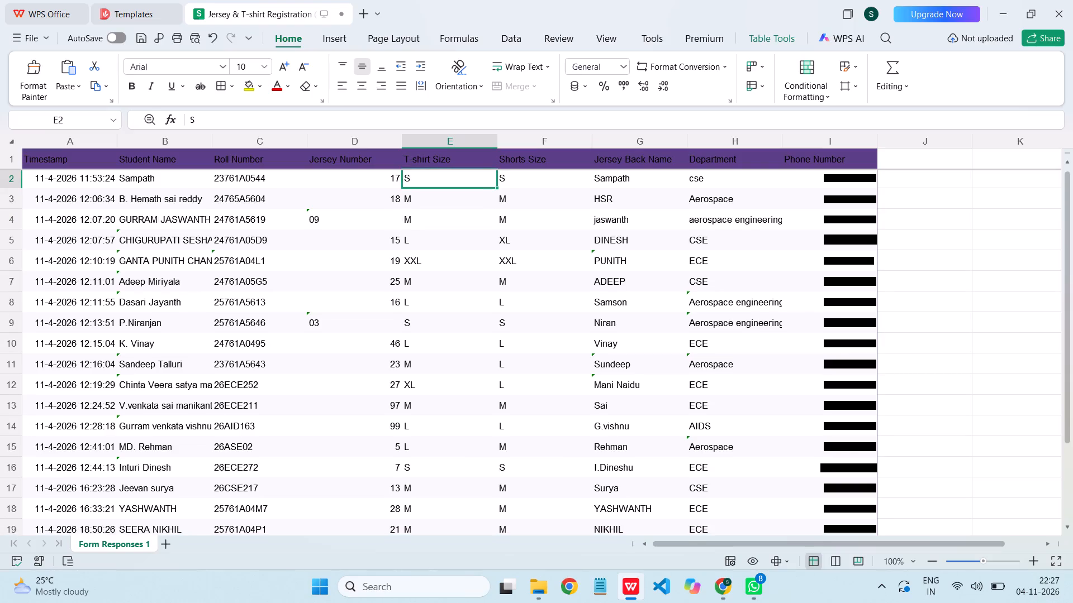
scroll(379, 285, "down", 3)
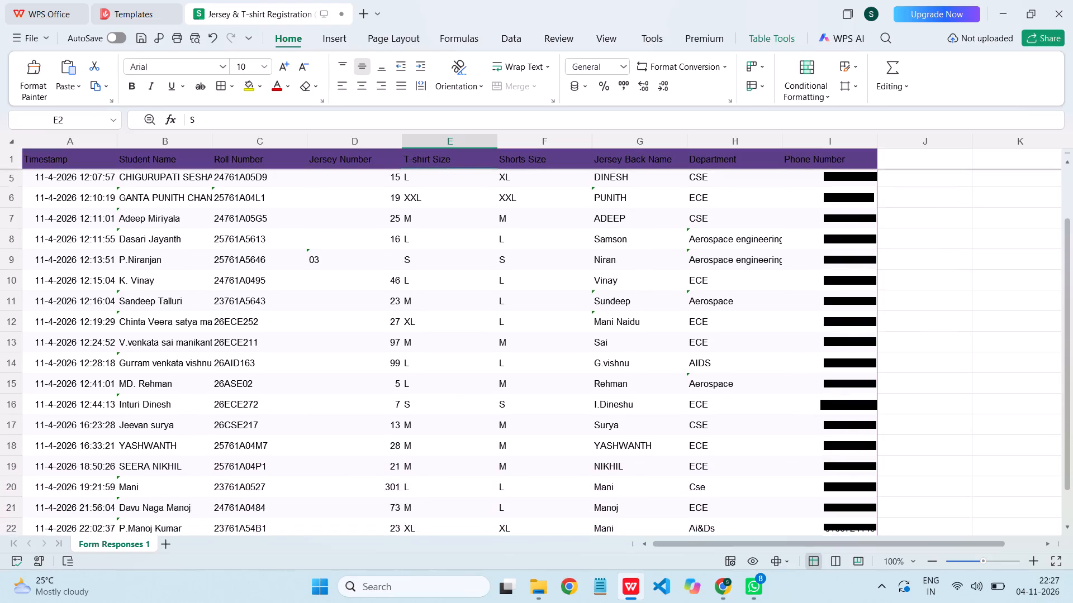
scroll(379, 285, "down", 1)
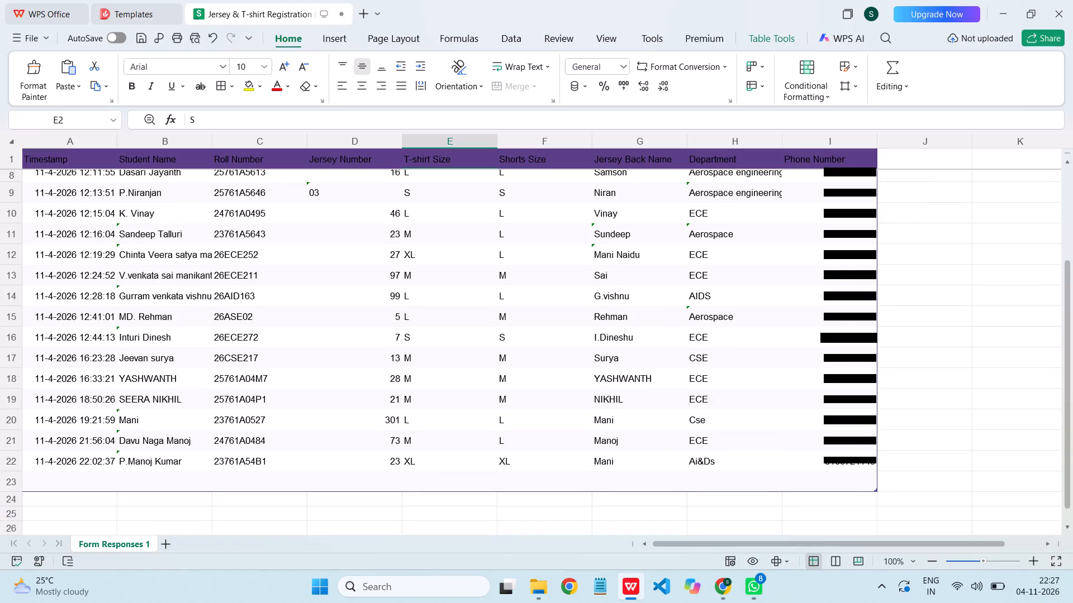
scroll(441, 410, "up", 1)
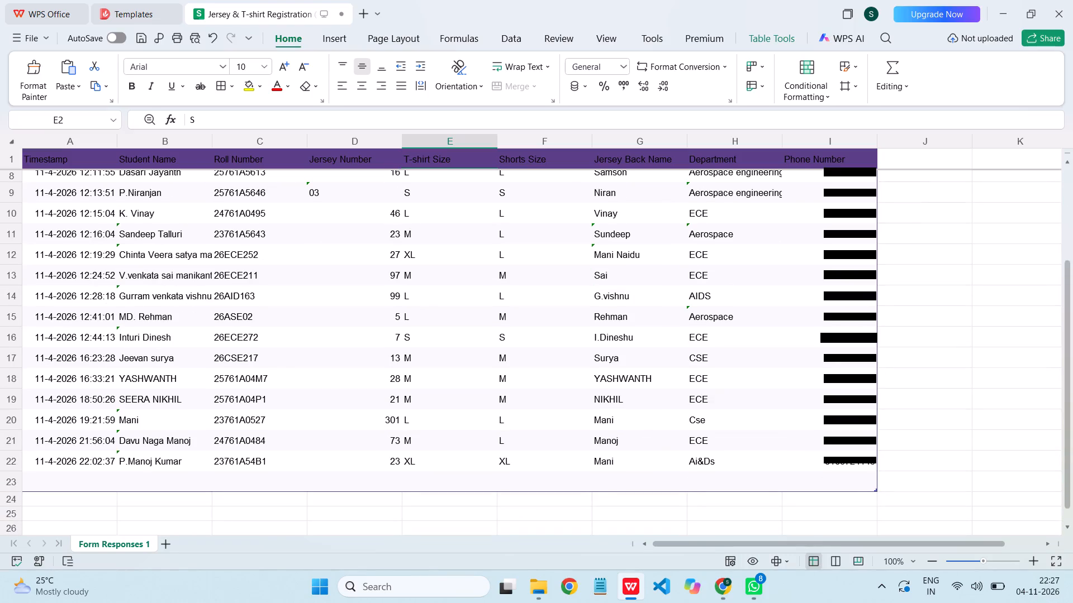
scroll(441, 410, "up", 2)
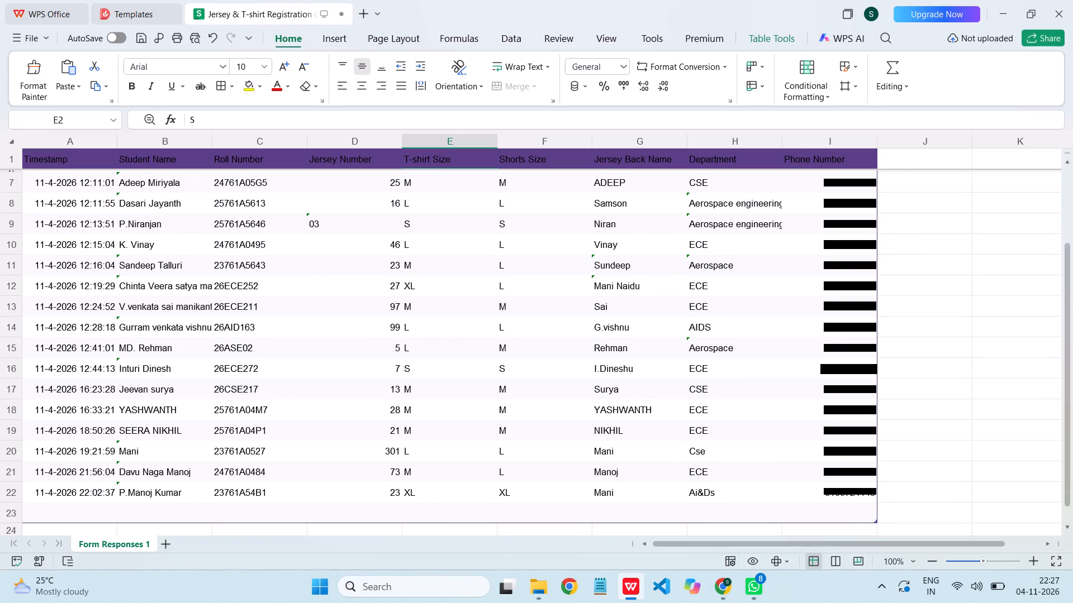
scroll(441, 410, "up", 8)
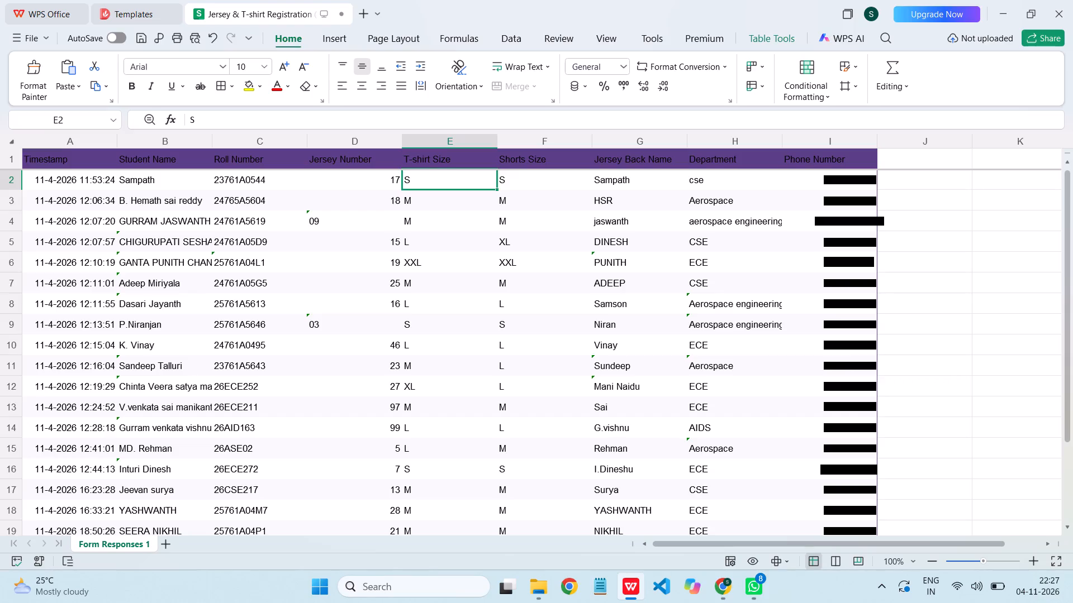
scroll(642, 394, "down", 1)
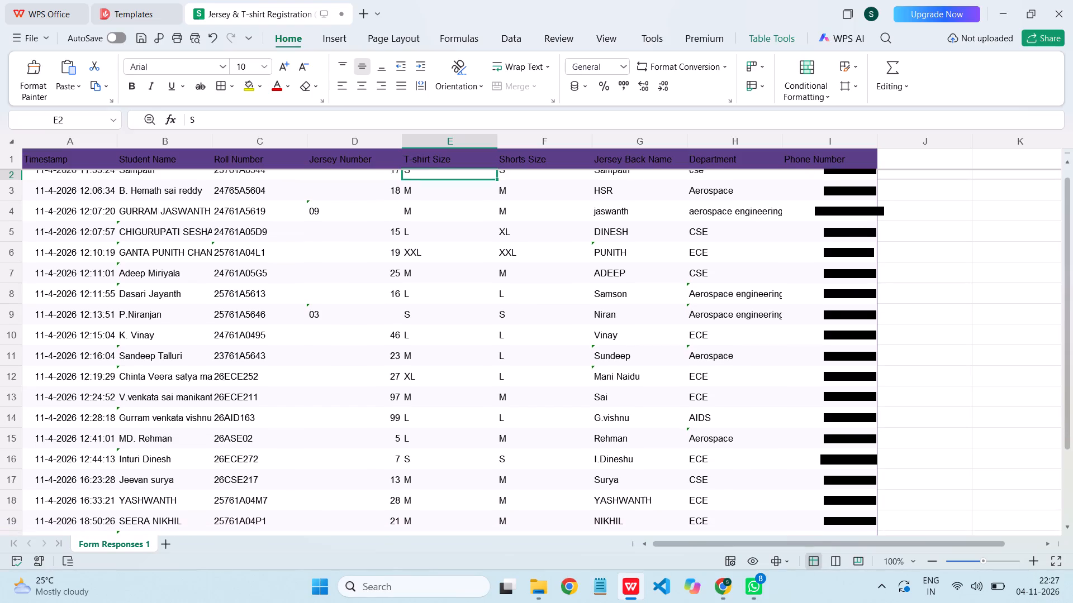
scroll(642, 394, "down", 4)
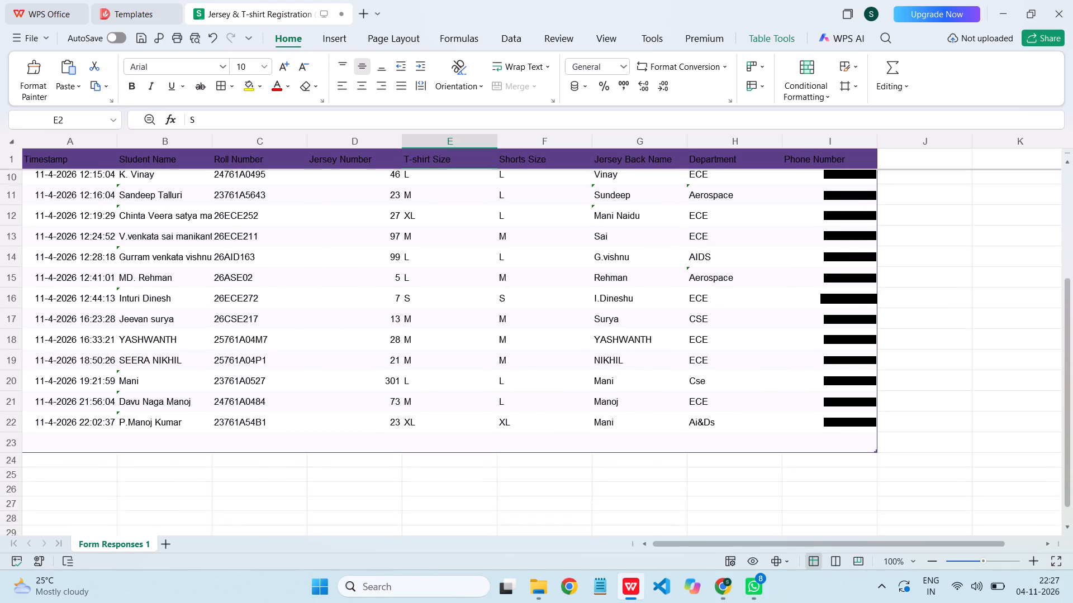
scroll(642, 394, "up", 7)
scroll(642, 394, "down", 1)
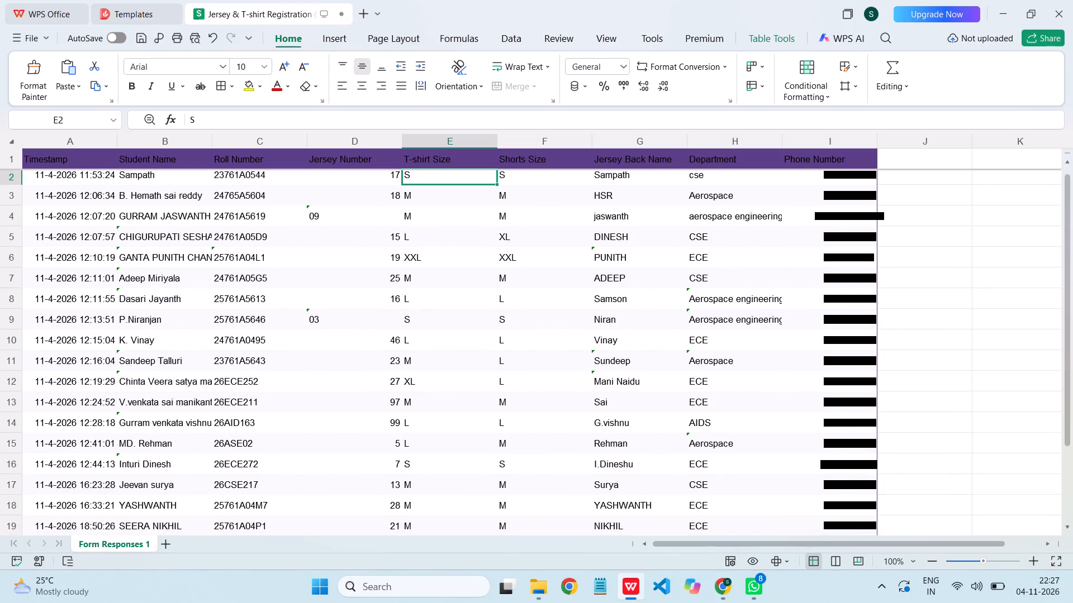
scroll(642, 394, "down", 1)
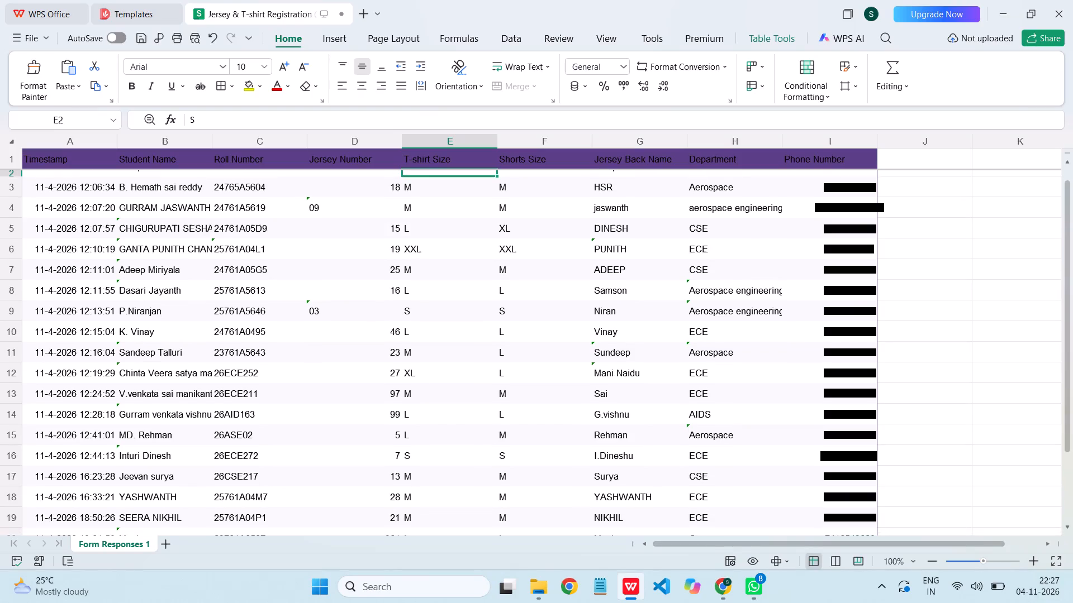
scroll(642, 394, "up", 9)
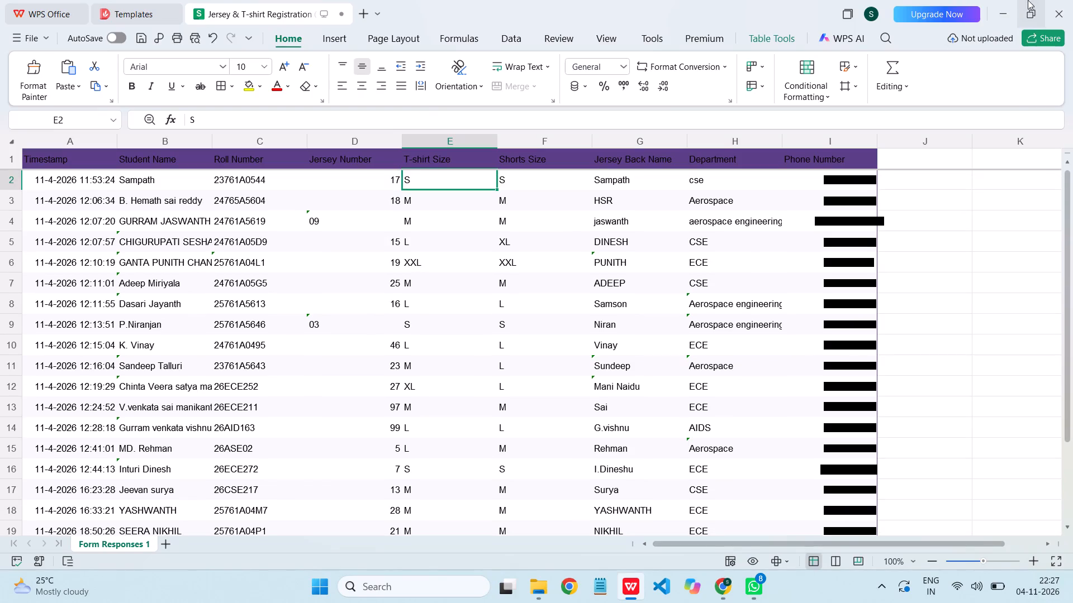